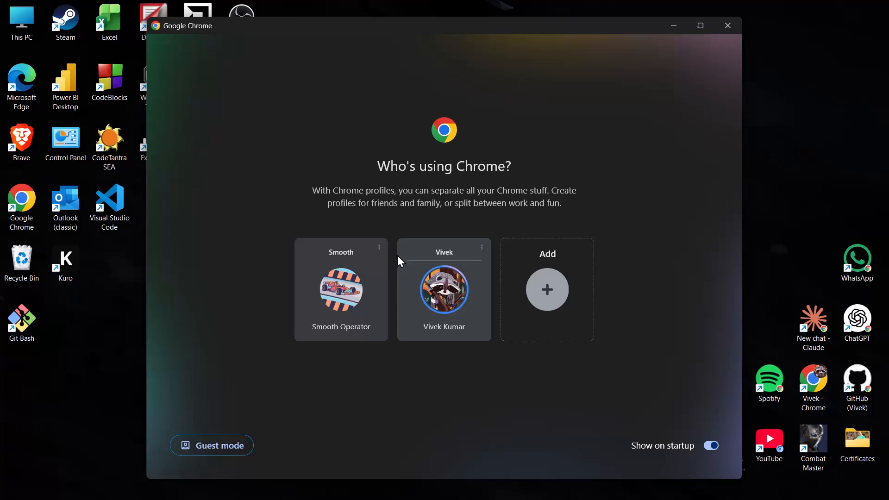
Start the browser with the second profile, search for canva and open the Canva account login result.
left_click(440, 304)
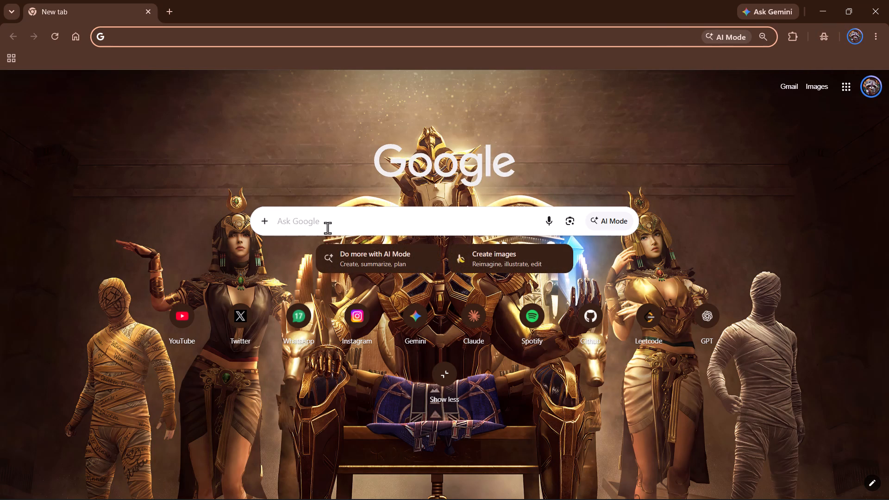
left_click(327, 228)
type("canva")
key("Return")
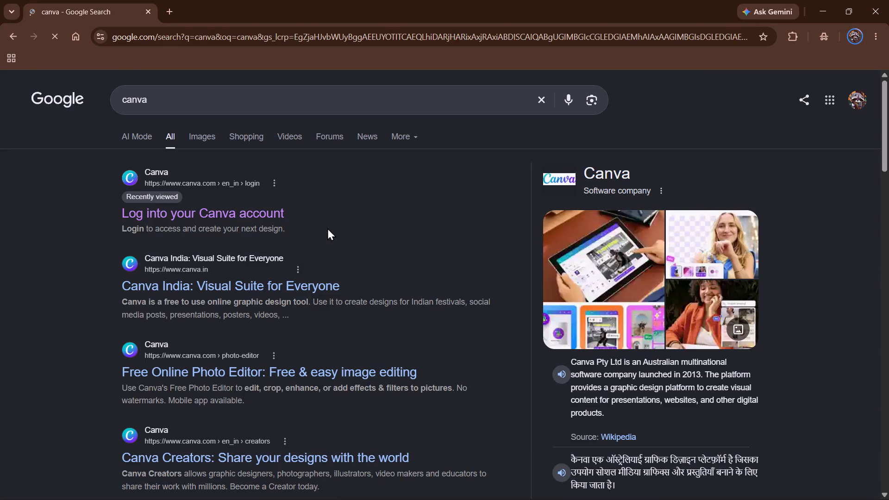
left_click(228, 211)
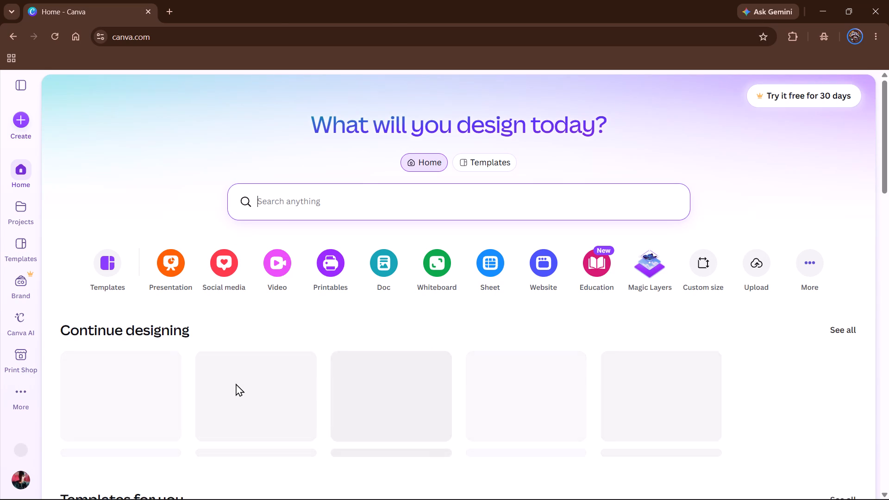
Open the most recent design from the Continue designing section of the home page.
scroll(236, 383, "down", 4)
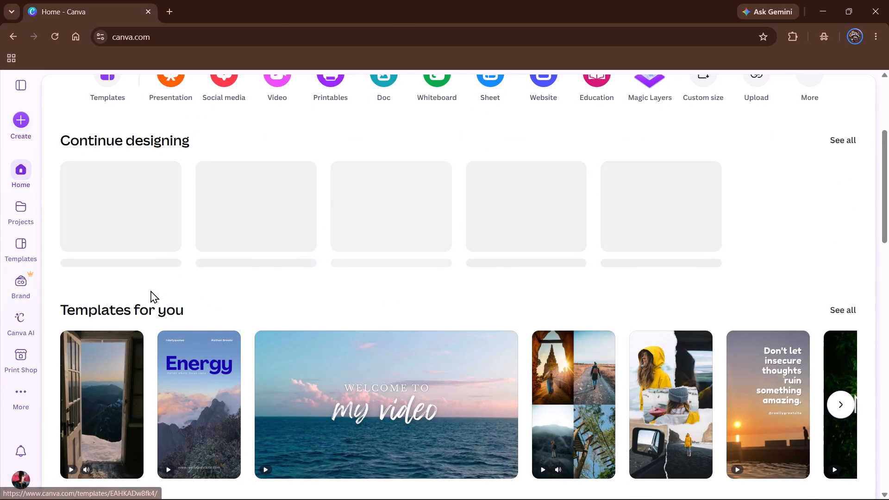
left_click(115, 187)
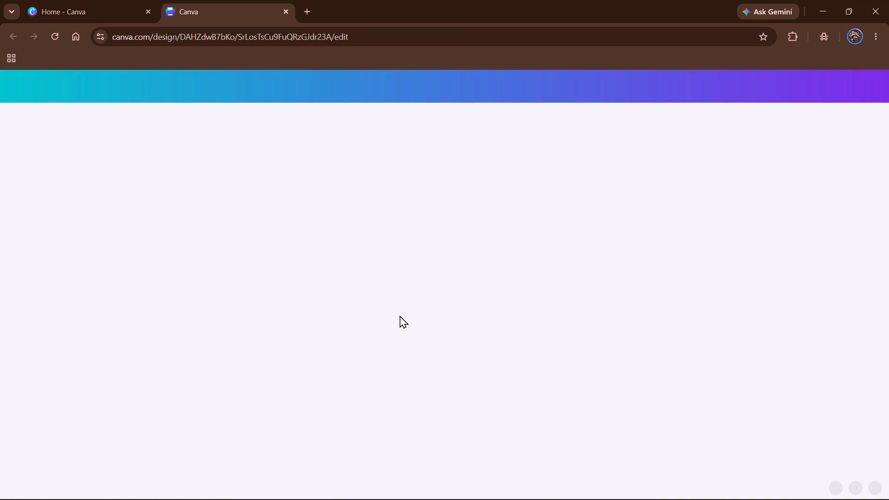
scroll(400, 315, "up", 1)
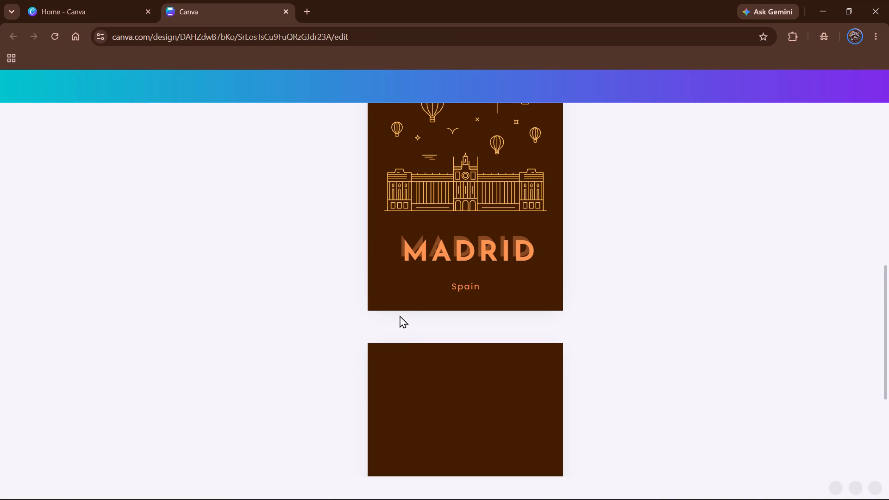
scroll(400, 315, "up", 1)
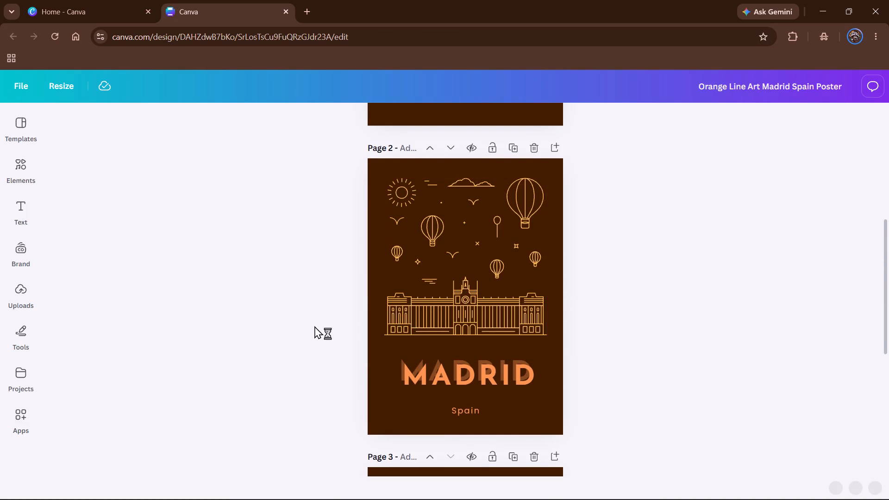
scroll(314, 326, "up", 3)
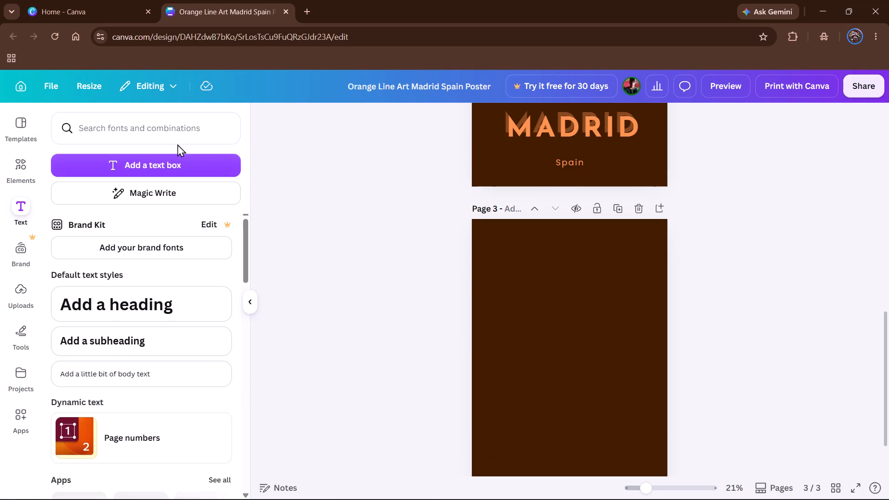
left_click(157, 159)
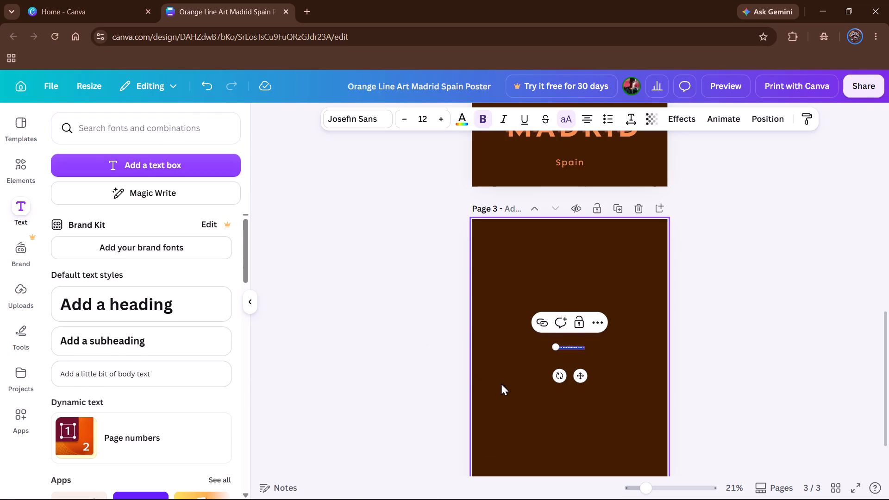
scroll(548, 373, "down", 1)
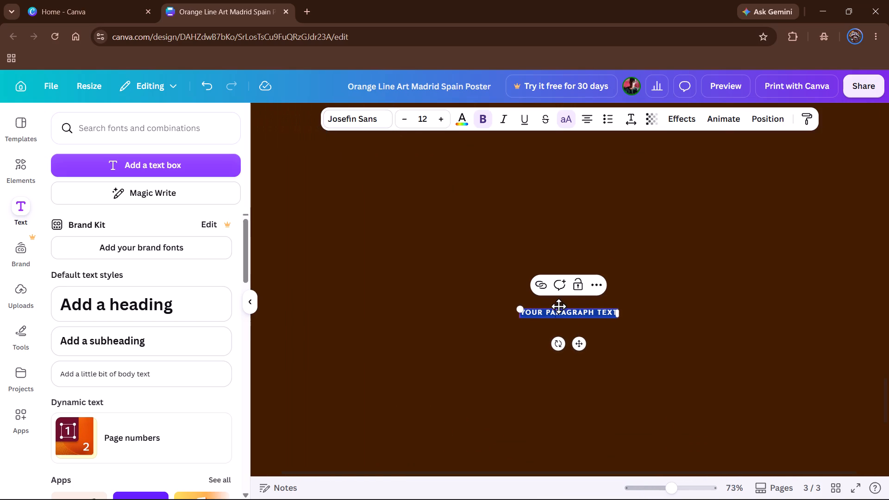
key("BackSpace")
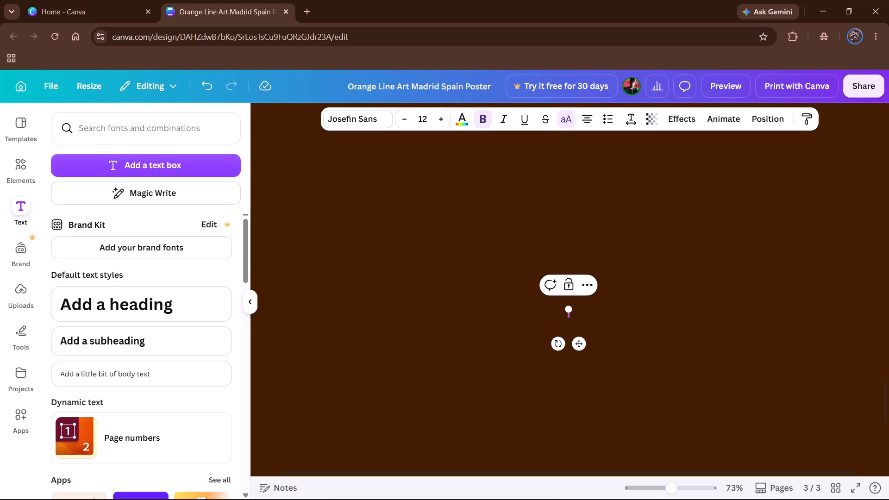
scroll(557, 315, "up", 4)
scroll(557, 315, "down", 1)
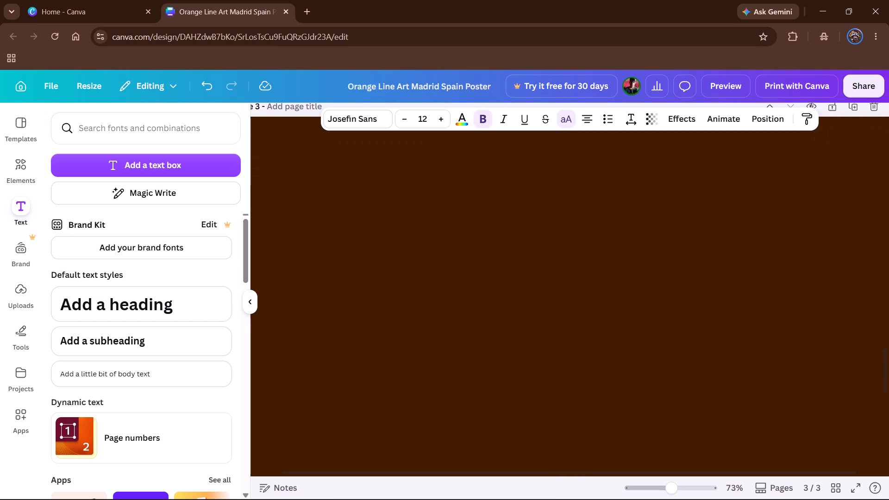
scroll(531, 377, "down", 3)
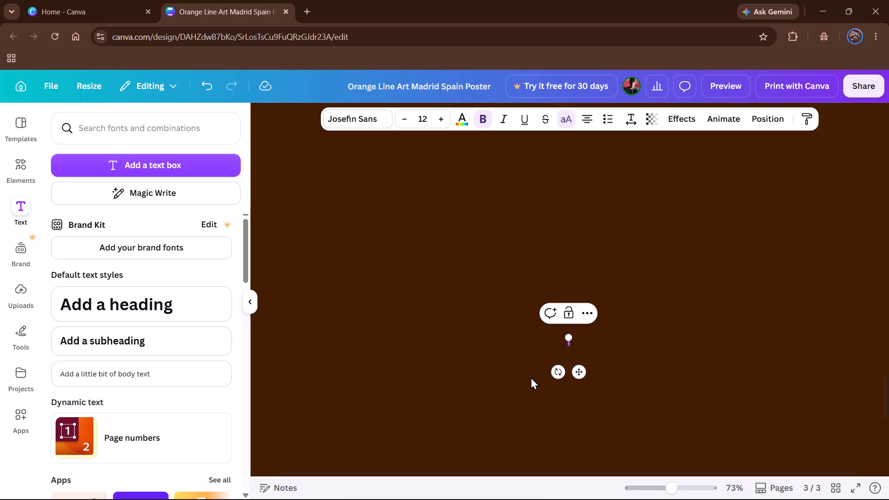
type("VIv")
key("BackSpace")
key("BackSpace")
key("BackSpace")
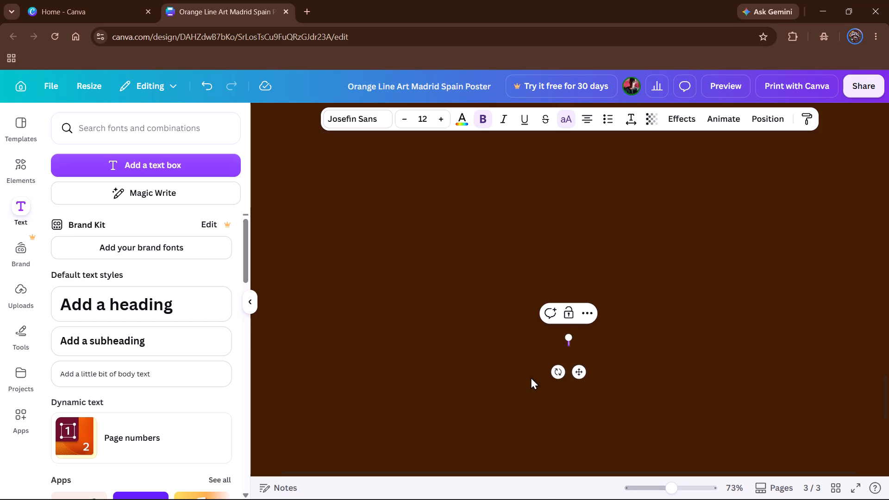
Enter Raul in the empty text box and shift the box slightly up and to the left on page 3.
type("Ra")
type("ul")
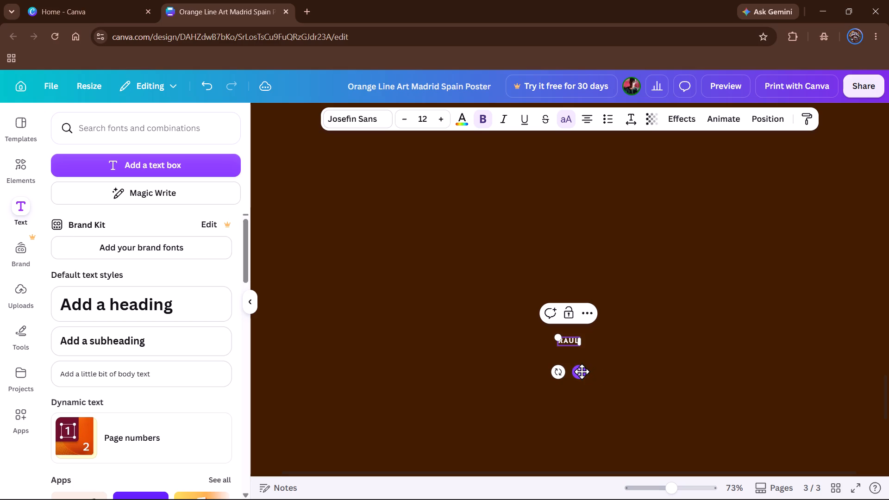
left_click_drag(582, 372, 494, 341)
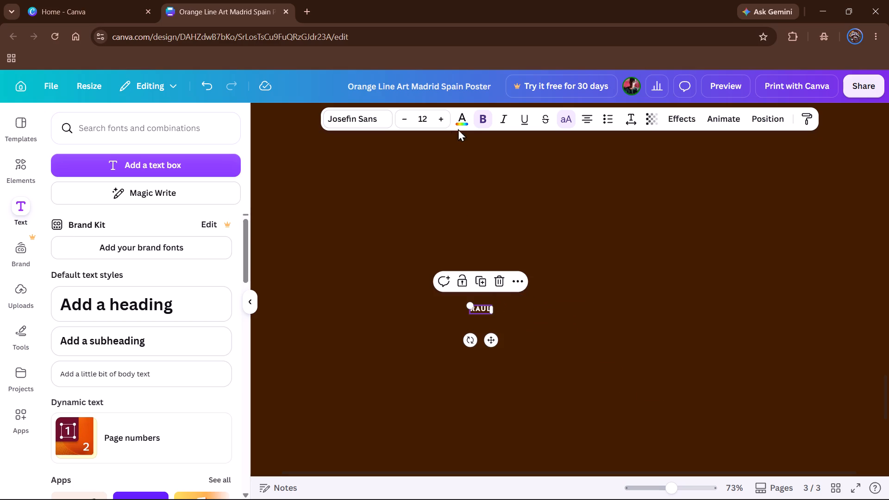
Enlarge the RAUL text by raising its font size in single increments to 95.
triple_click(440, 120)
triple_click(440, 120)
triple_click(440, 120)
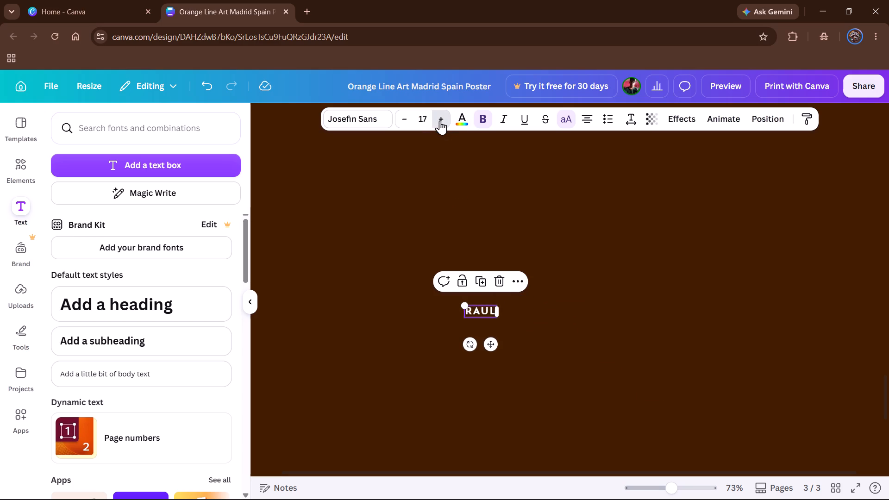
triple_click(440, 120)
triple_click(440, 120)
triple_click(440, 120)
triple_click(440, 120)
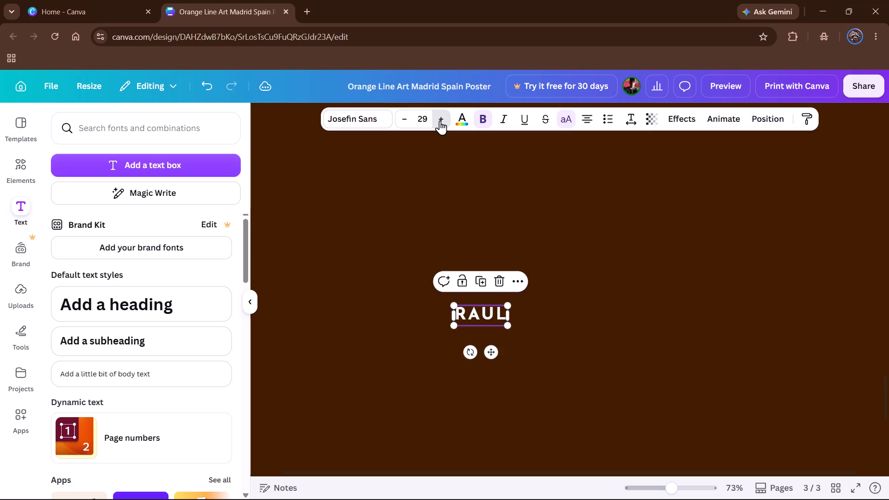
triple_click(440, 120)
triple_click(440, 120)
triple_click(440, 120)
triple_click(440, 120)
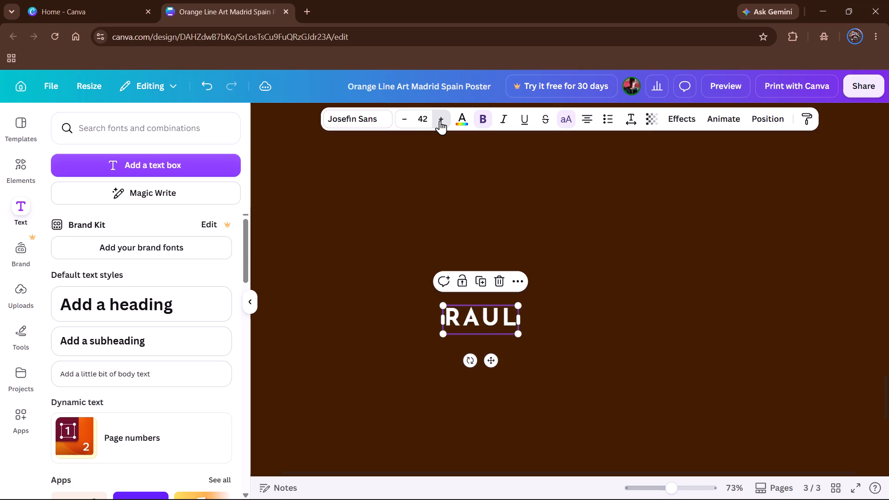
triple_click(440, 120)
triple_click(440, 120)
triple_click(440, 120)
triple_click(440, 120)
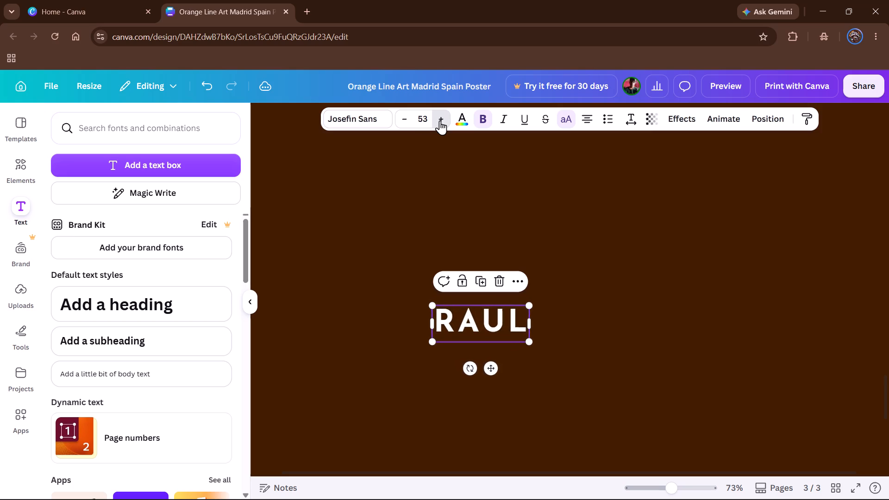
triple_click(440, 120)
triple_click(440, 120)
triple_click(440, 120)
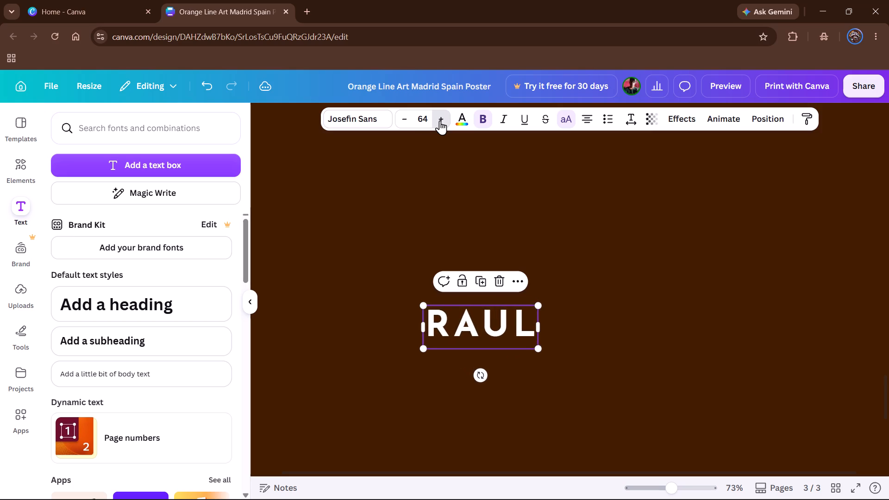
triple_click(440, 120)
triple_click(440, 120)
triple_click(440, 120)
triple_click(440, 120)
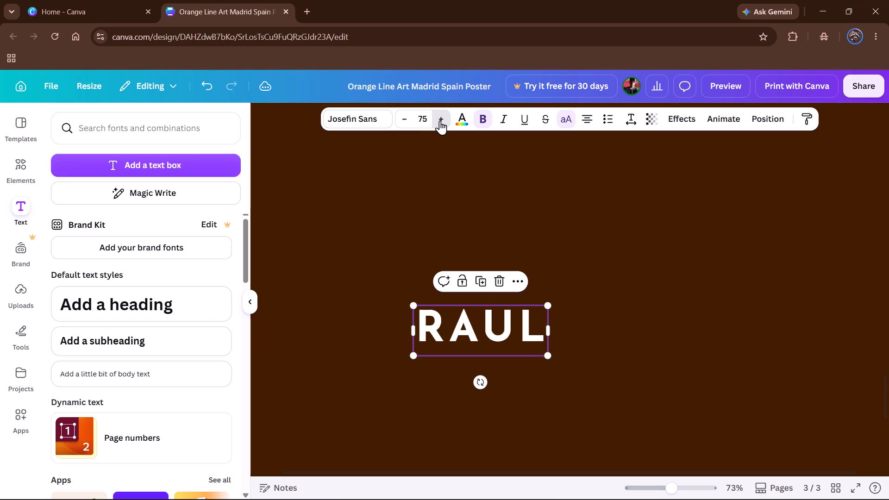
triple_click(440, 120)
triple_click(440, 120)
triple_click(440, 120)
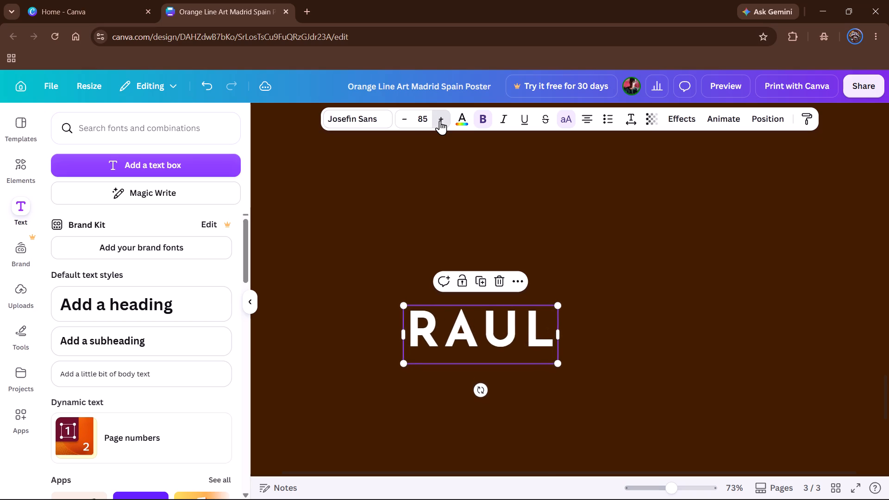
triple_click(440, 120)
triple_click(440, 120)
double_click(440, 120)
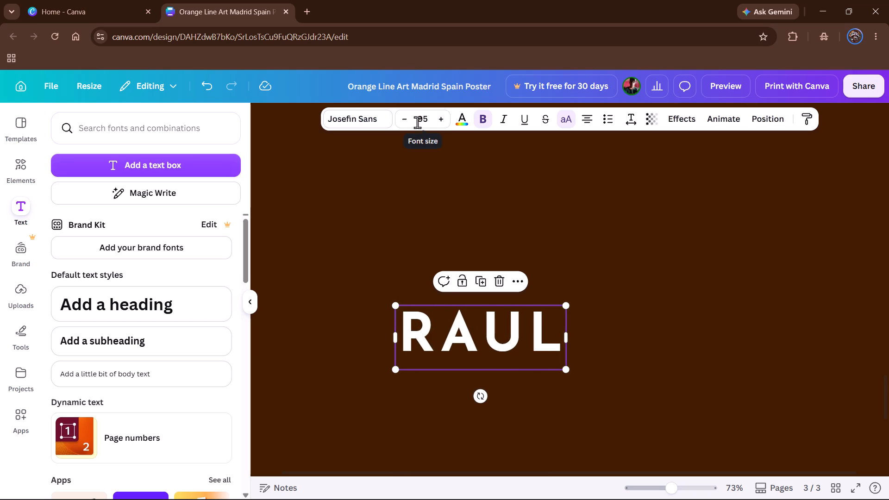
Set the font size of the RAUL text to 150.
left_click(422, 122)
left_click(422, 122)
key("BackSpace")
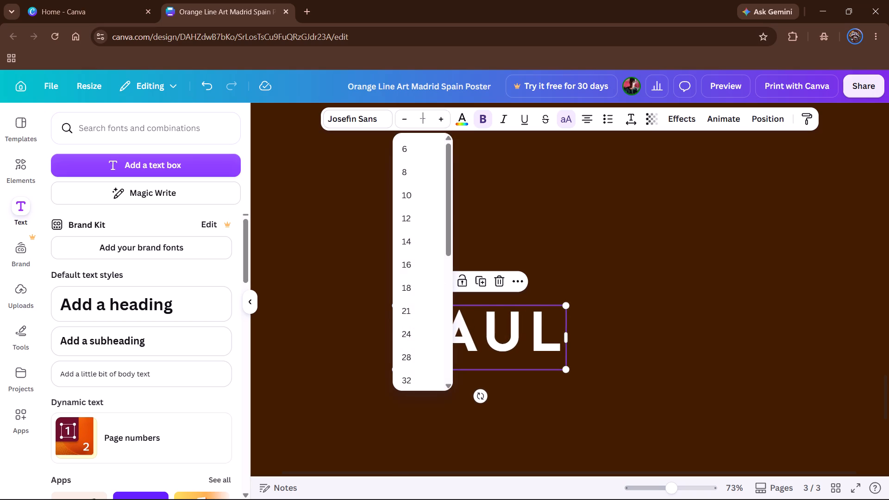
type("150")
key("Return")
Move the RAUL text to the lower middle of page 3.
scroll(765, 256, "left", 1)
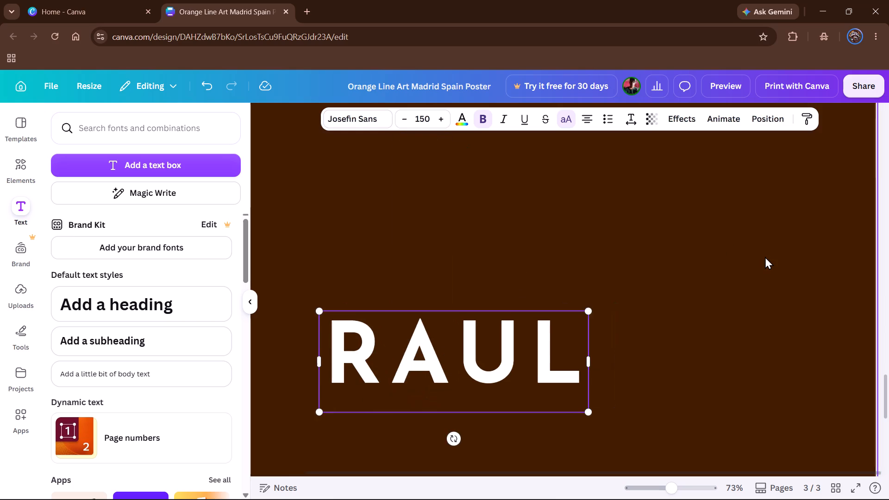
scroll(765, 256, "left", 1)
left_click_drag(536, 326, 576, 419)
scroll(576, 419, "down", 2)
scroll(566, 380, "down", 1)
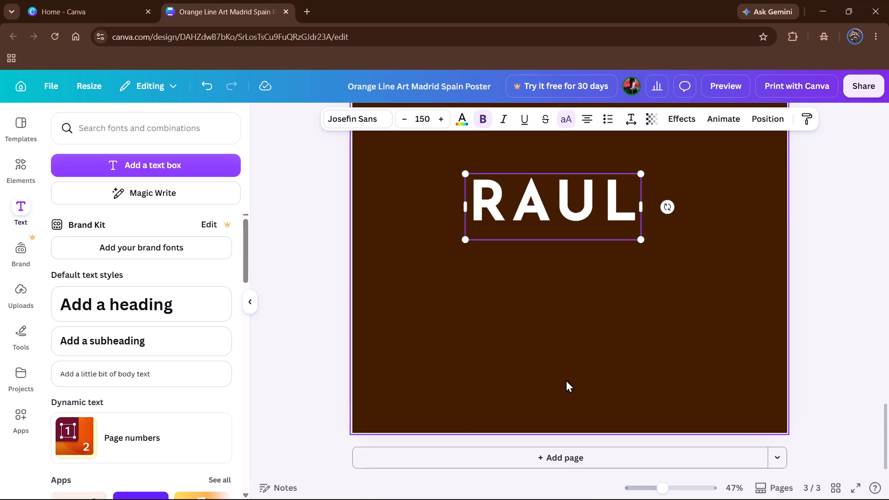
scroll(566, 380, "down", 1)
left_click_drag(538, 221, 550, 341)
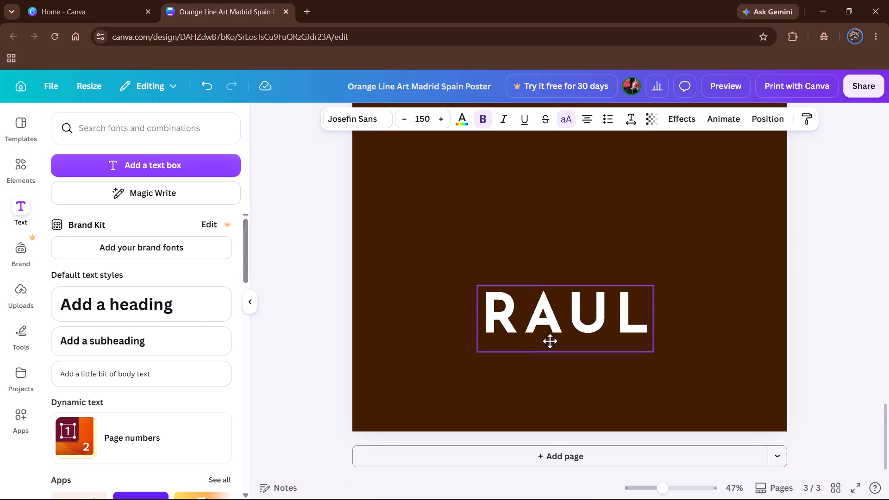
left_click_drag(550, 341, 550, 344)
Duplicate the RAUL text and place the copy directly beneath the original.
left_click(563, 272)
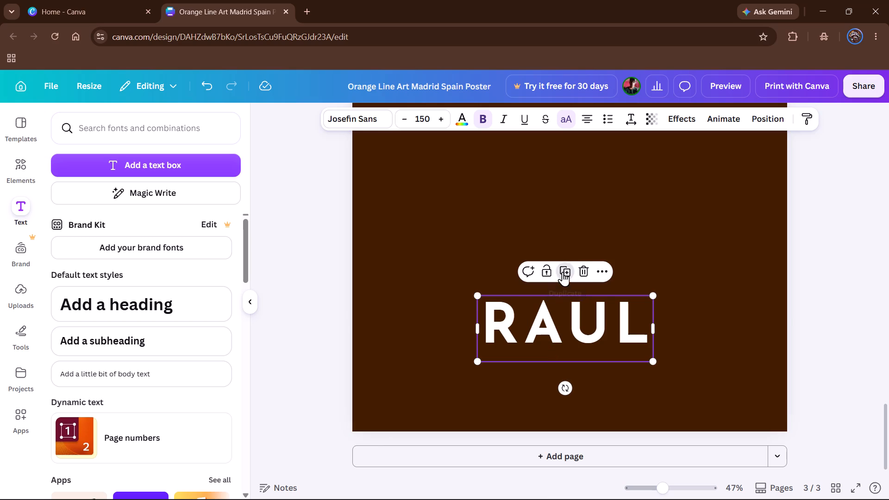
left_click_drag(579, 328, 580, 370)
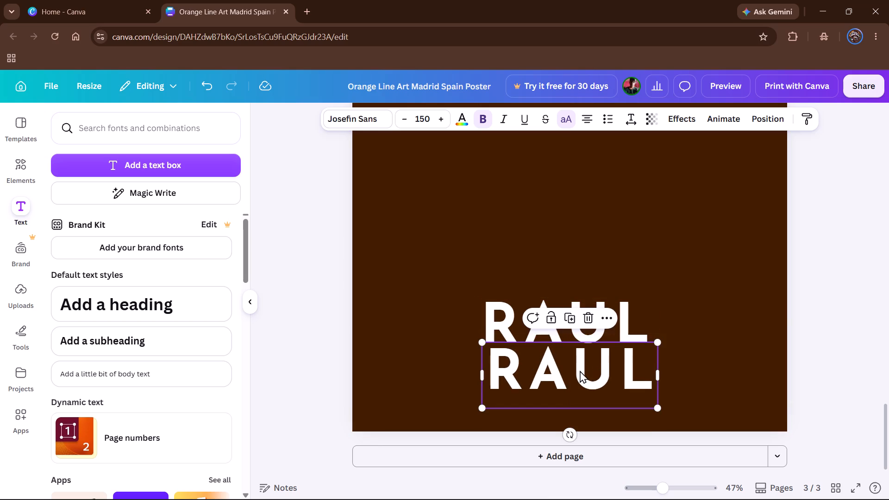
Set the upper RAUL text's transparency to 41 and colour it orange.
left_click(627, 322)
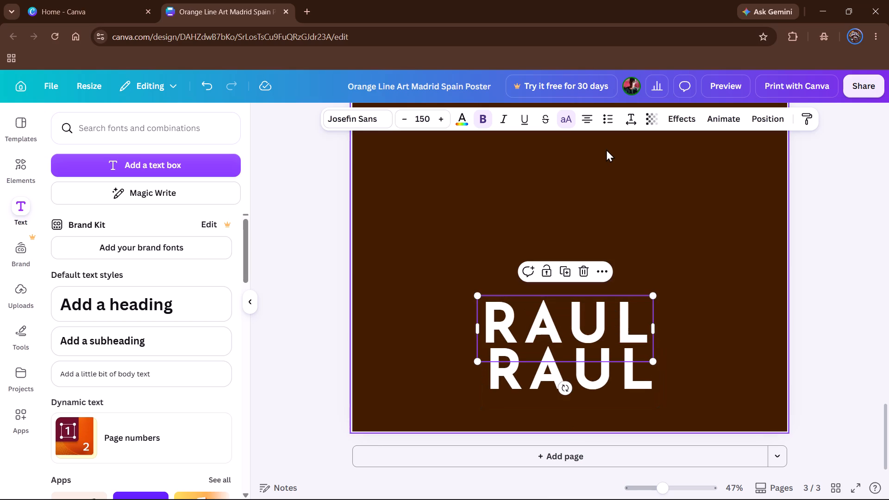
left_click(656, 112)
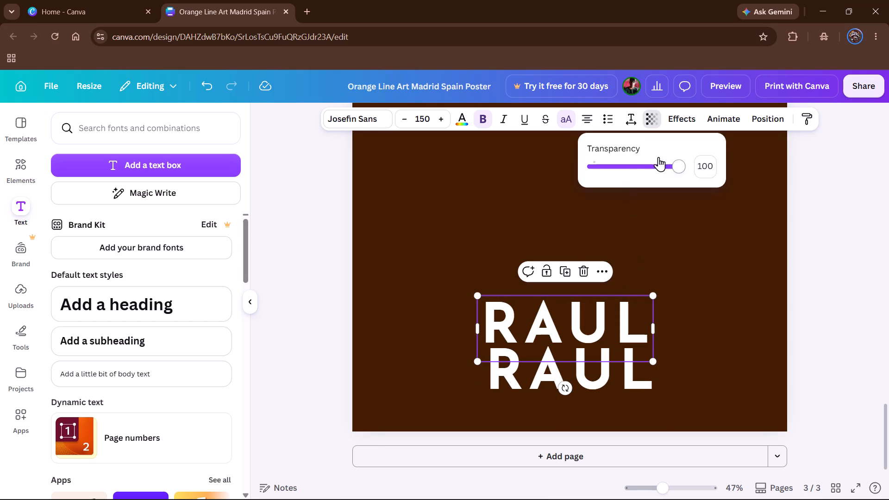
left_click(644, 164)
left_click(628, 167)
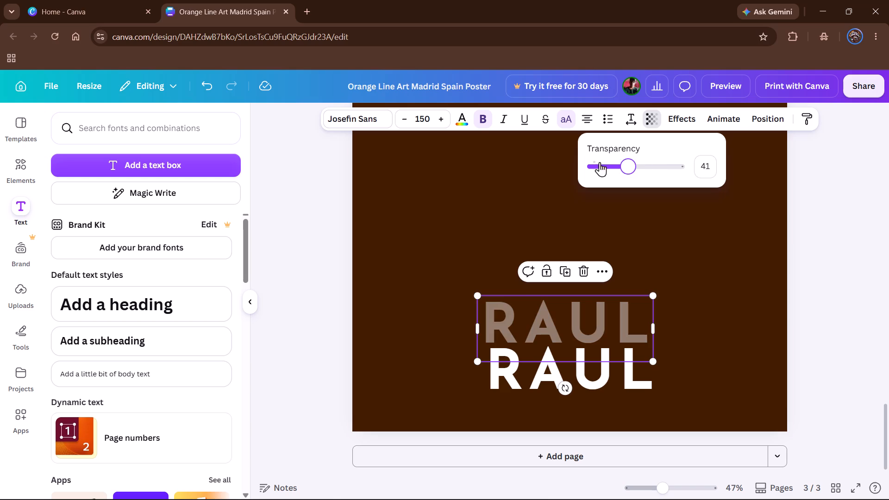
left_click(465, 119)
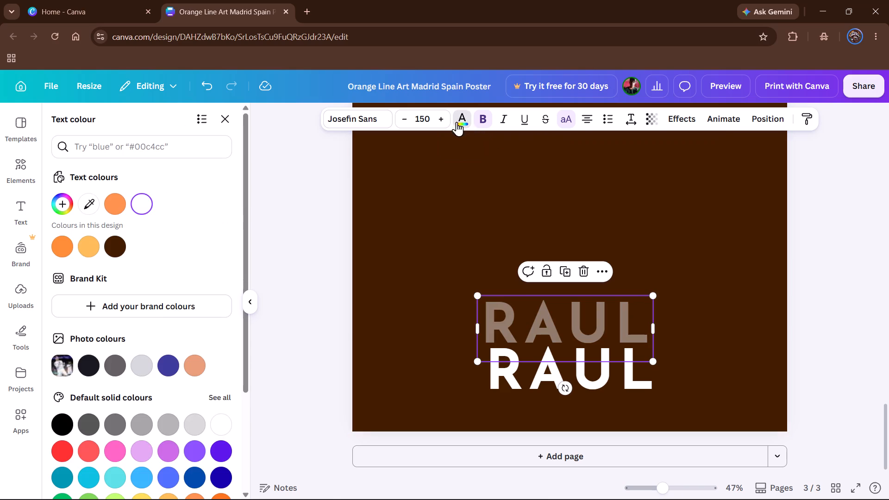
left_click(110, 208)
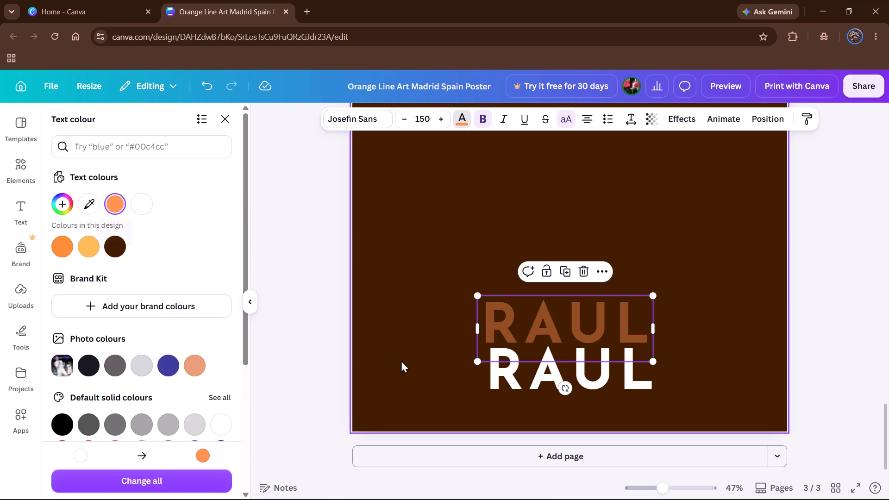
Colour the lower RAUL text peach #ffbd59 and move it up to overlap the faded copy, slightly offset like a shadow.
left_click(515, 380)
left_click_drag(515, 380, 515, 356)
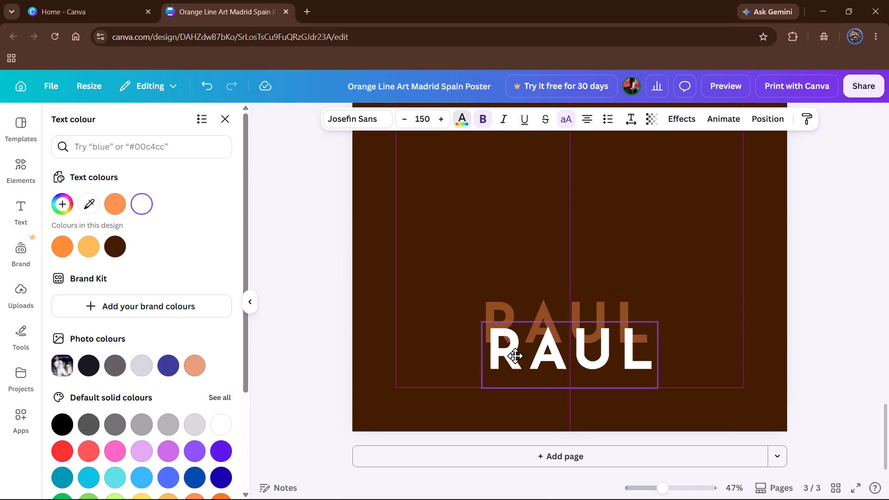
left_click_drag(515, 356, 514, 350)
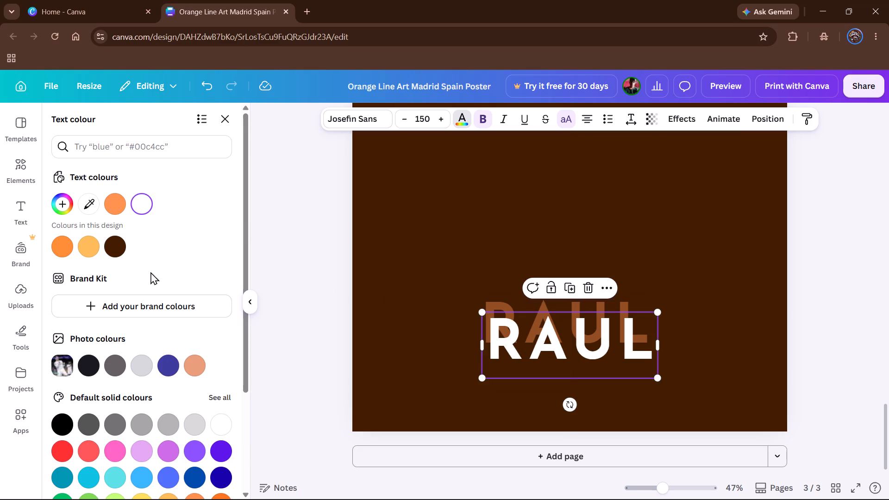
left_click(83, 247)
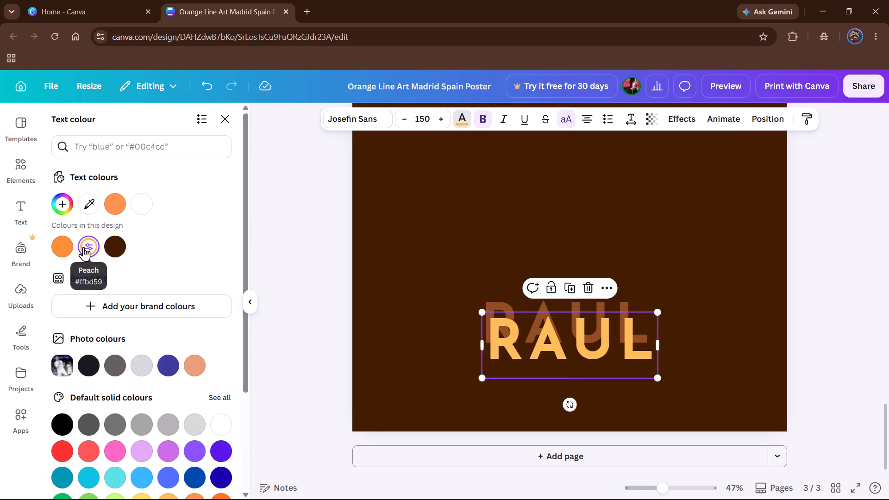
left_click_drag(533, 352, 528, 340)
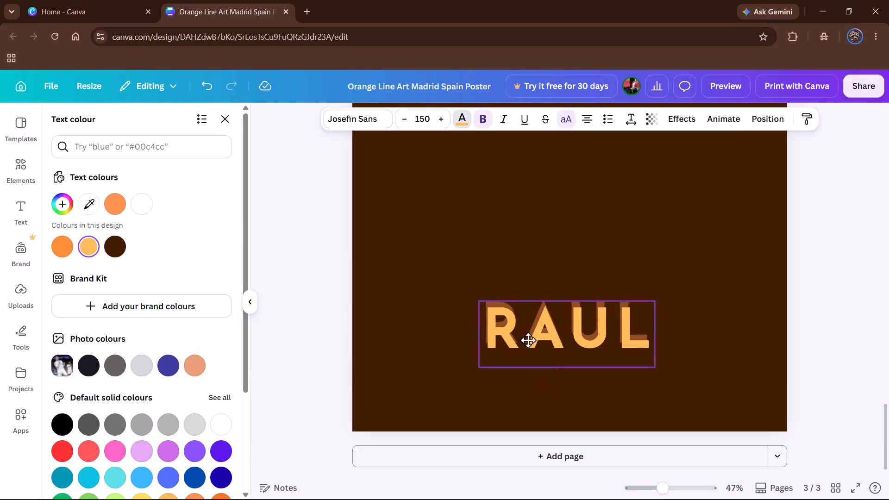
left_click_drag(528, 340, 532, 345)
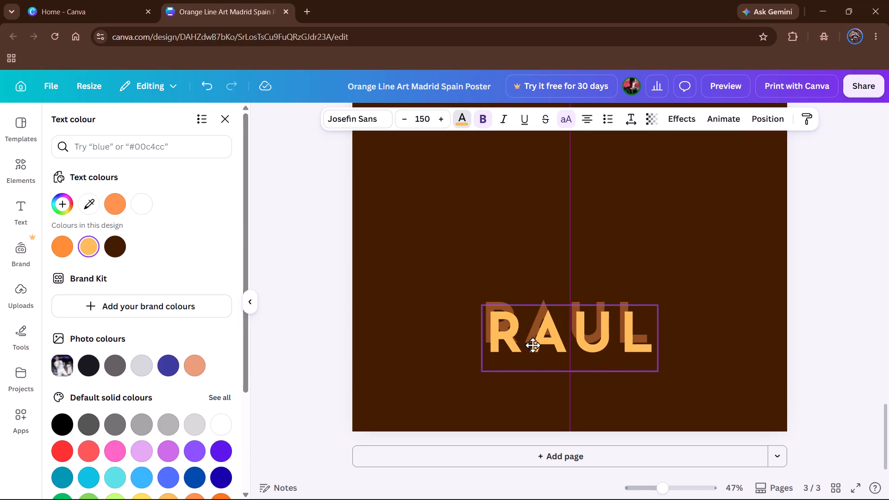
left_click_drag(532, 345, 532, 342)
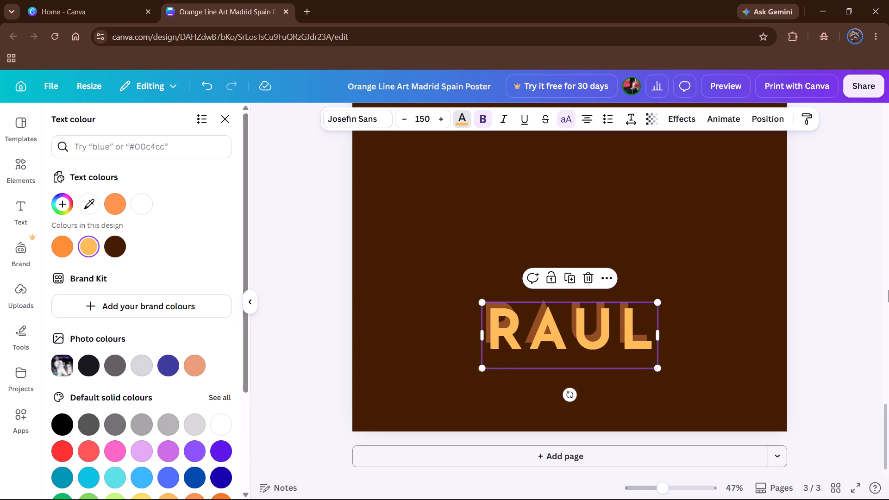
left_click(856, 294)
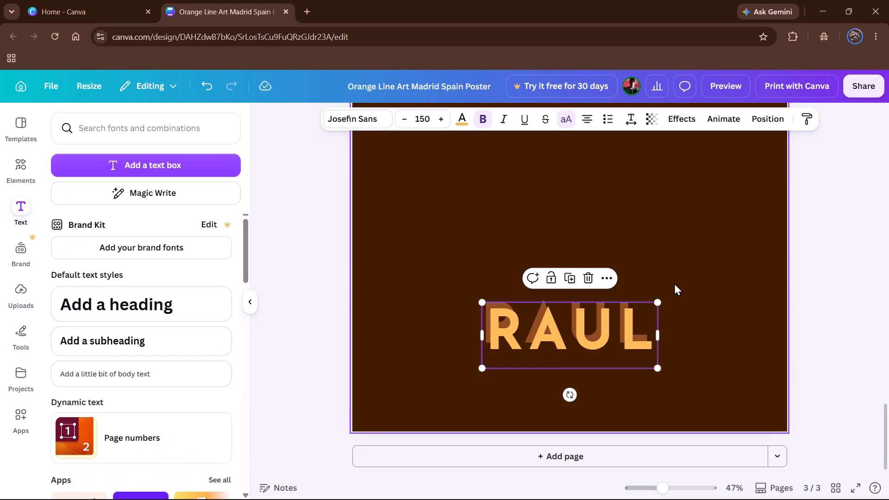
left_click(674, 283)
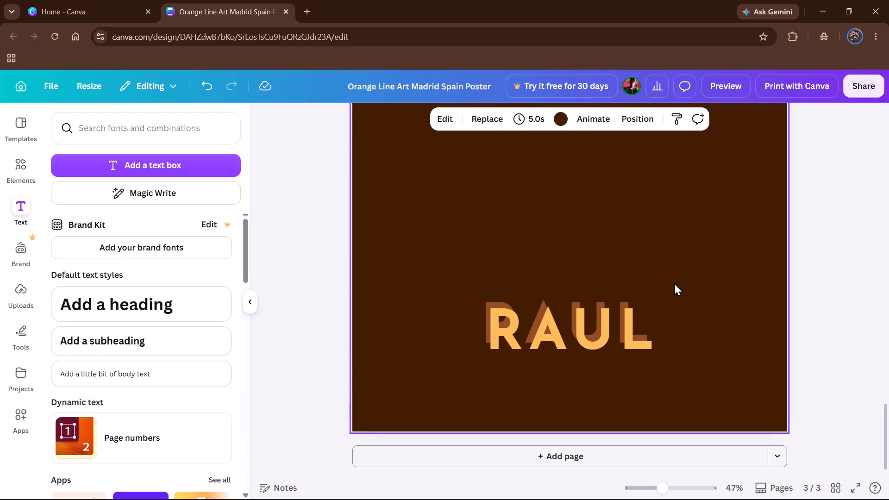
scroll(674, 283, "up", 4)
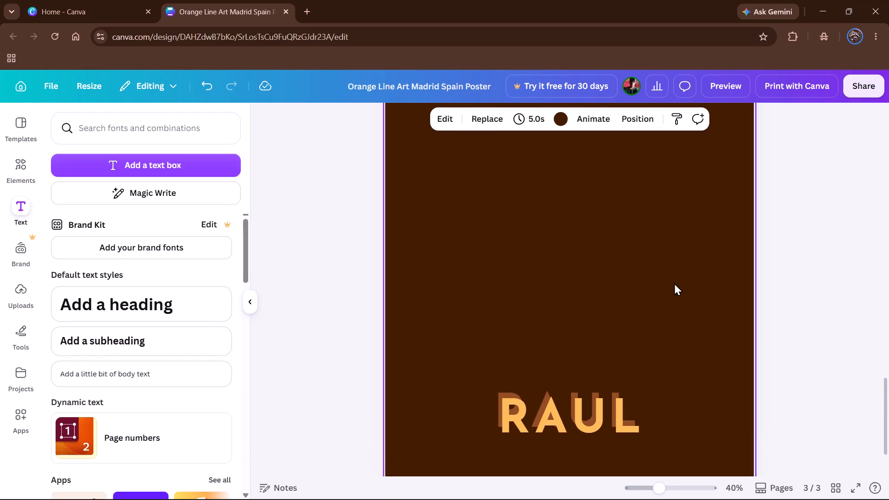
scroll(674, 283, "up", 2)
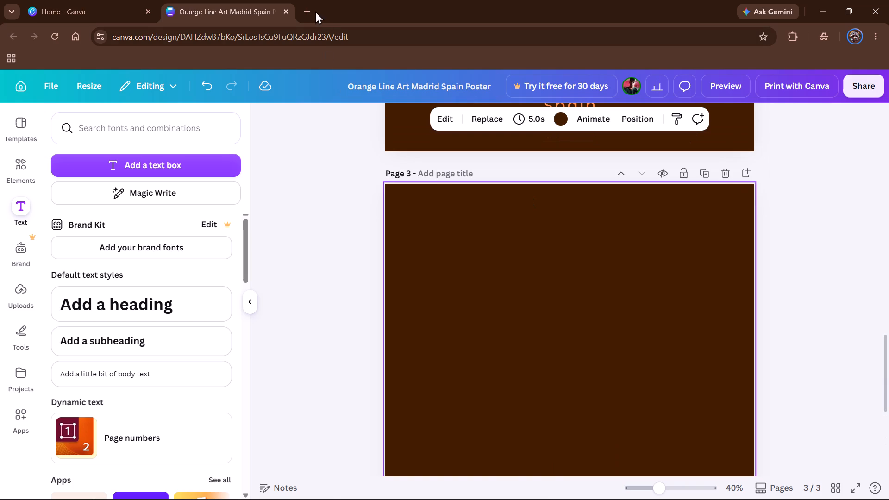
Search Google for Raul in a new browser tab and open the suggestion for footballer Raúl Asencio.
left_click(308, 11)
type("Ra")
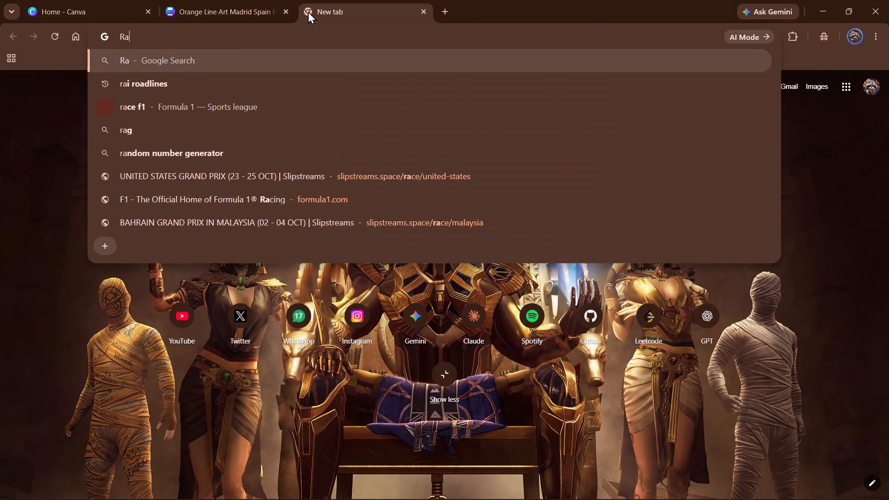
type("ul")
key("space")
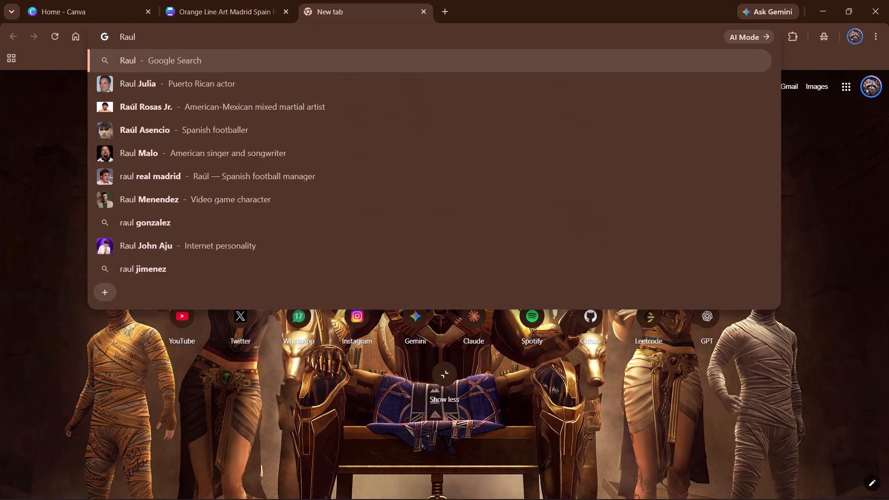
left_click(172, 137)
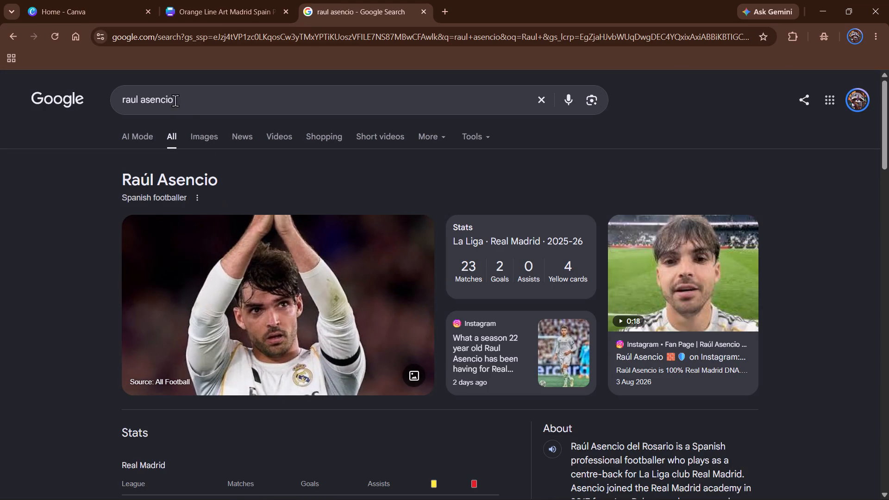
Change the search to Raúl, the Spanish football manager, and show the image results.
left_click_drag(185, 100, 139, 99)
key("BackSpace")
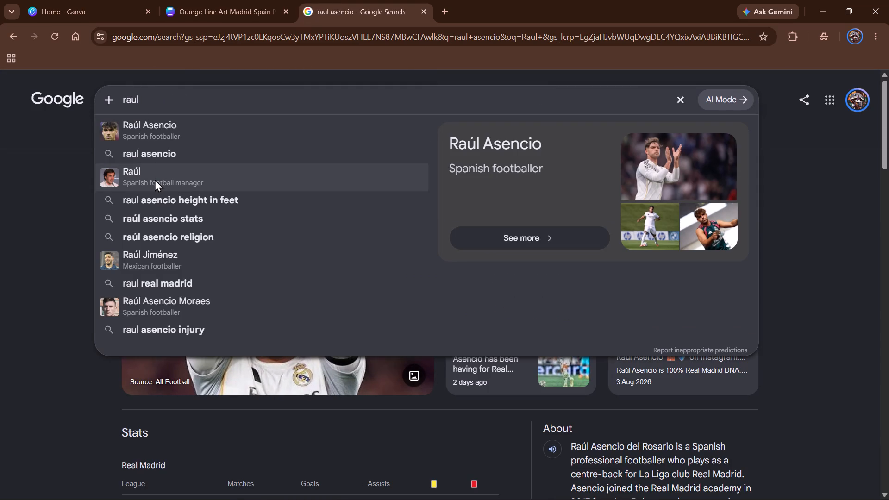
left_click(155, 179)
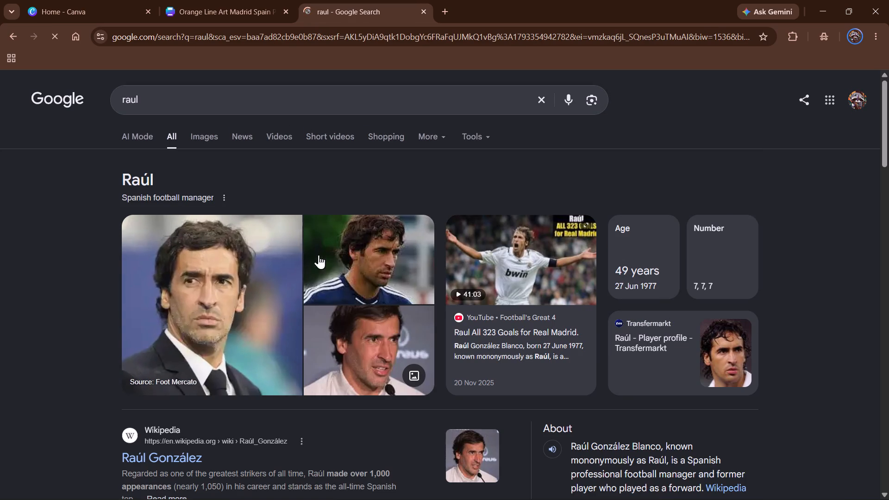
left_click(206, 137)
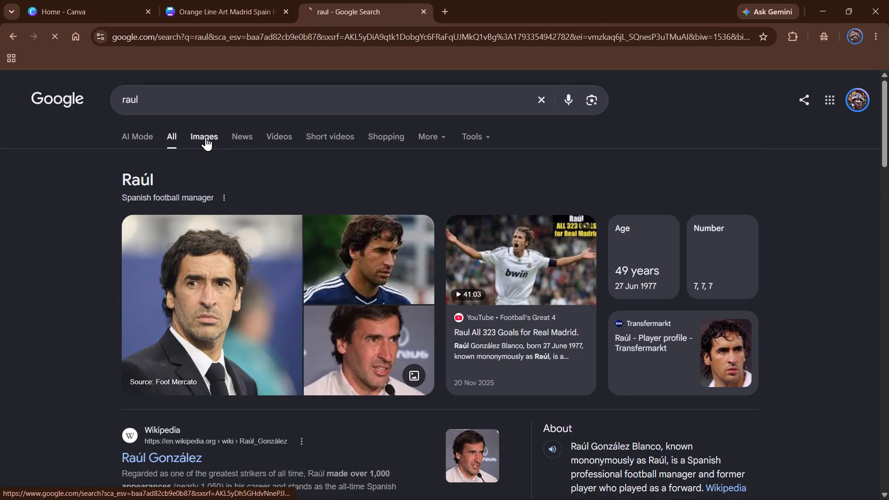
Search Google Images for "raul aggresive".
left_click(196, 100)
key("space")
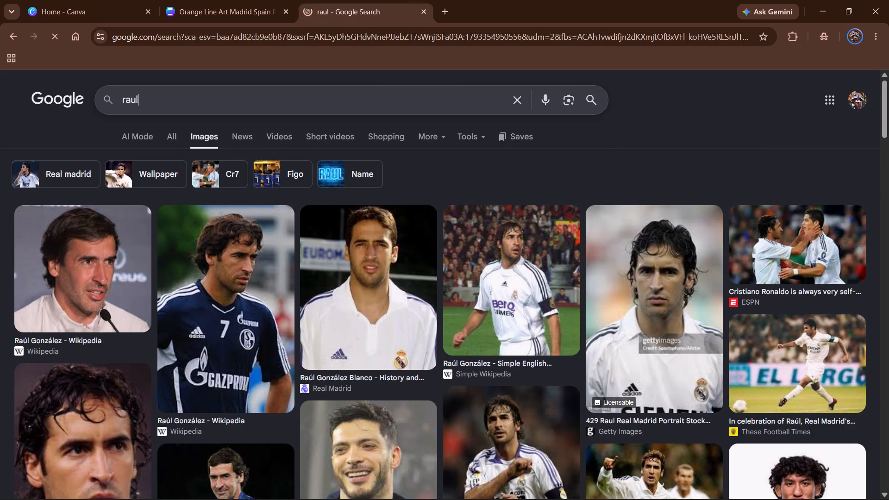
type("a")
type("dd")
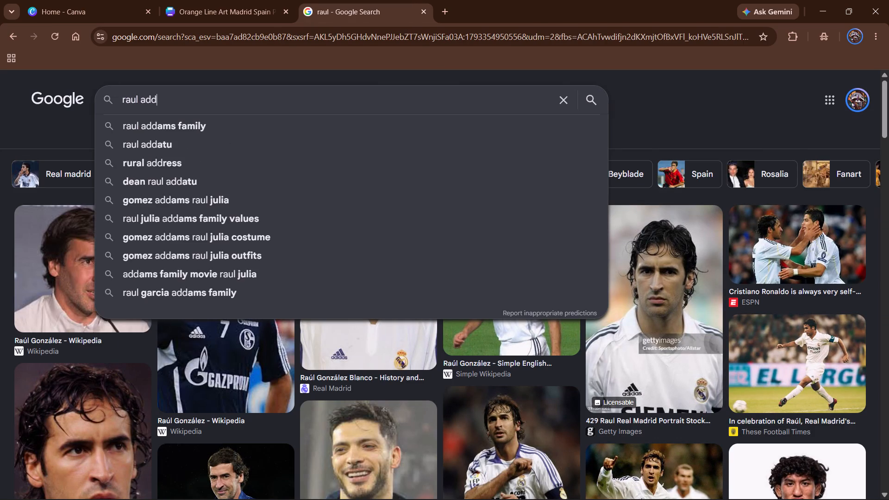
key("BackSpace")
key("BackSpace")
key("f")
key("BackSpace")
key("BackSpace")
type("gg")
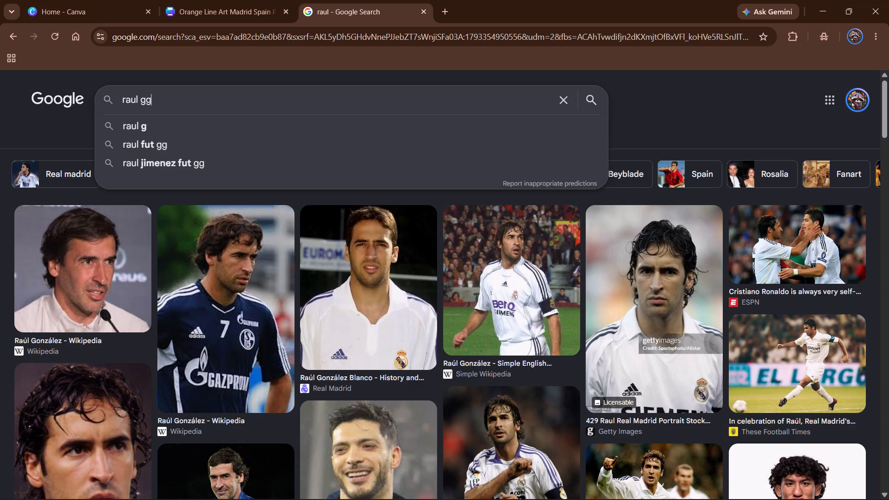
key("BackSpace")
key("BackSpace")
type("aggres")
type("ive")
key("Return")
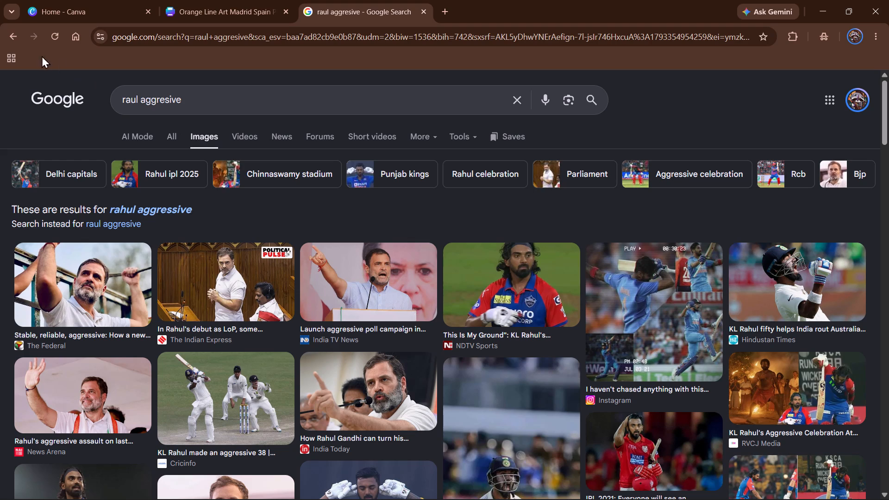
Select the text after "raul" in the image search query.
left_click_drag(201, 102, 143, 105)
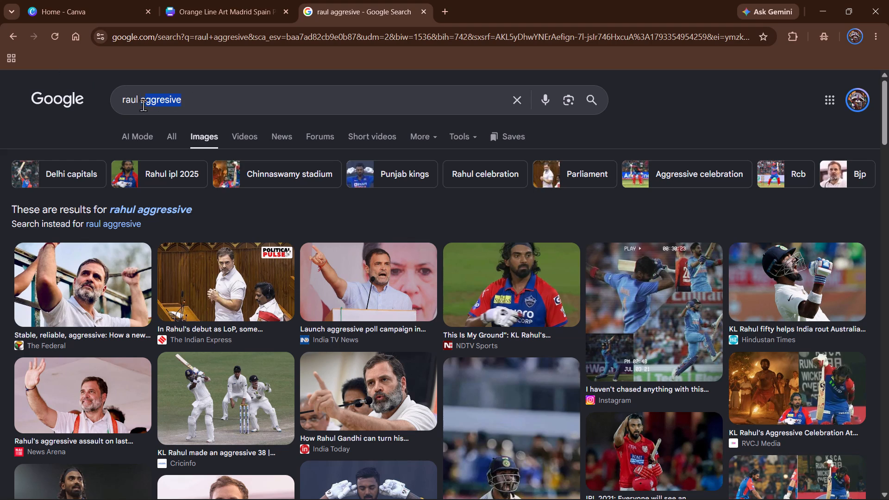
Shorten the image search query to "raul" and run the search.
left_click_drag(143, 105, 143, 105)
key("BackSpace")
key("BackSpace")
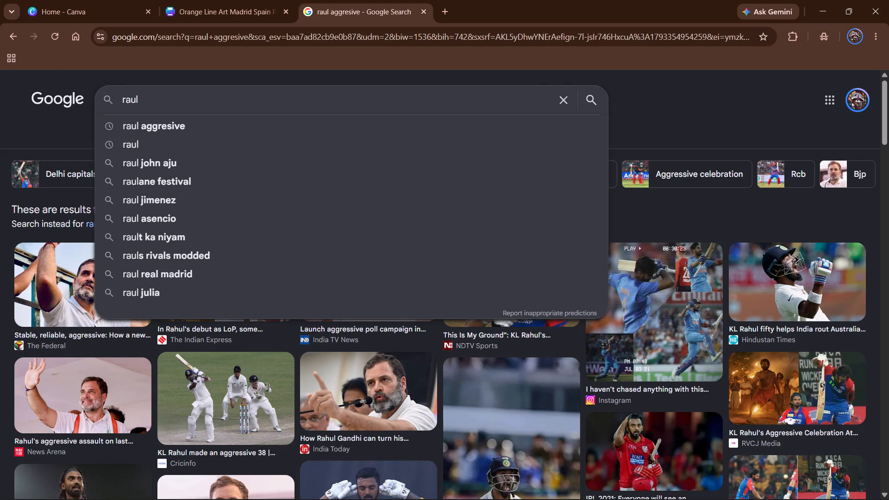
key("Return")
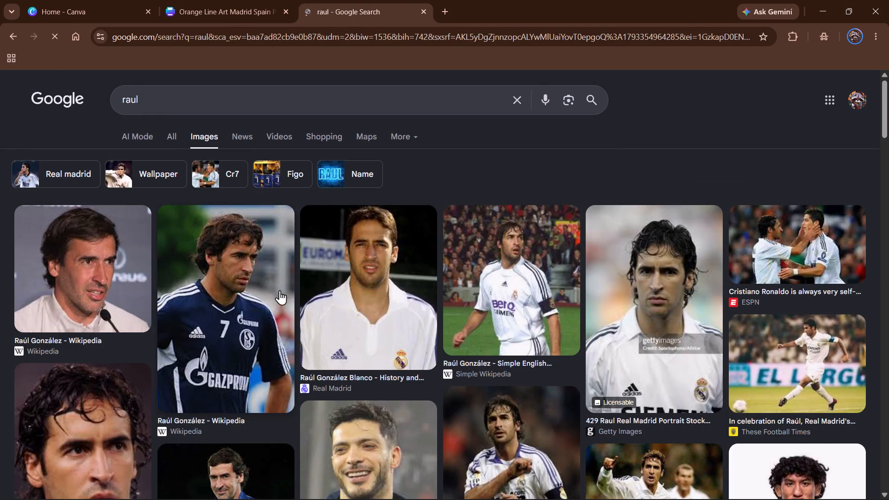
Find the Instagram image of Raúl González kneeling on the pitch and save it as images (1).jpeg in the Desktop Certificates folder.
scroll(280, 290, "down", 4)
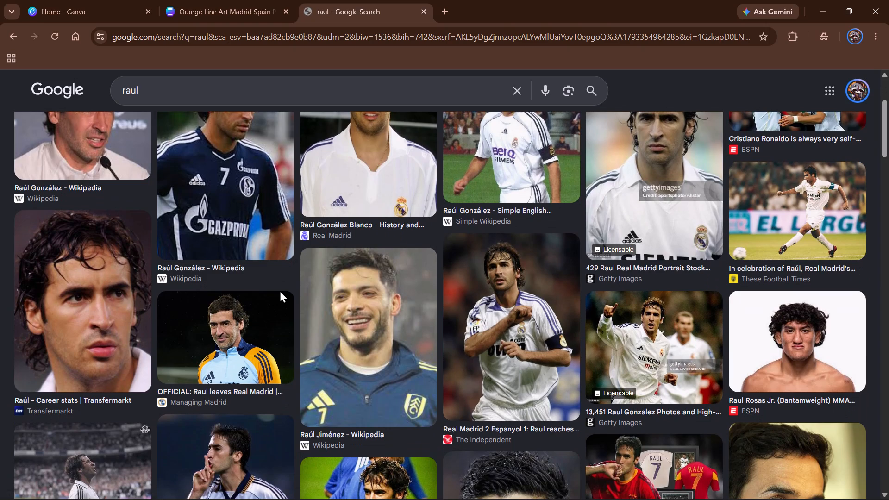
scroll(280, 290, "down", 3)
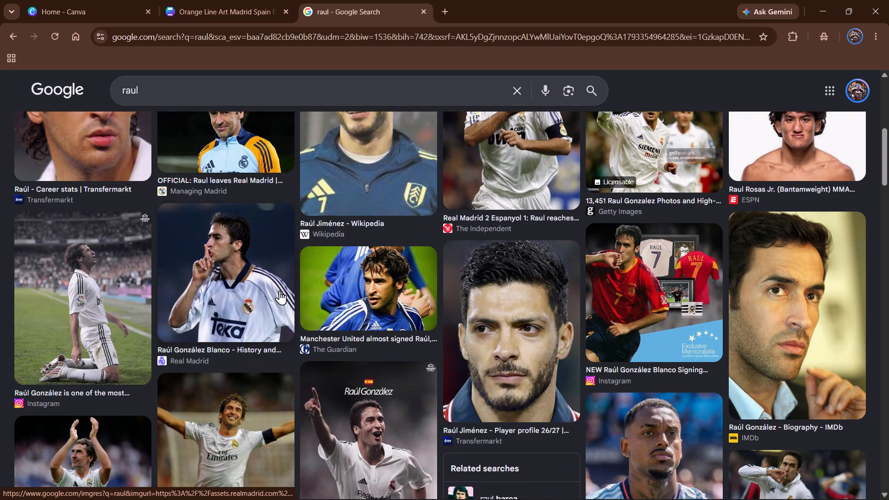
scroll(507, 372, "down", 1)
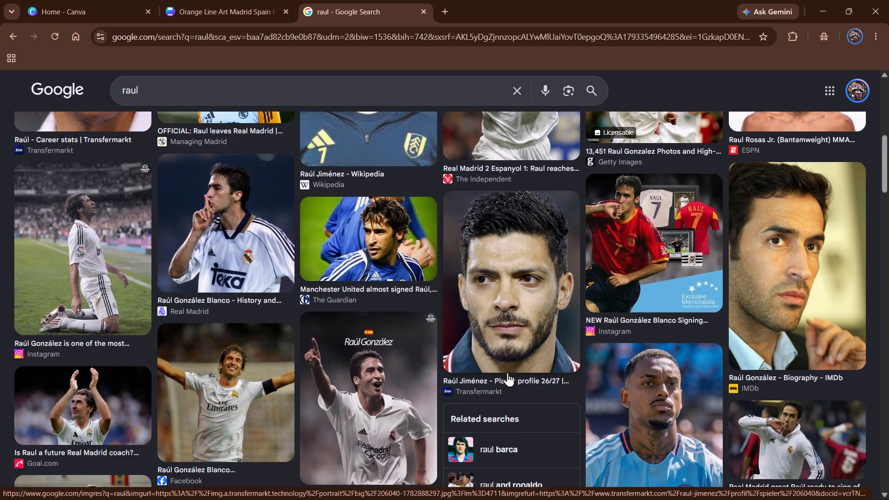
scroll(507, 372, "down", 3)
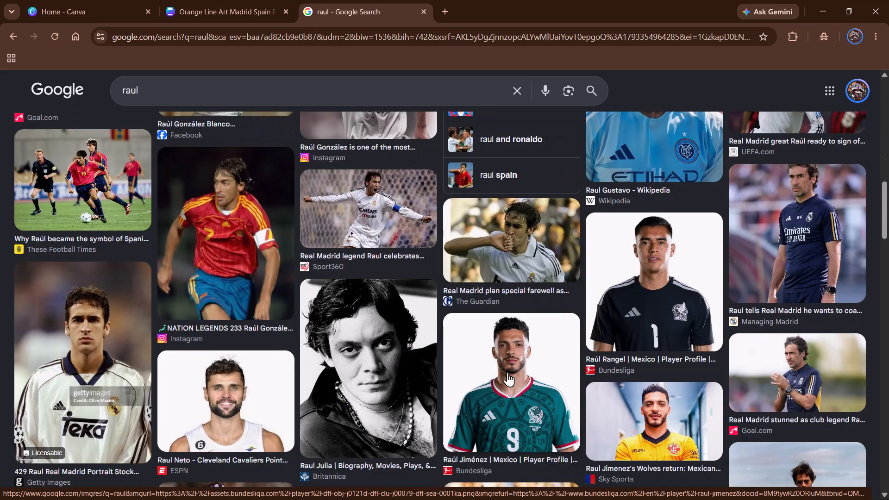
scroll(507, 372, "down", 3)
scroll(507, 372, "up", 4)
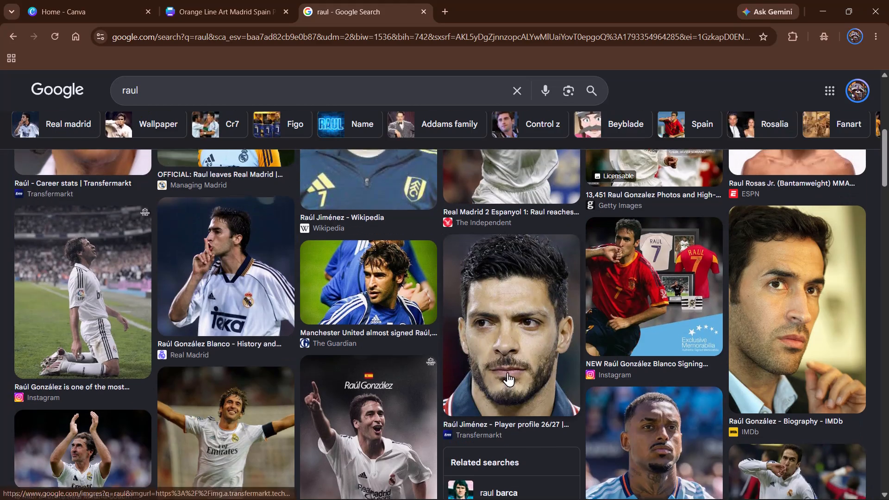
scroll(507, 372, "up", 5)
left_click(67, 427)
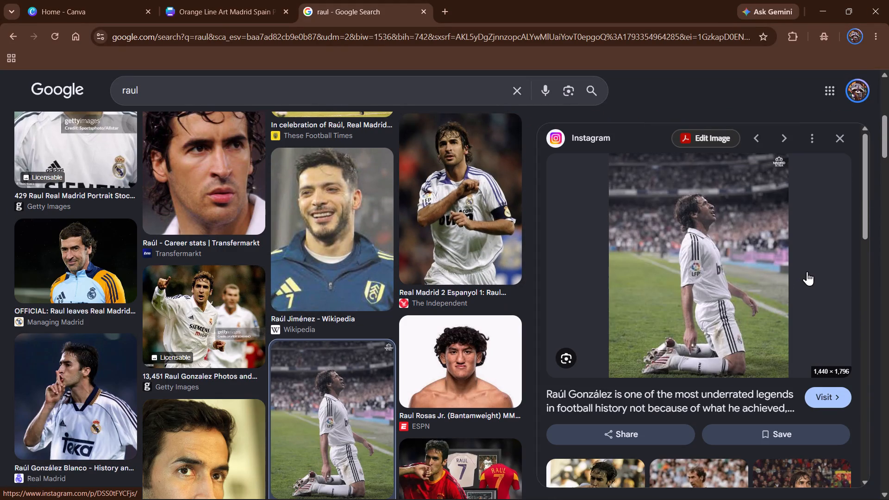
right_click(736, 294)
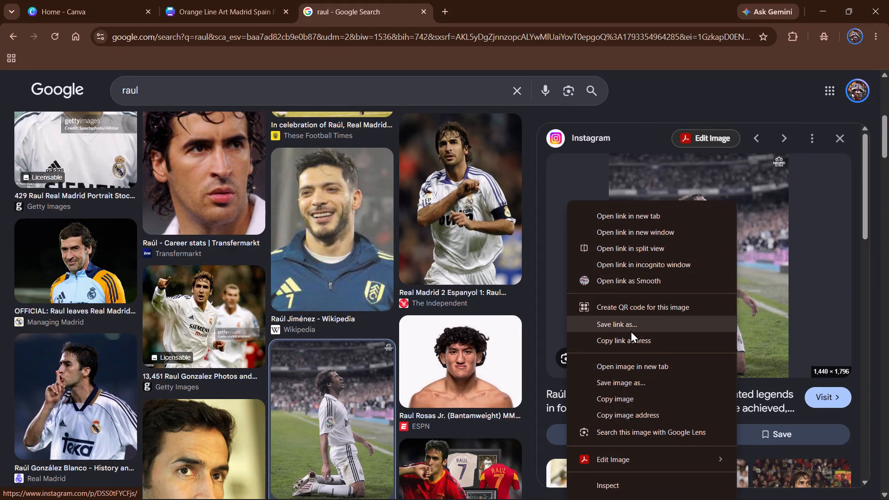
left_click(614, 383)
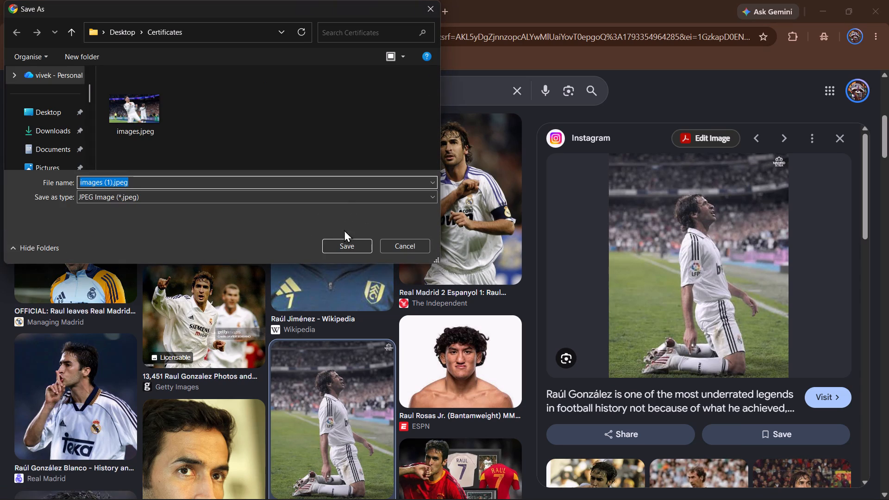
left_click(344, 240)
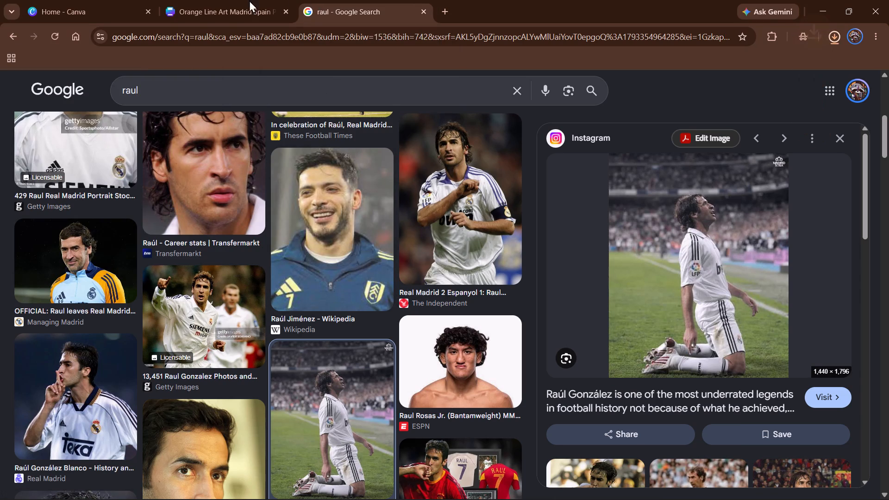
Switch to the Canva Madrid Spain poster at page 3 with the RAUL text and open the file picker for uploading an image.
left_click(232, 0)
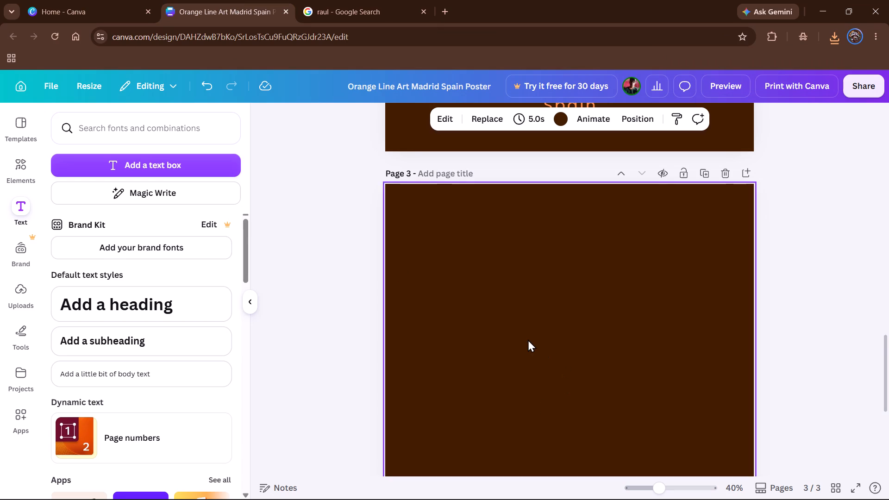
scroll(528, 339, "down", 2)
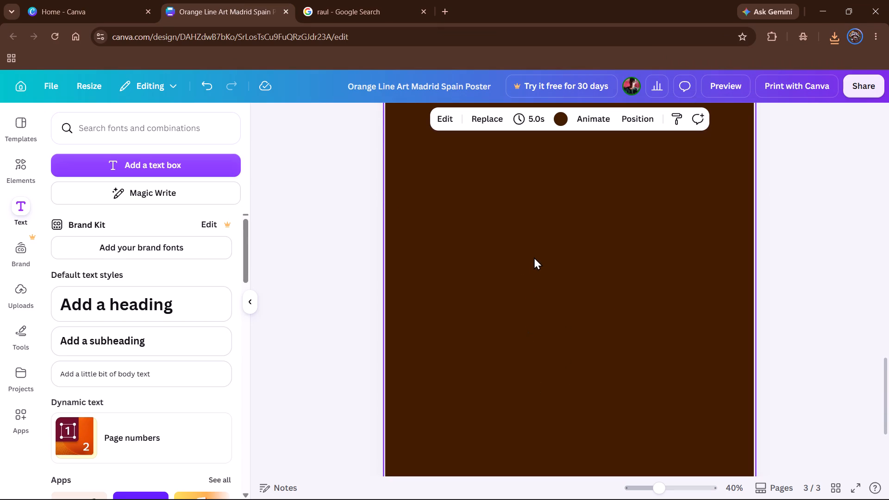
scroll(533, 259, "down", 1)
scroll(533, 259, "up", 1)
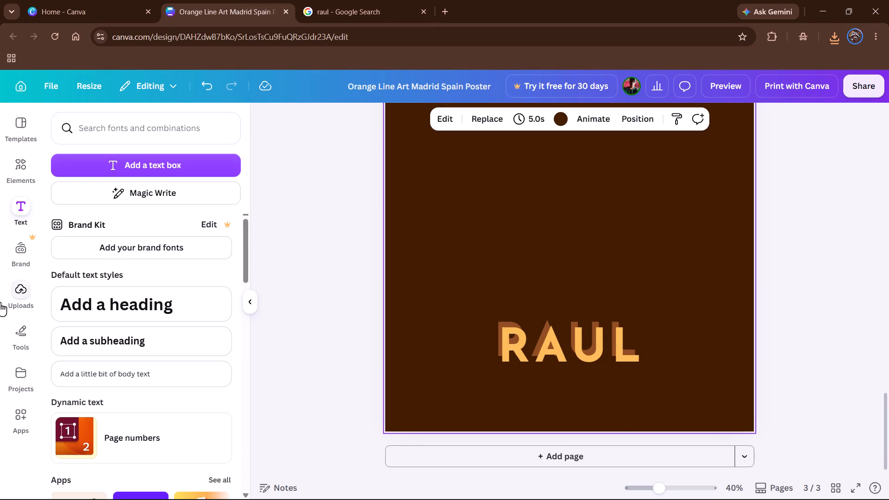
left_click(23, 294)
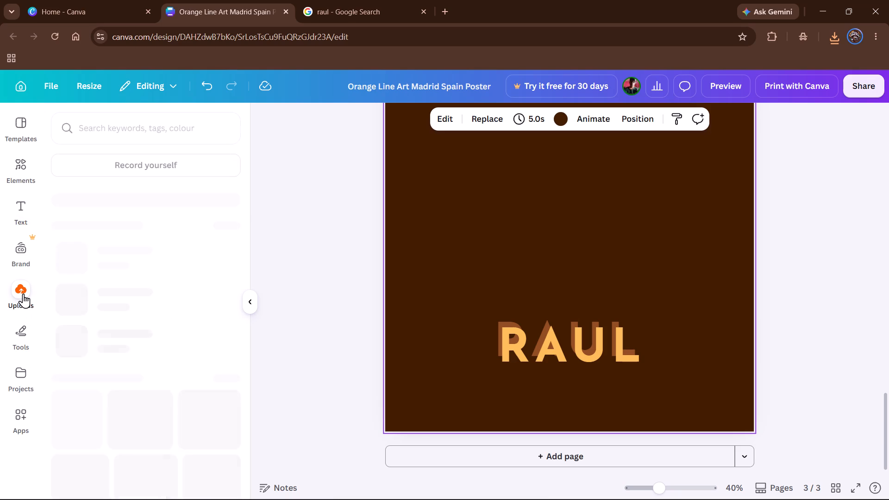
left_click(128, 157)
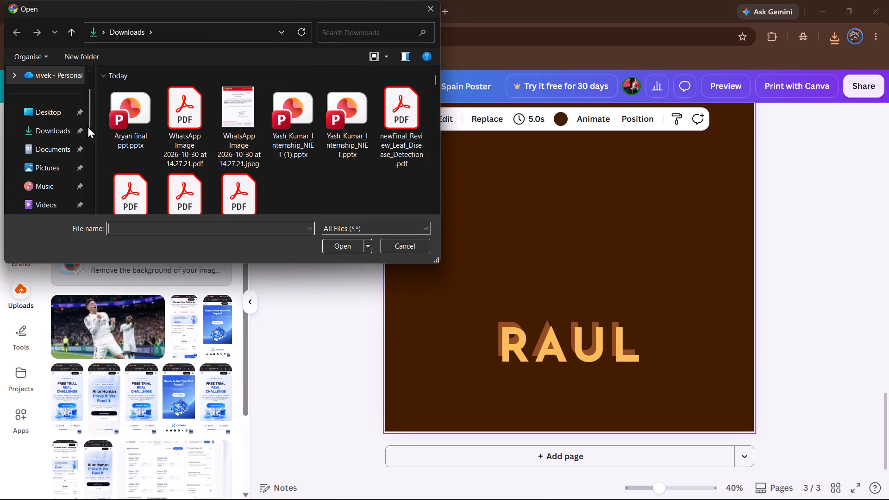
Look through the Downloads and Gallery locations in the file upload dialog for the image to upload.
left_click(65, 130)
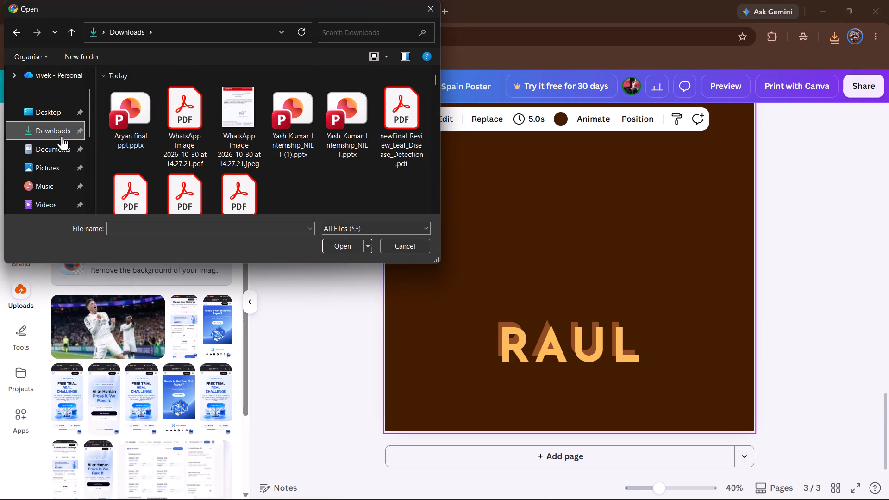
scroll(62, 136, "up", 2)
left_click(51, 106)
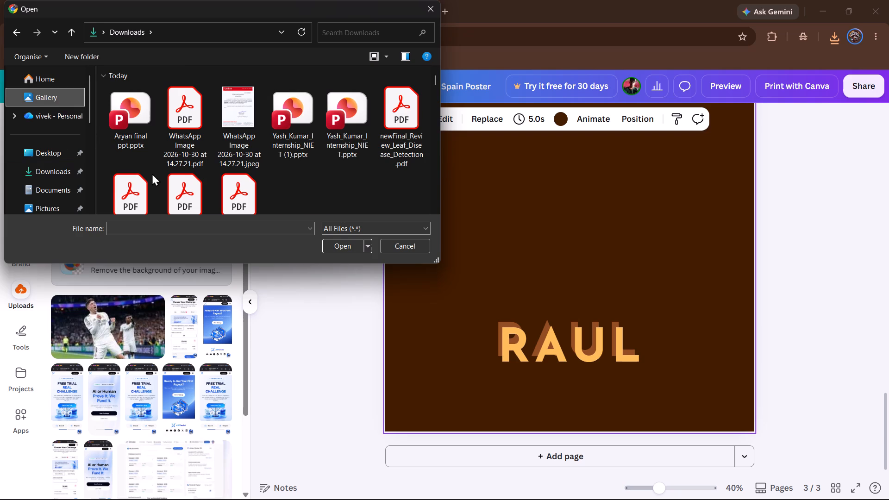
scroll(194, 169, "down", 6)
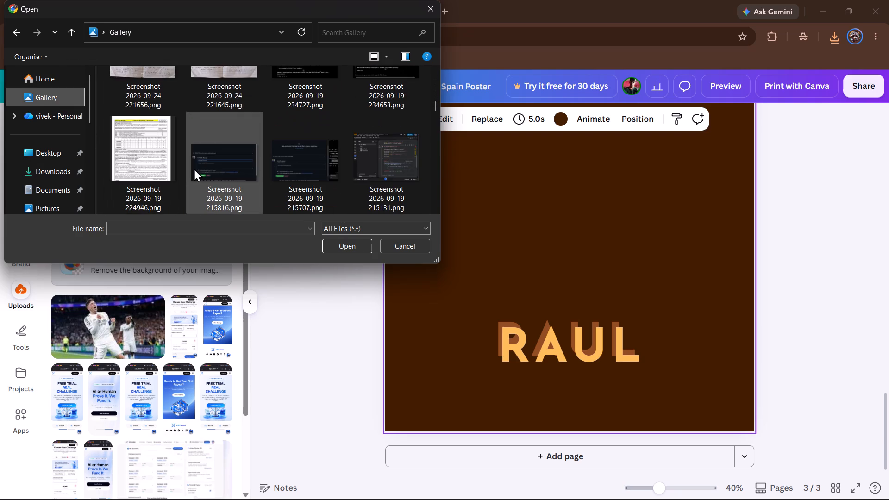
scroll(194, 169, "down", 9)
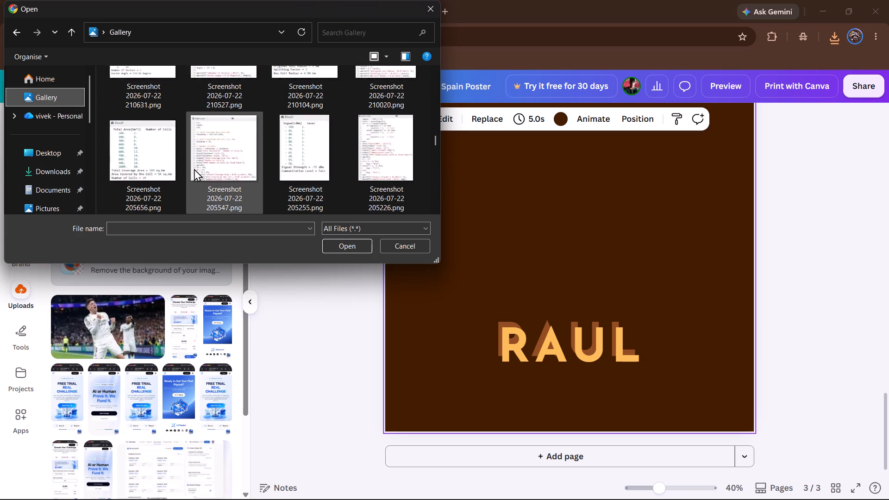
scroll(194, 169, "down", 16)
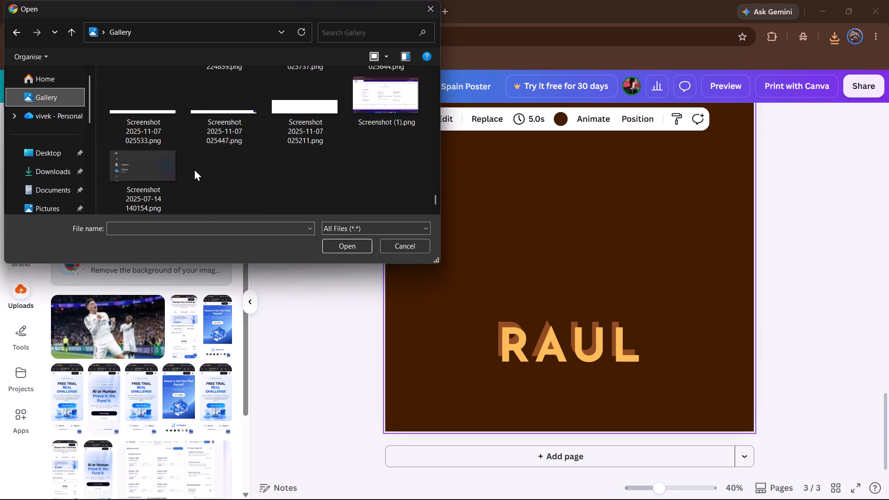
Check the Pictures, Downloads and Documents folders, then upload images (1).jpeg from the recent files in Home.
left_click(46, 200)
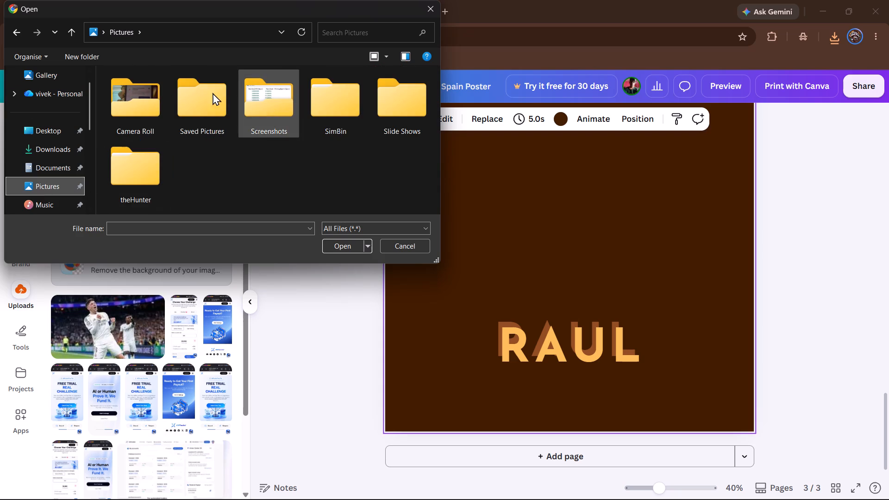
left_click(36, 156)
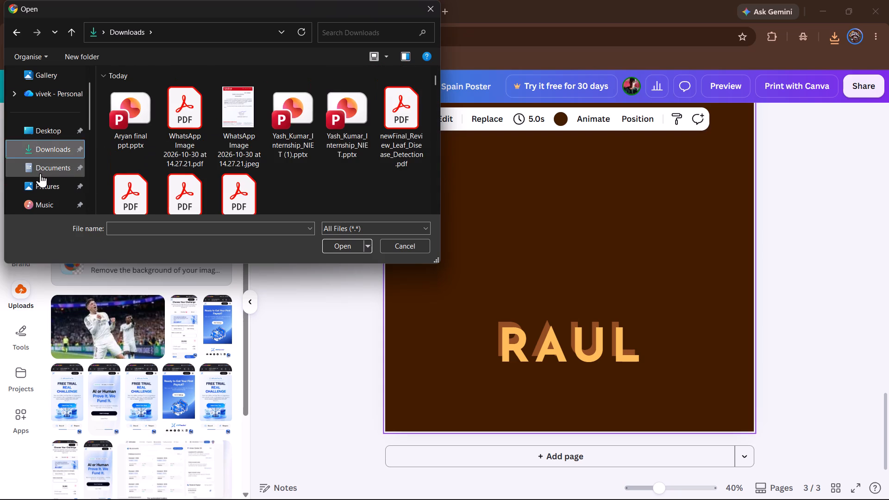
left_click(40, 173)
scroll(225, 169, "down", 8)
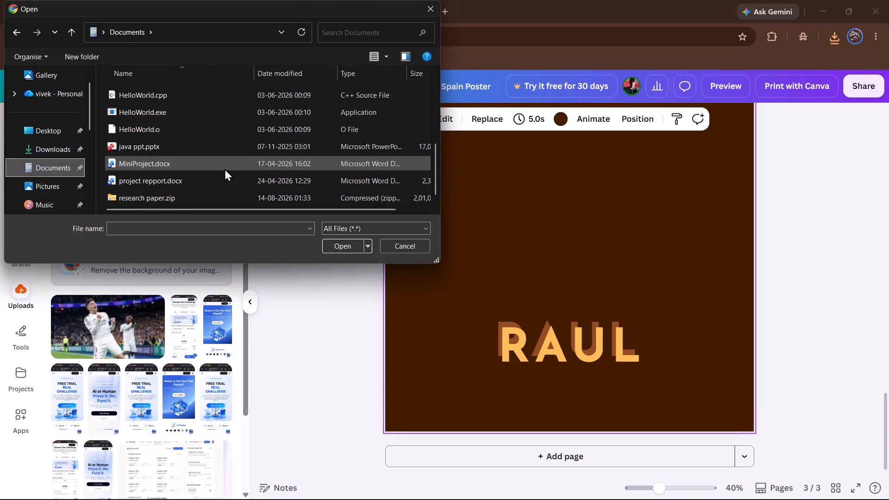
scroll(40, 181, "down", 2)
scroll(40, 181, "up", 3)
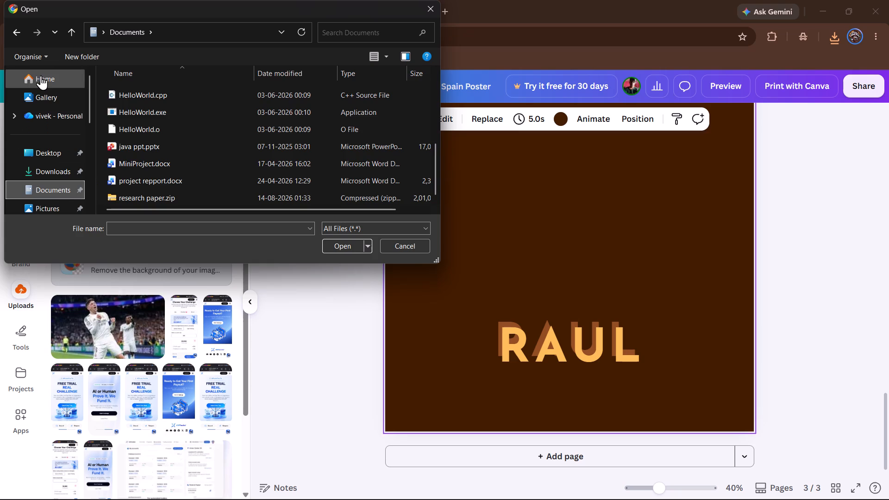
left_click(41, 75)
scroll(205, 176, "down", 1)
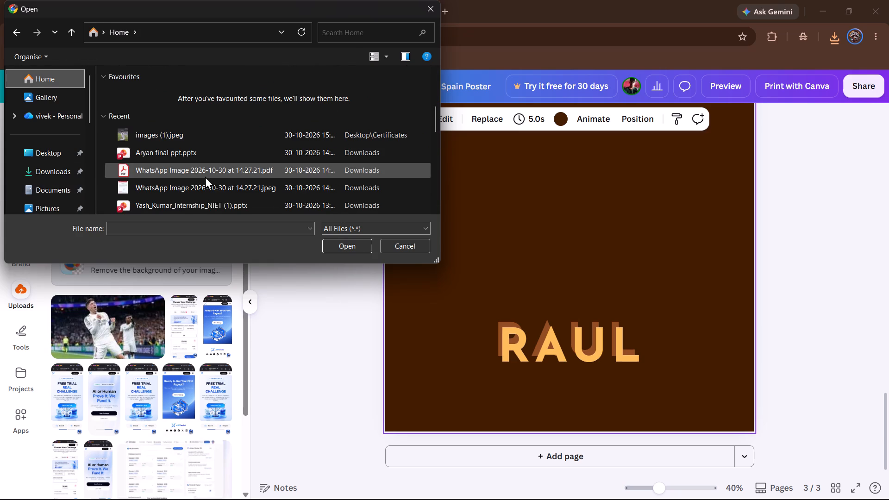
left_click(175, 131)
key("Return")
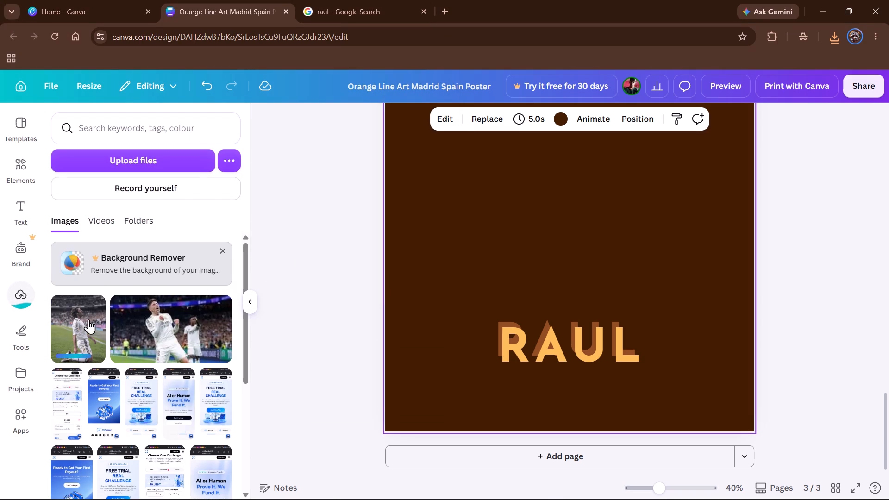
Place the uploaded photo of the kneeling player on page 3 and enlarge it to meet the RAUL text.
left_click(77, 327)
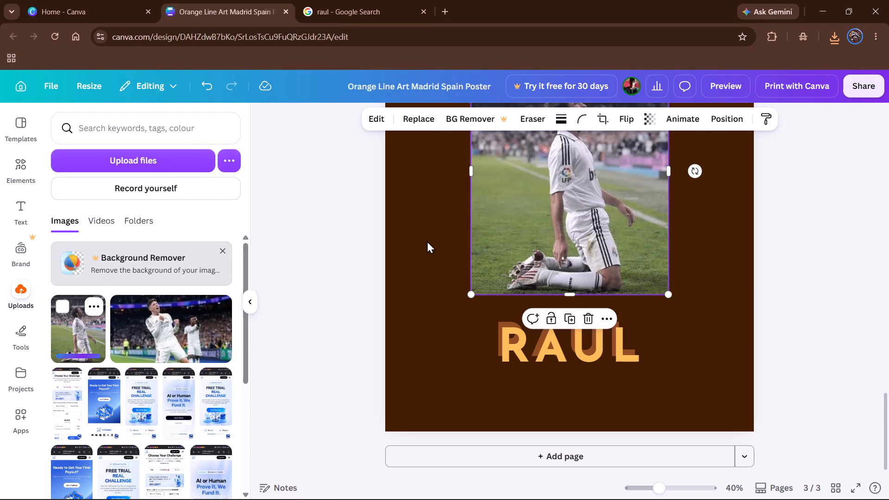
scroll(480, 227, "up", 2)
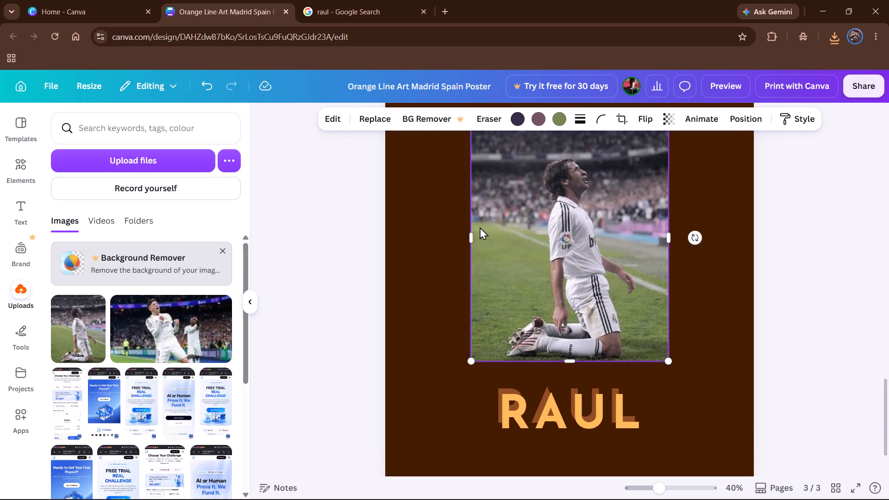
scroll(480, 227, "up", 1)
left_click_drag(520, 242, 483, 206)
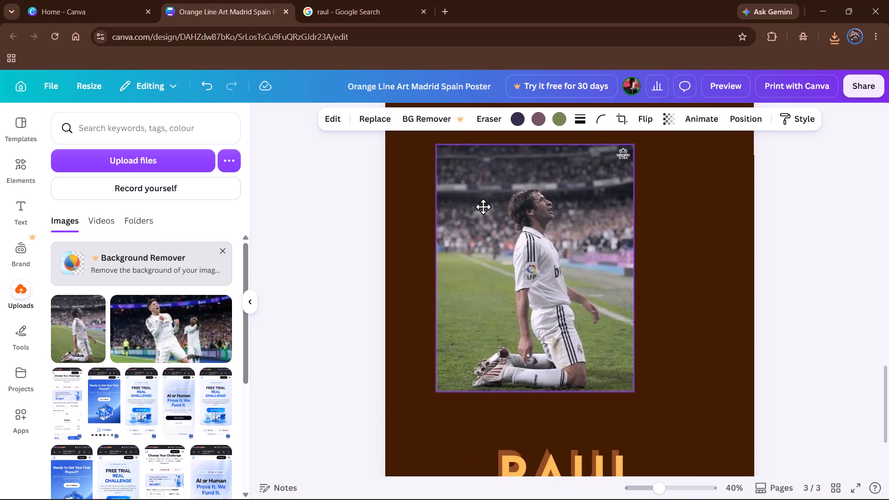
left_click_drag(483, 206, 481, 202)
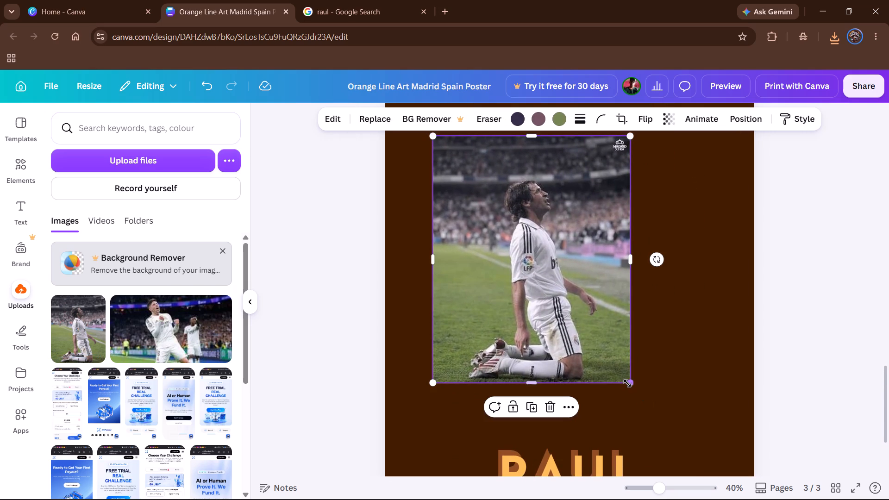
left_click_drag(628, 385, 686, 458)
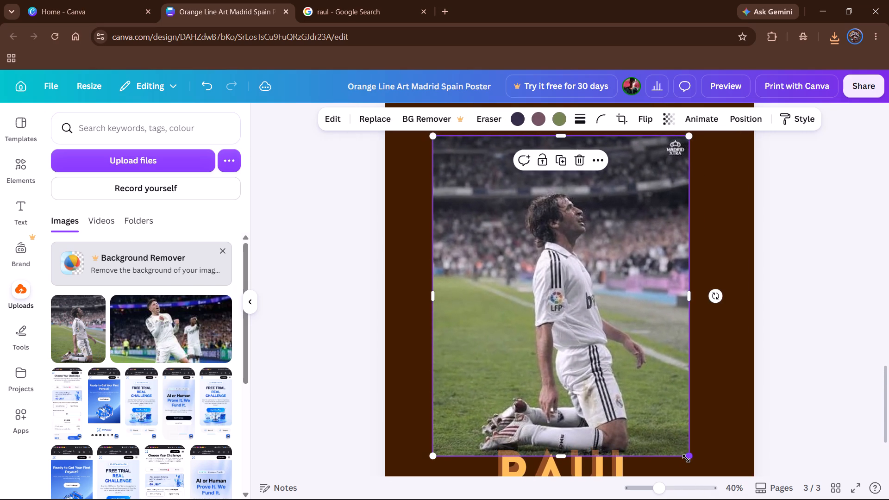
scroll(686, 458, "down", 1)
left_click_drag(643, 362, 644, 387)
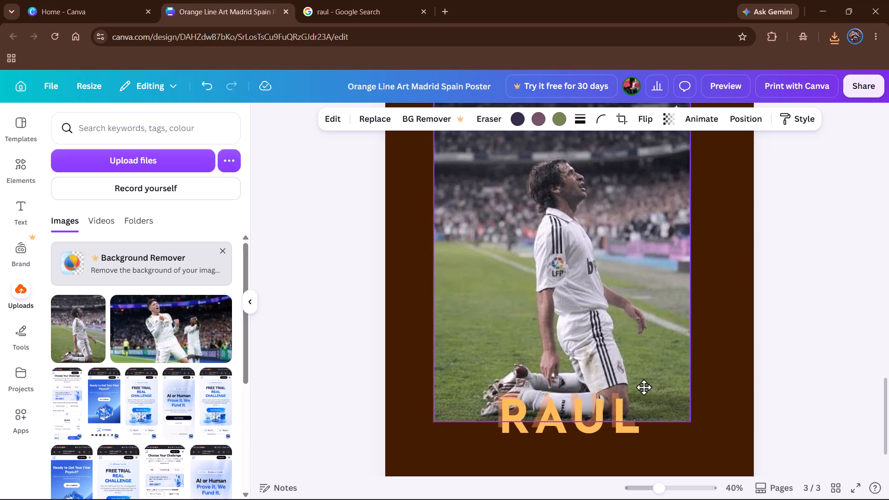
left_click_drag(644, 387, 641, 381)
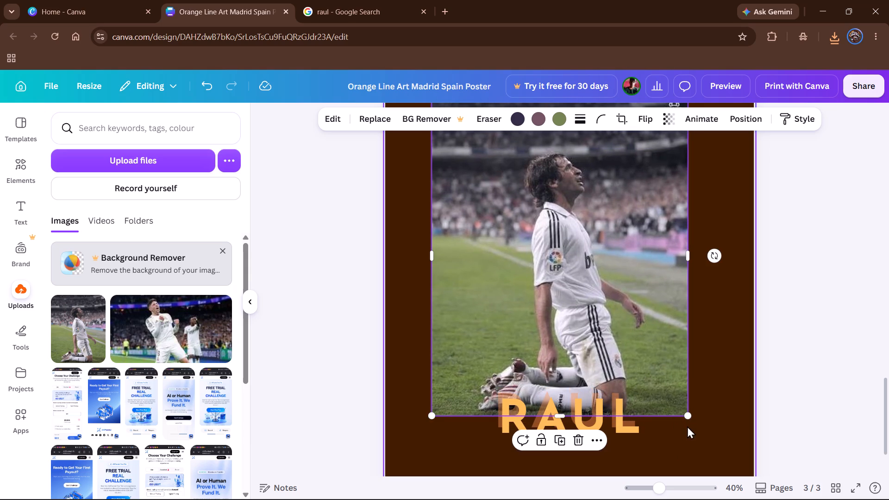
Enlarge the player photo further until it nearly spans the page width, and centre it horizontally near the top of page 3.
left_click_drag(687, 419, 707, 453)
left_click_drag(639, 356, 630, 310)
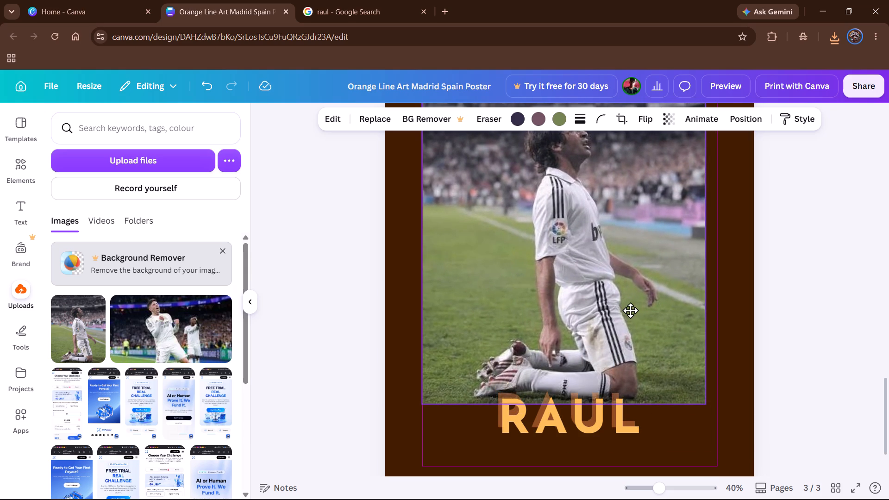
left_click_drag(630, 310, 632, 315)
scroll(632, 315, "up", 2)
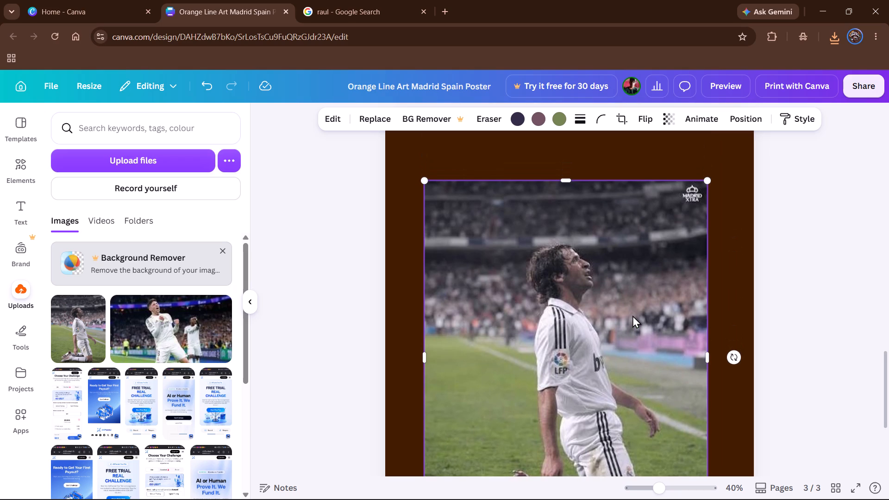
left_click_drag(422, 178, 392, 151)
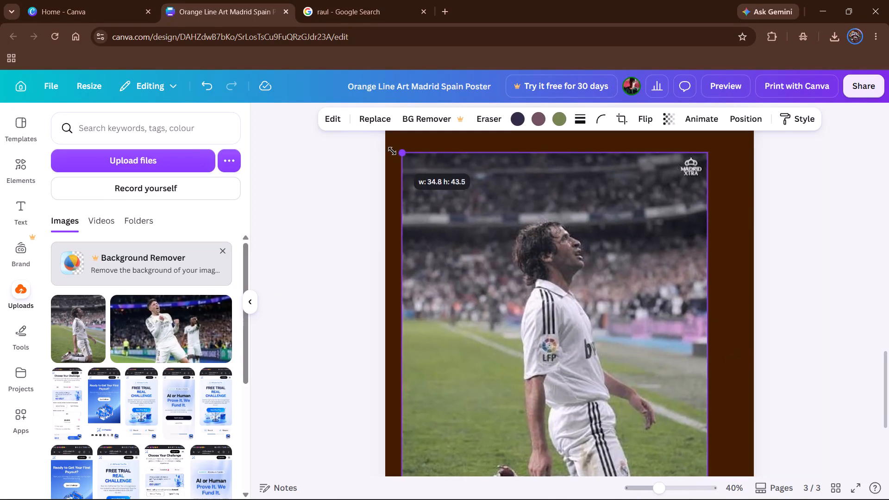
left_click_drag(392, 151, 388, 148)
left_click_drag(519, 277, 533, 265)
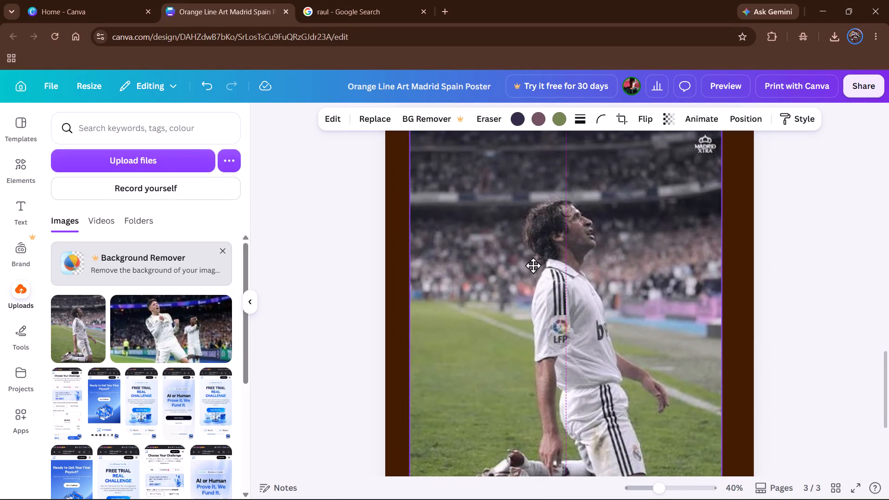
left_click_drag(533, 265, 537, 269)
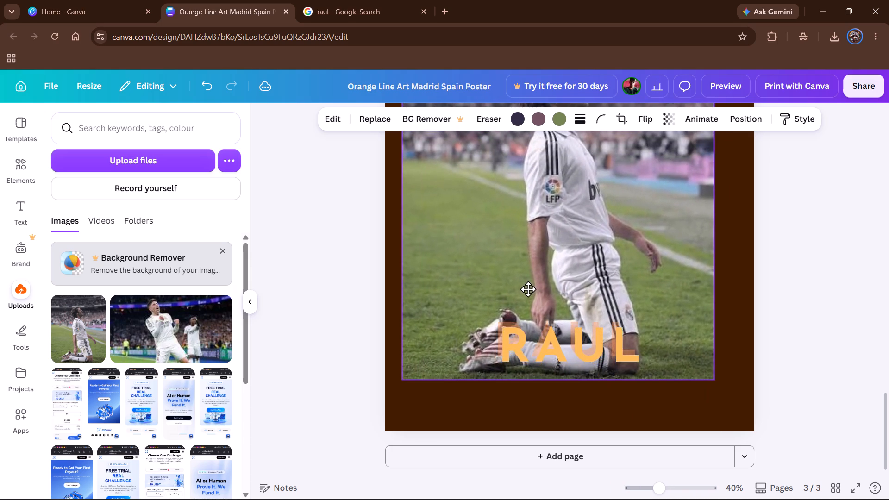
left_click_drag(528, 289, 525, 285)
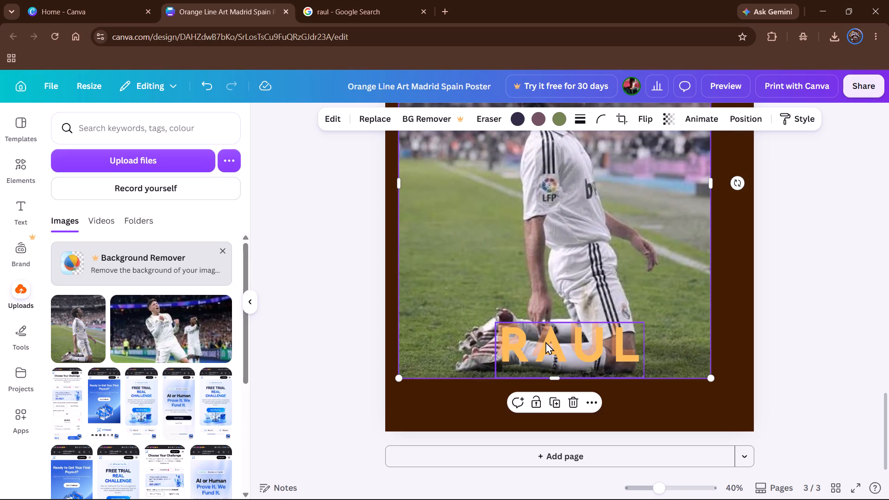
Move the player photo partly off the page's left edge, clear of the RAUL text.
left_click_drag(545, 300, 392, 228)
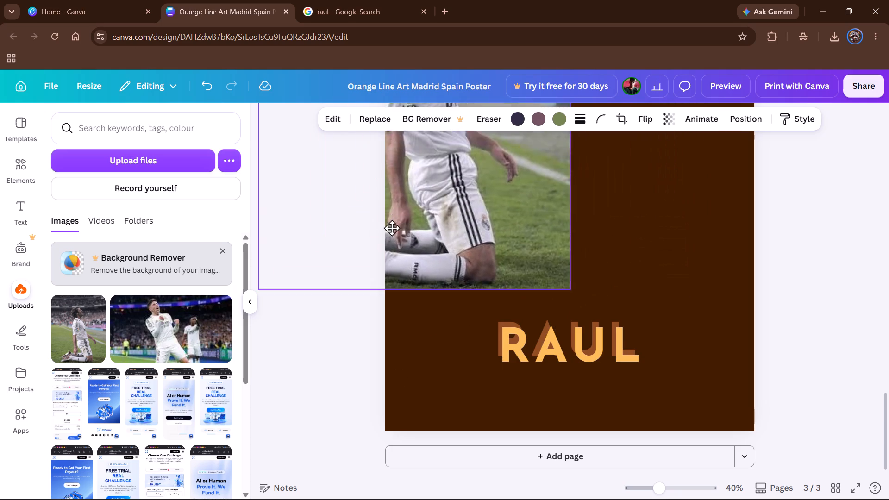
left_click_drag(392, 228, 295, 348)
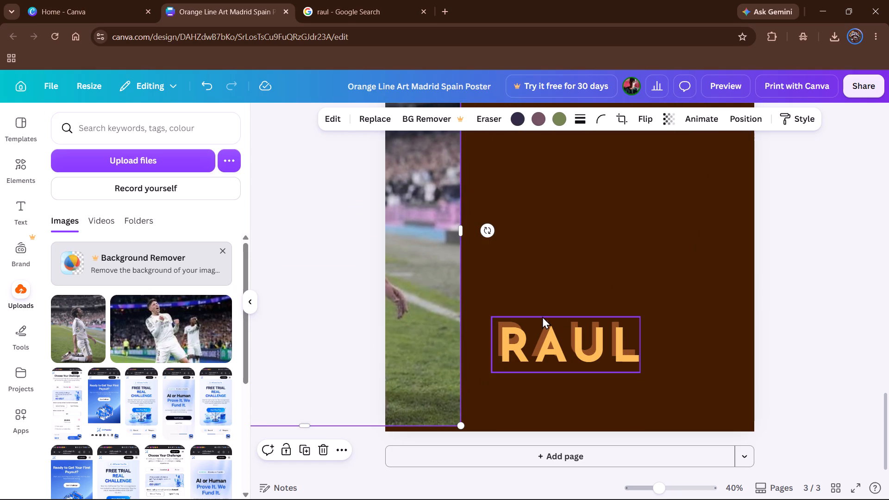
Move the darker brown RAUL text to the top of page 3 and enlarge it to font size 205.
left_click(542, 316)
left_click_drag(542, 316, 536, 200)
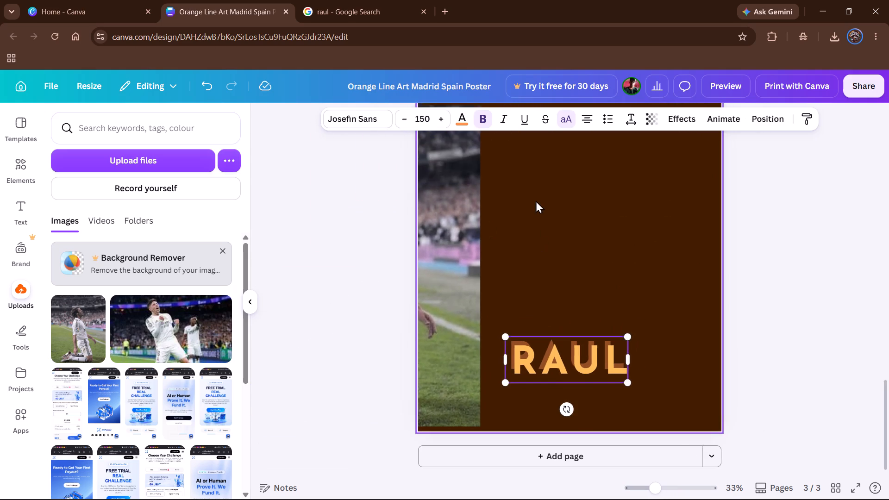
scroll(536, 200, "up", 1)
left_click_drag(558, 454, 537, 200)
scroll(537, 200, "up", 1)
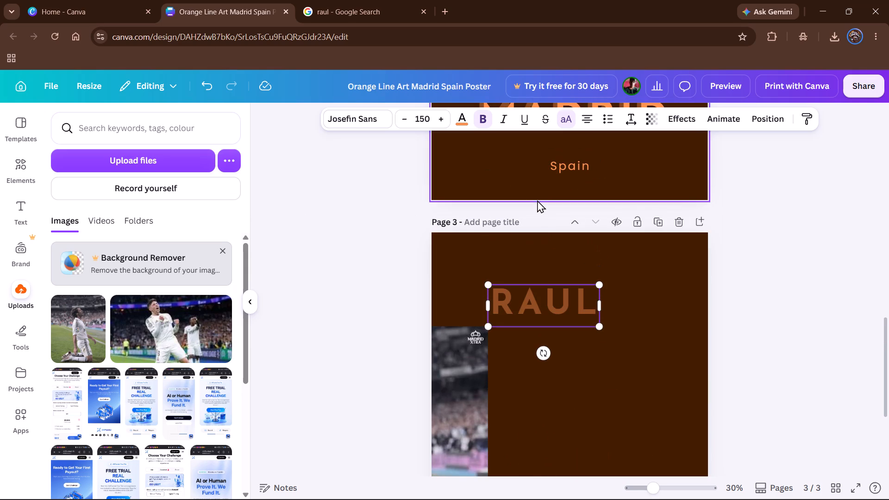
left_click_drag(553, 302, 566, 272)
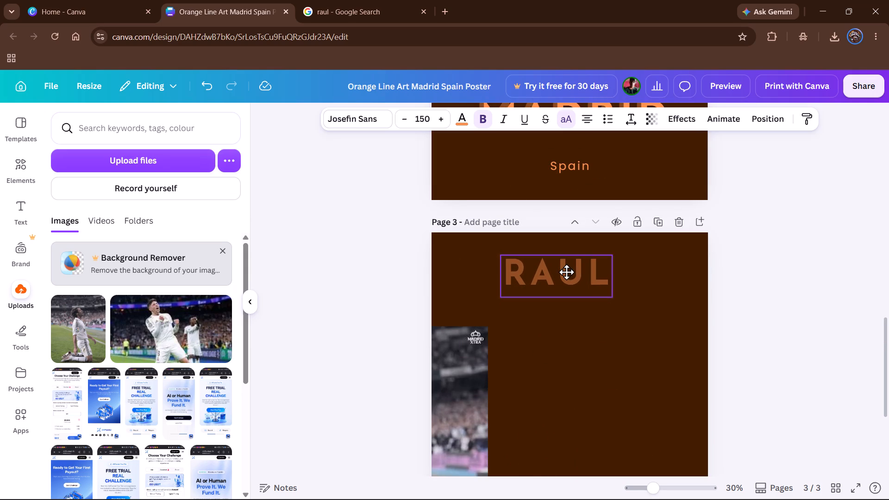
left_click_drag(566, 272, 566, 268)
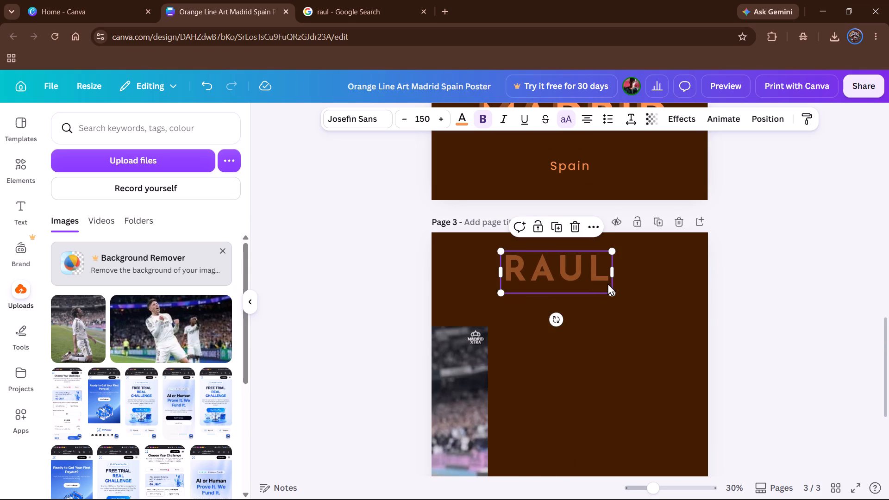
left_click_drag(611, 291, 646, 322)
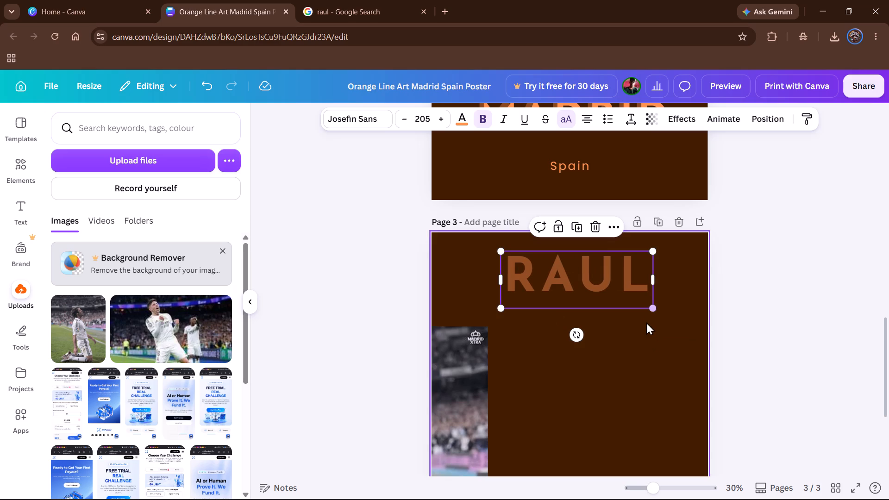
left_click_drag(585, 267, 574, 261)
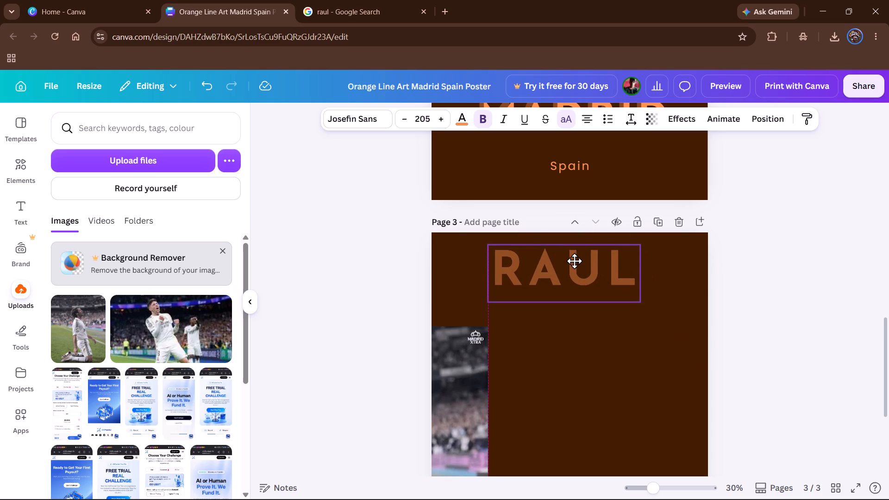
left_click_drag(574, 261, 574, 262)
Move the light orange RAUL text up over the darker copy, offset slightly below it, and enlarge it to font size 177.
scroll(621, 441, "down", 3)
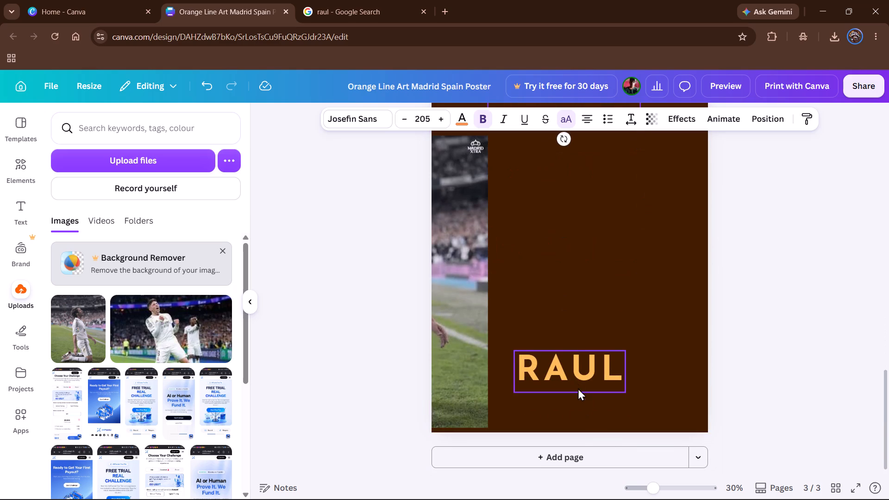
left_click_drag(571, 372, 551, 226)
scroll(551, 226, "up", 2)
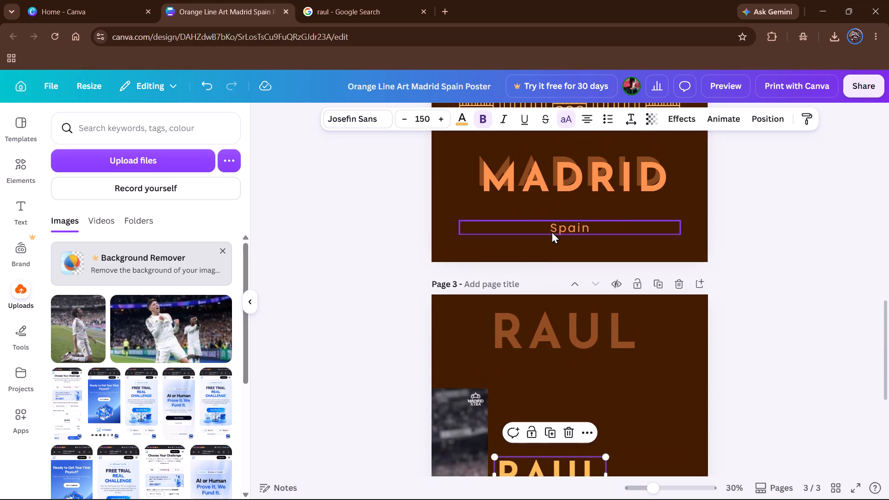
scroll(572, 360, "down", 1)
left_click_drag(566, 394, 581, 267)
left_click_drag(621, 287, 628, 295)
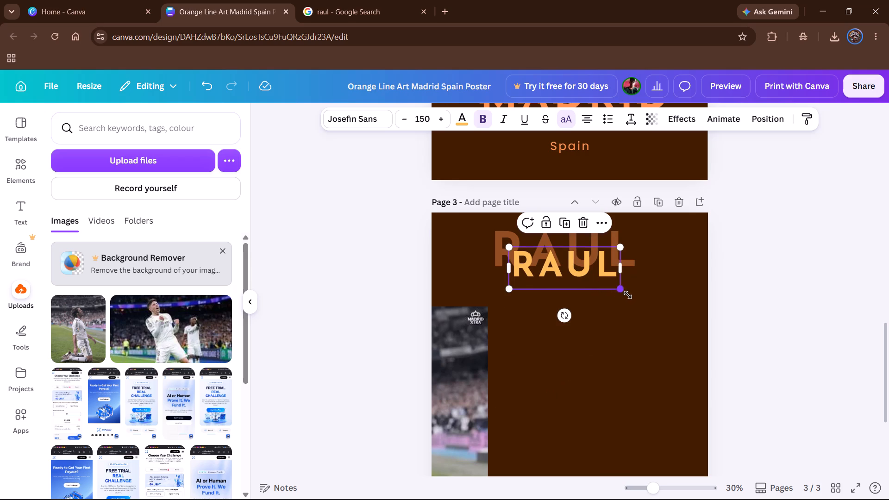
left_click_drag(628, 295, 635, 304)
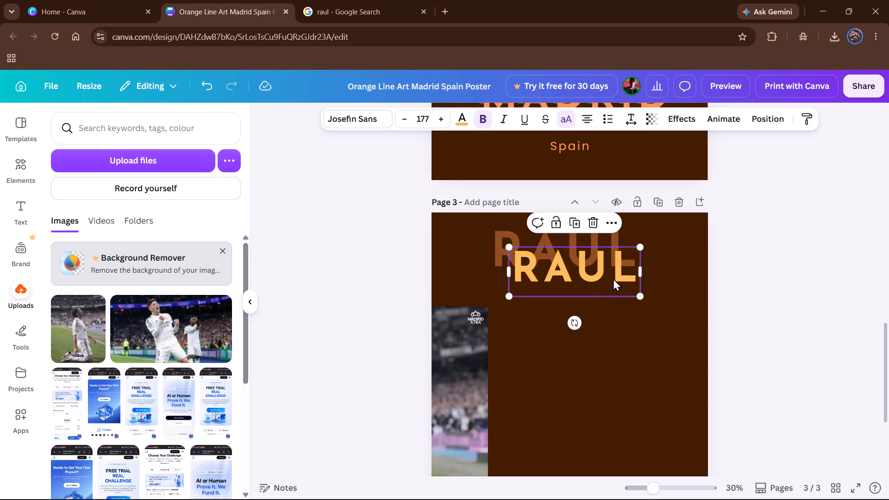
left_click(599, 277)
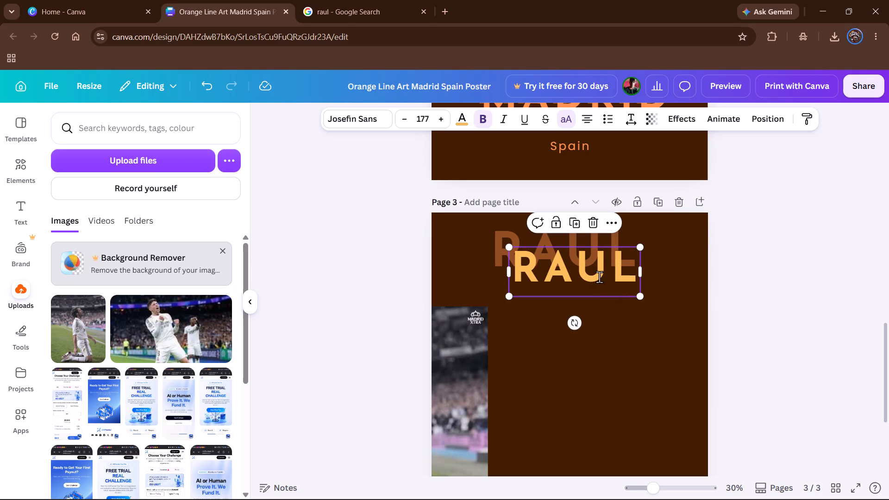
Move the light orange RAUL text up onto the darker copy, slightly offset, and enlarge it to font size 191.
left_click(614, 310)
left_click(591, 273)
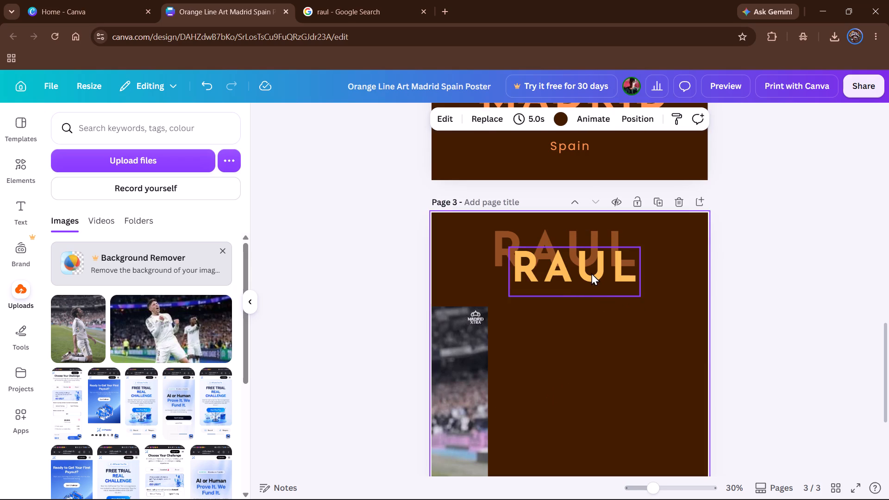
left_click_drag(591, 273, 575, 266)
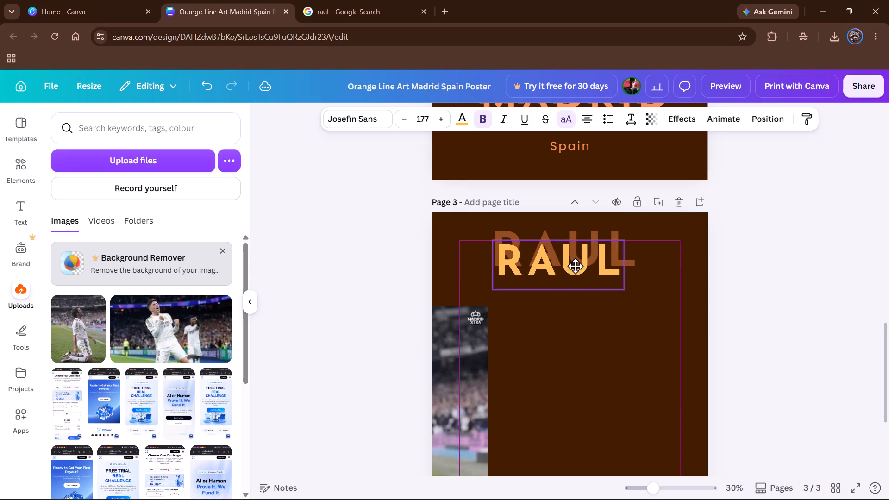
left_click_drag(575, 266, 578, 262)
left_click_drag(628, 283, 635, 285)
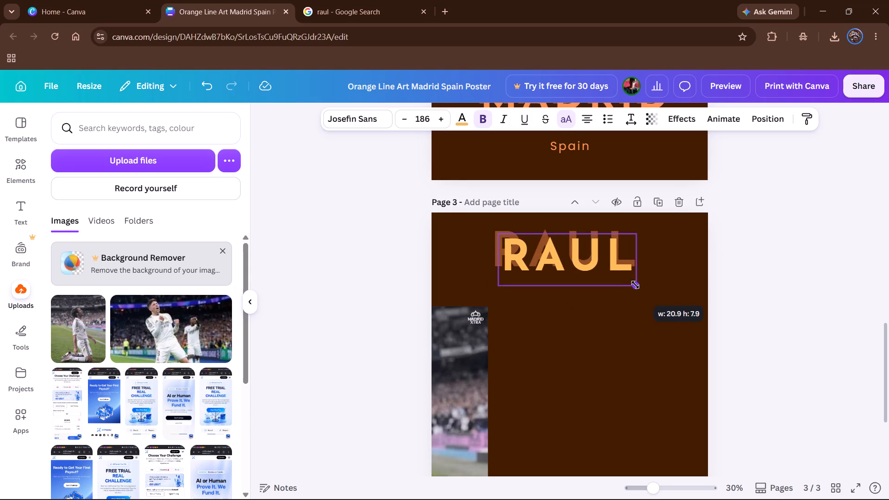
left_click_drag(635, 285, 637, 285)
left_click(609, 280)
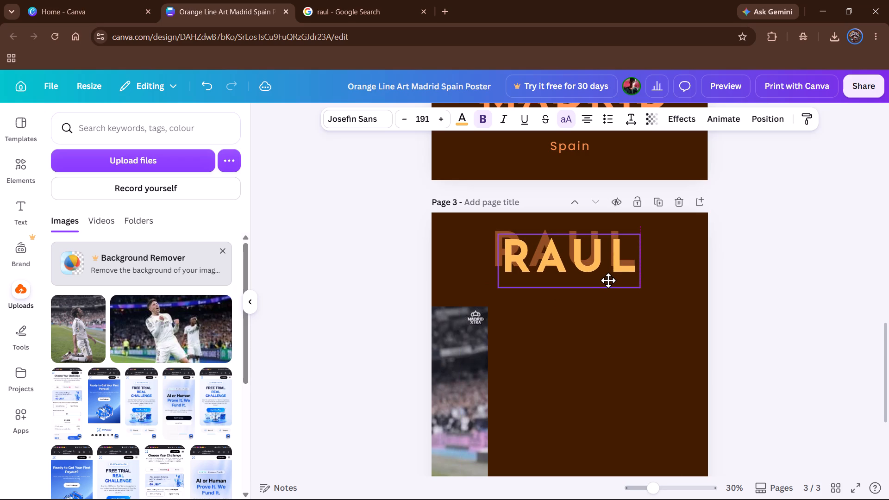
left_click(667, 311)
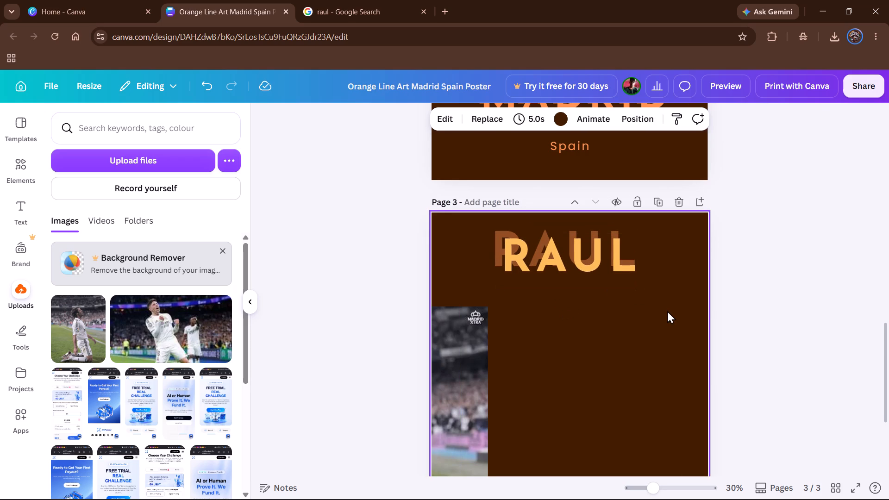
Move the player photo back onto page 3 behind the RAUL title, enlarge it slightly, and centre it horizontally.
left_click_drag(456, 381, 650, 303)
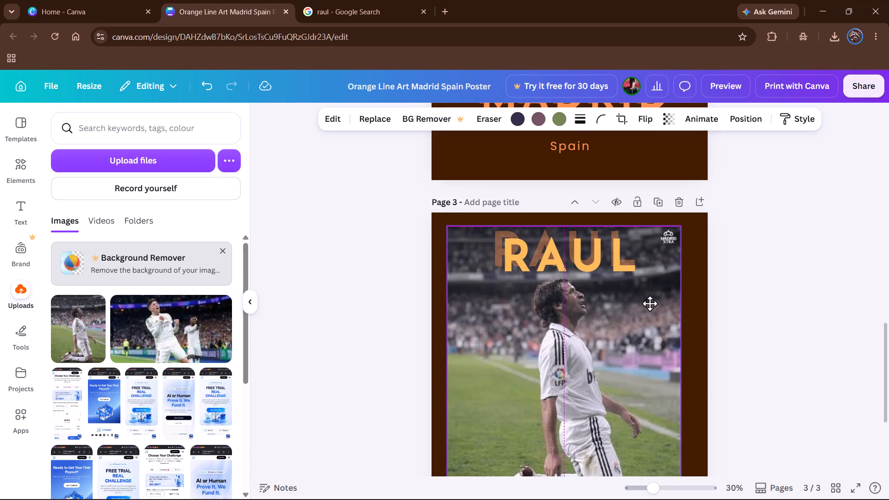
left_click_drag(650, 303, 648, 294)
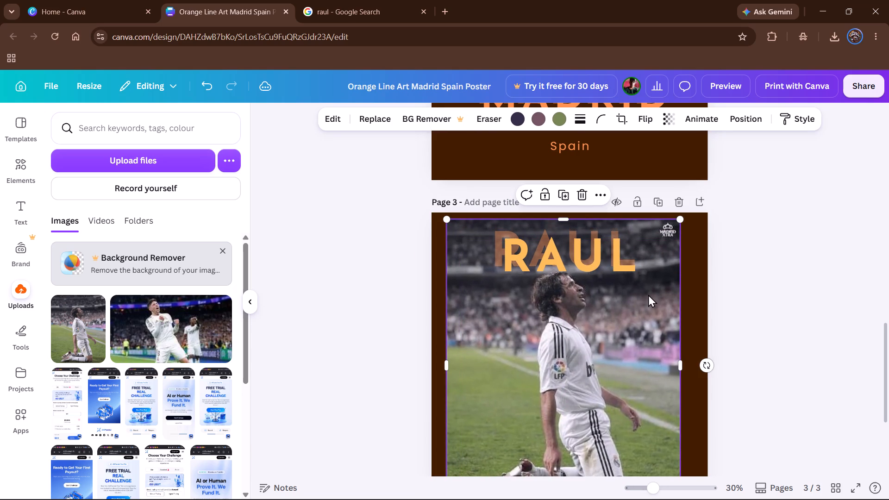
scroll(626, 340, "down", 3)
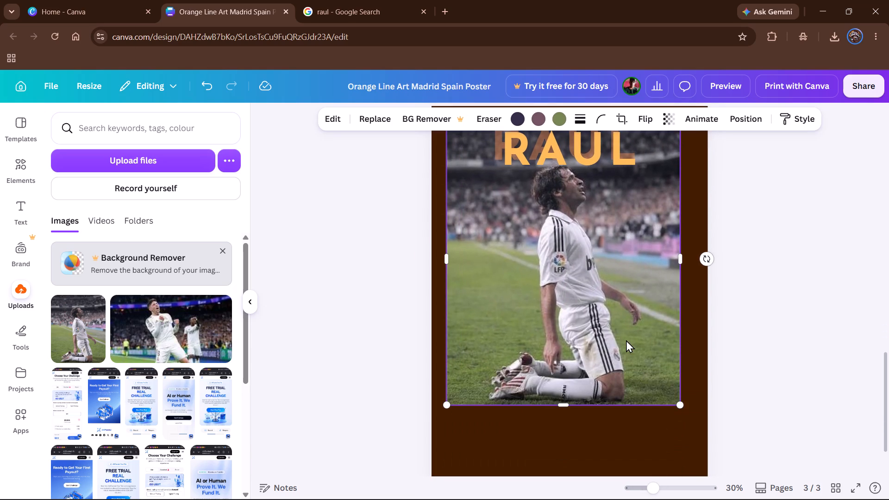
left_click_drag(681, 400, 687, 407)
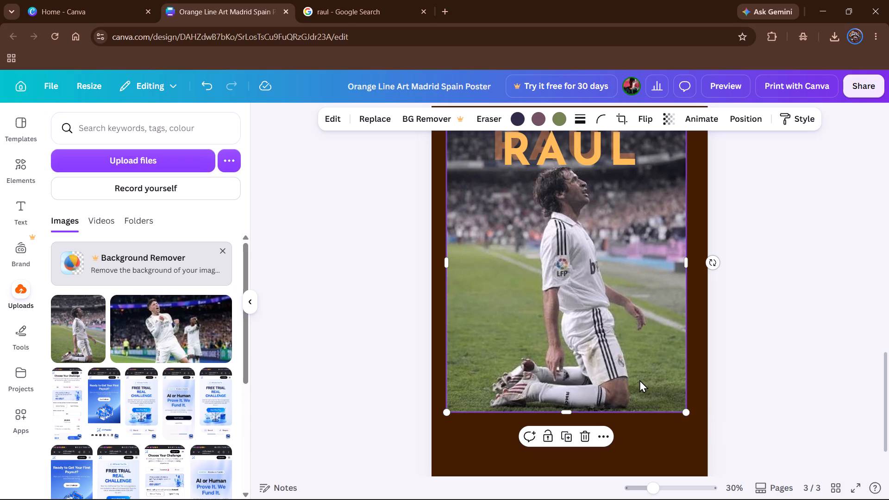
left_click_drag(639, 380, 639, 387)
left_click_drag(639, 387, 639, 393)
scroll(639, 393, "up", 1)
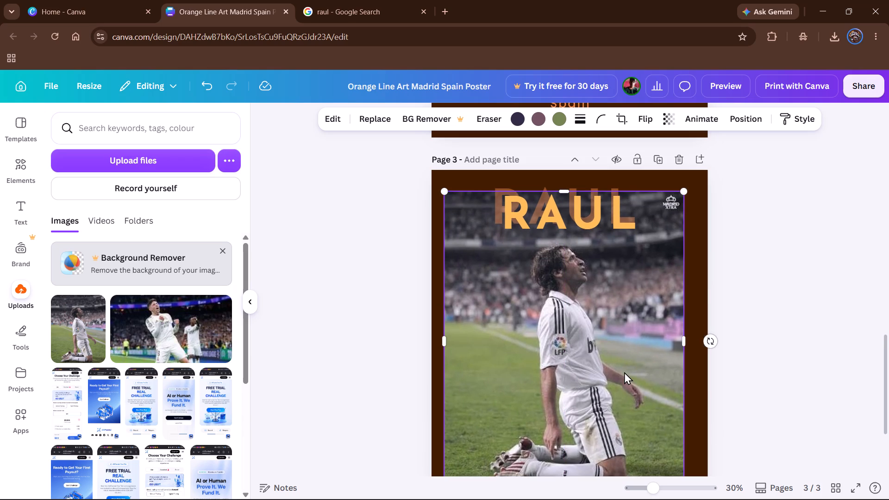
left_click_drag(624, 372, 624, 366)
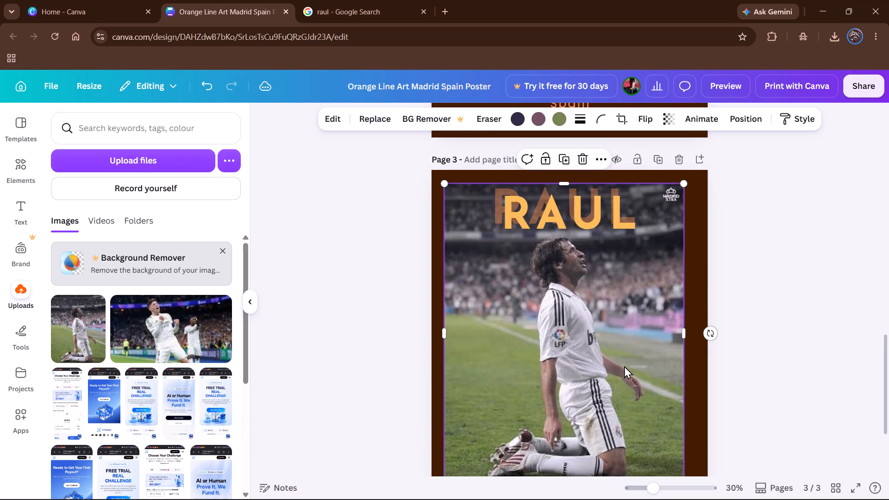
scroll(624, 366, "down", 4)
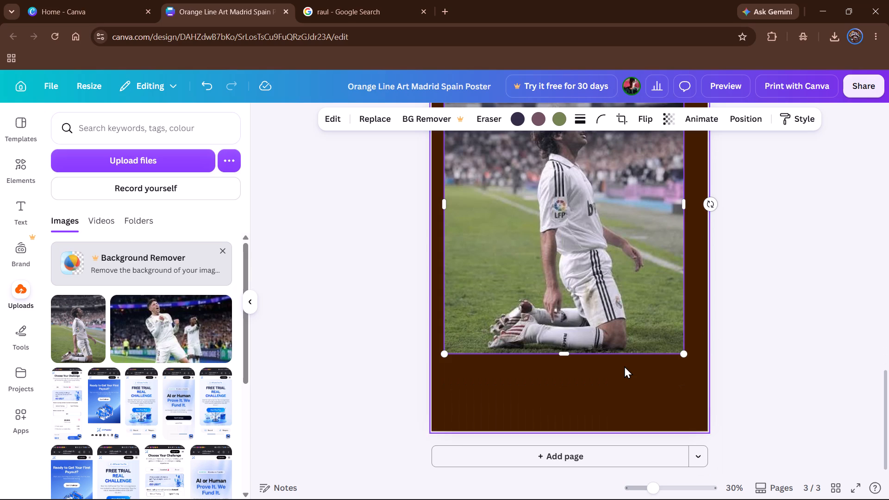
left_click(613, 284)
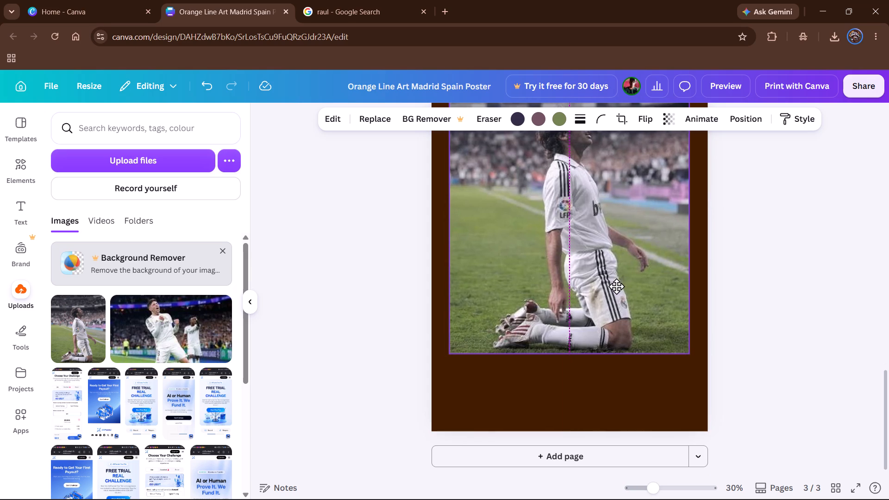
scroll(616, 286, "up", 3)
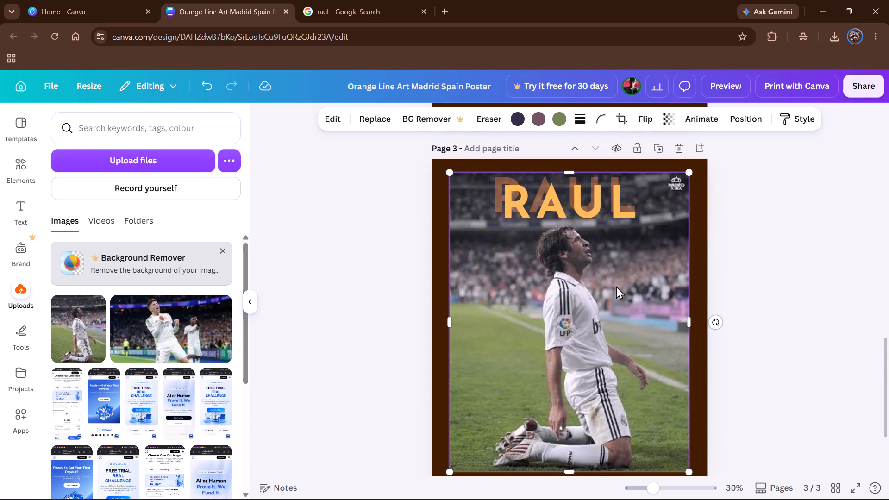
Add a new blank page after the Raúl page.
scroll(616, 286, "down", 4)
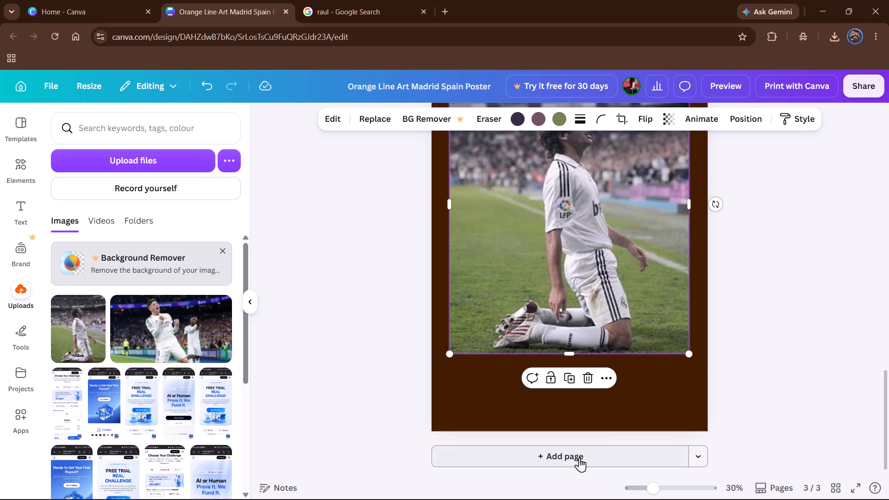
left_click(579, 457)
scroll(579, 457, "up", 3)
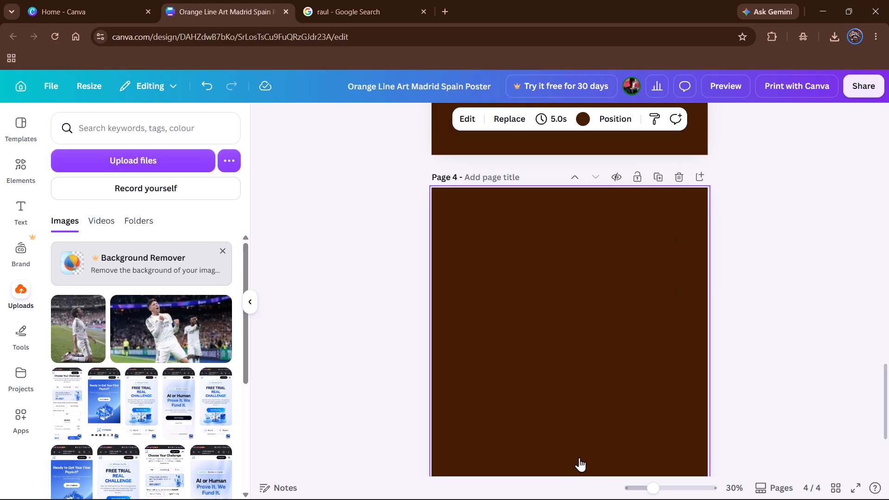
scroll(570, 297, "down", 5)
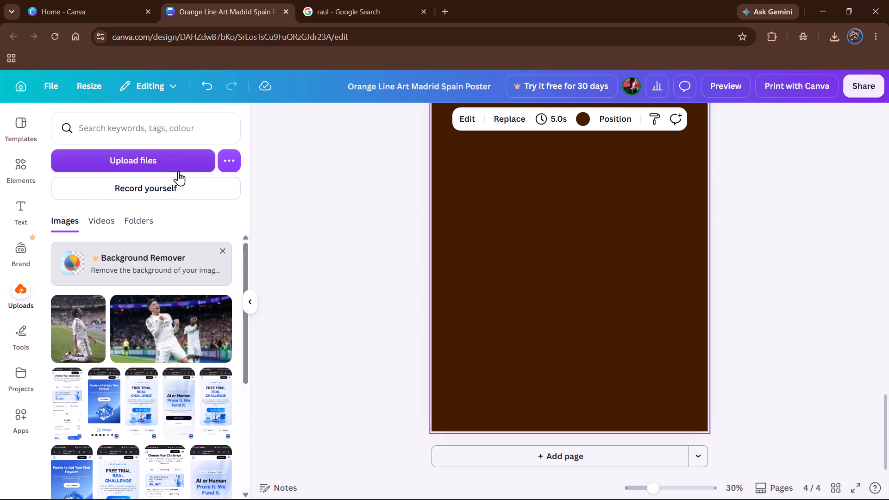
Add a text box to page 4 and set its font size to 97.
left_click(11, 199)
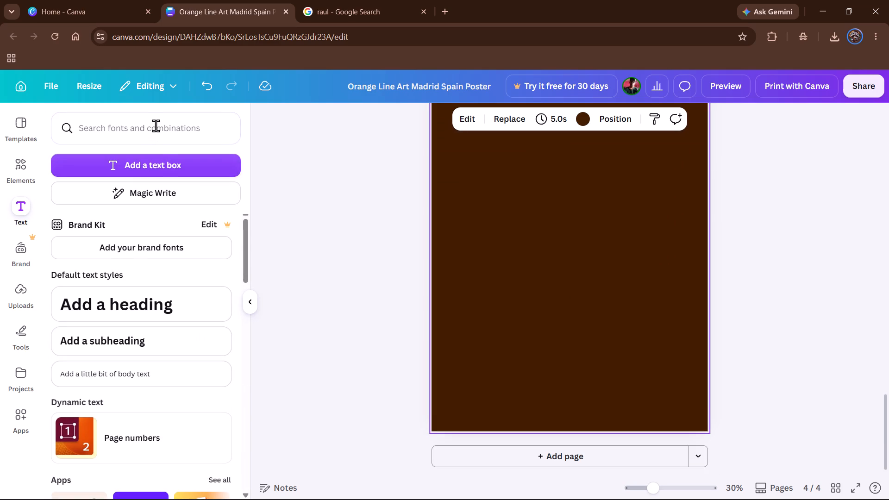
left_click(166, 160)
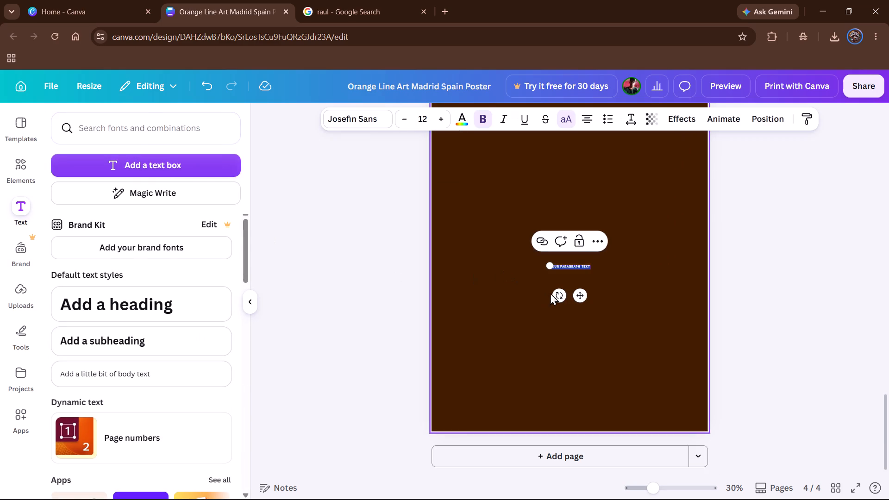
left_click(425, 120)
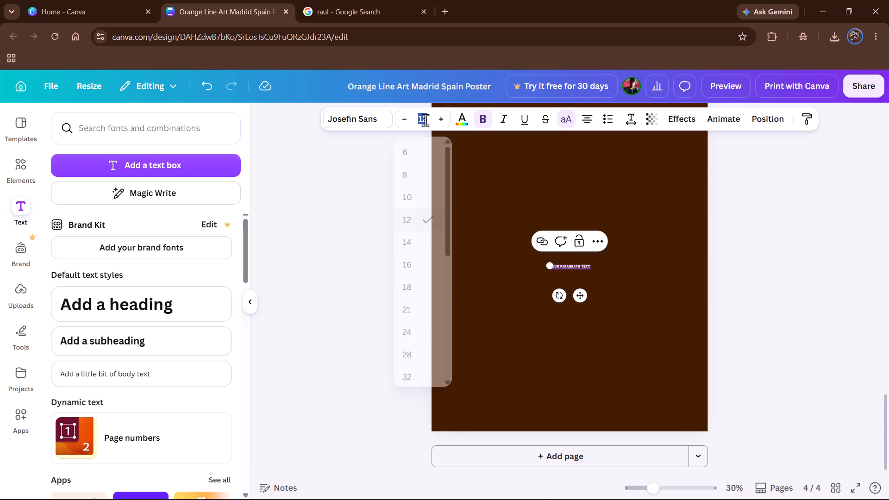
key("BackSpace")
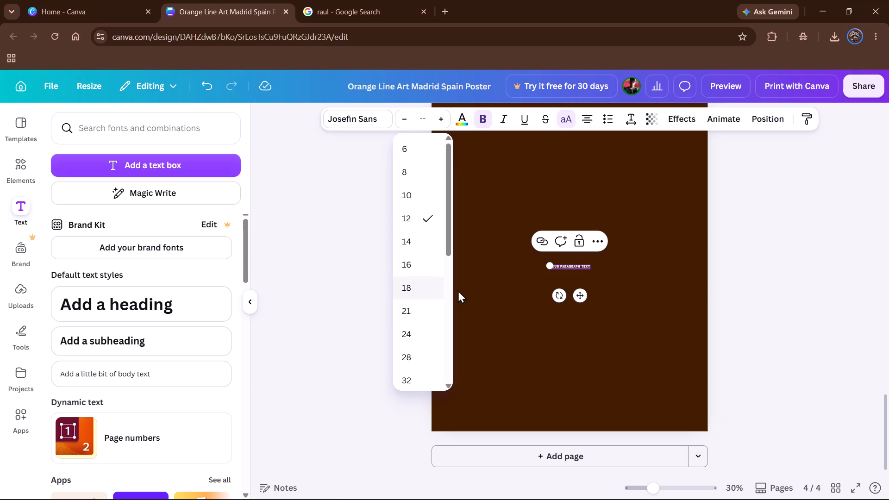
scroll(421, 319, "down", 7)
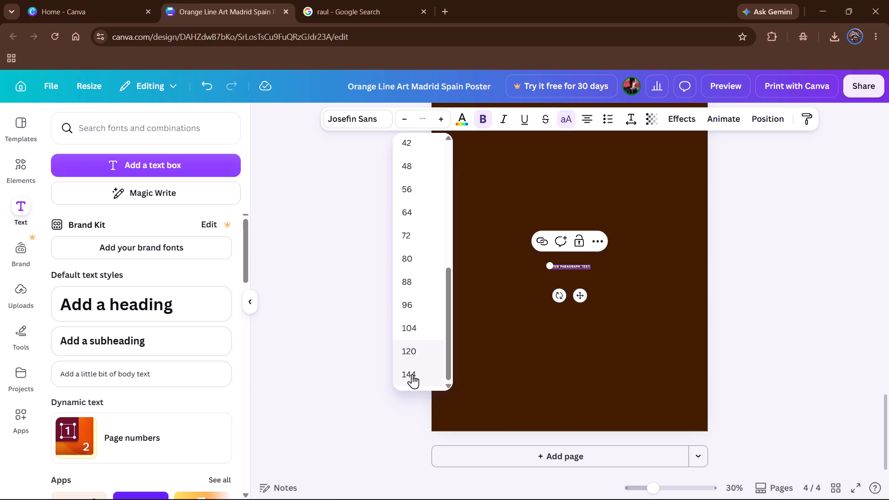
left_click(412, 376)
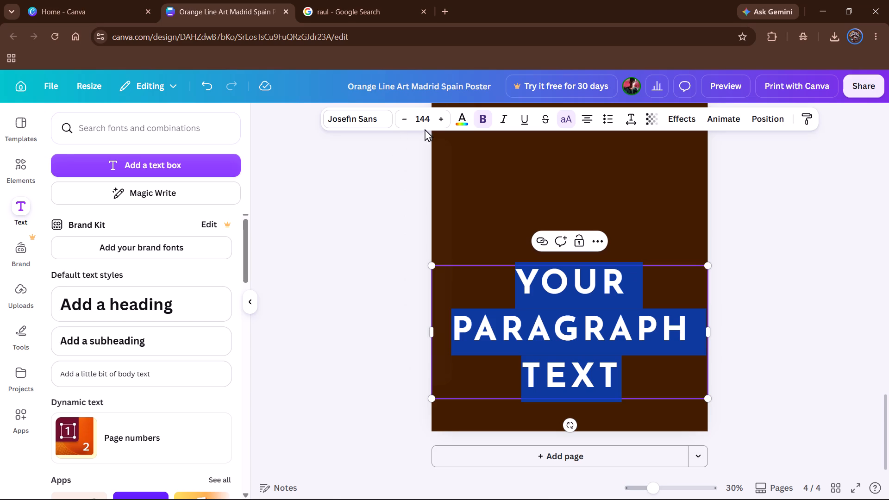
left_click(426, 117)
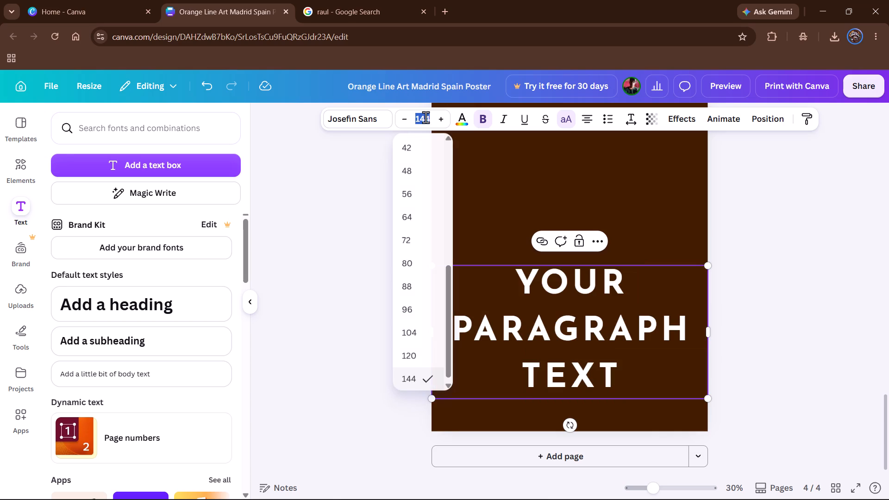
key("BackSpace")
key("BackSpace")
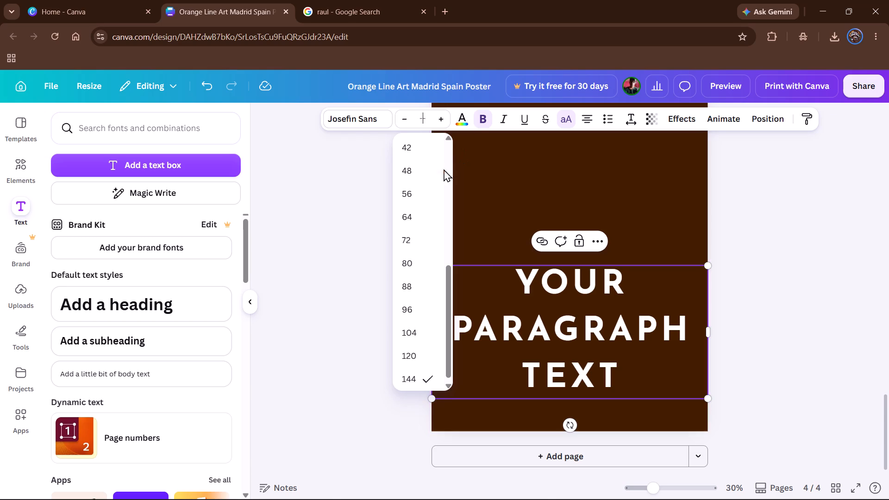
type("97")
key("Return")
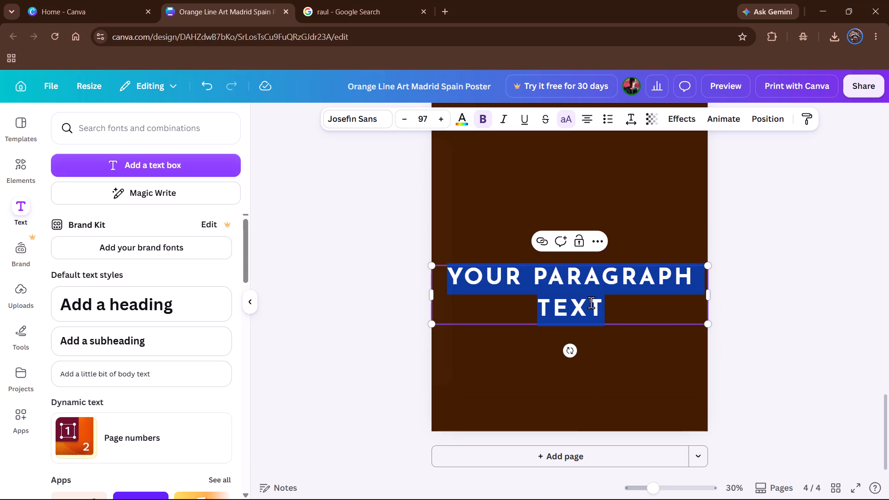
Replace the placeholder text on page 4 with "Navas".
left_click_drag(591, 302, 613, 313)
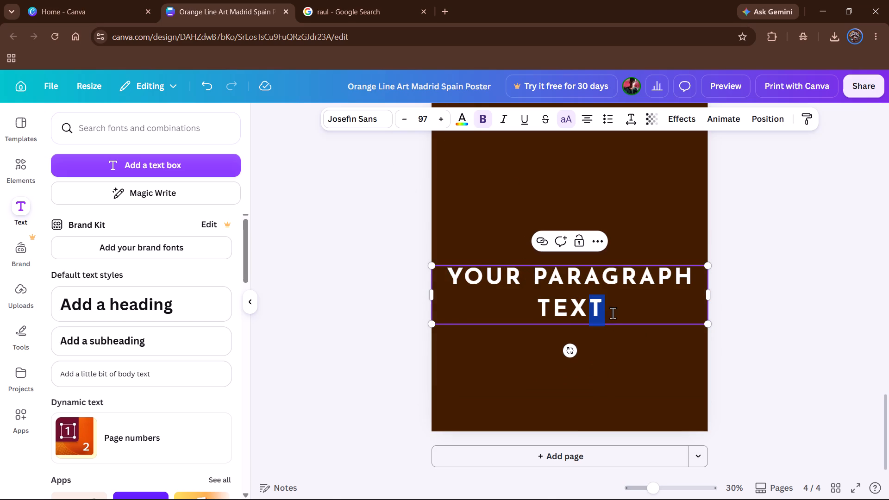
left_click_drag(613, 313, 621, 312)
left_click_drag(621, 312, 454, 275)
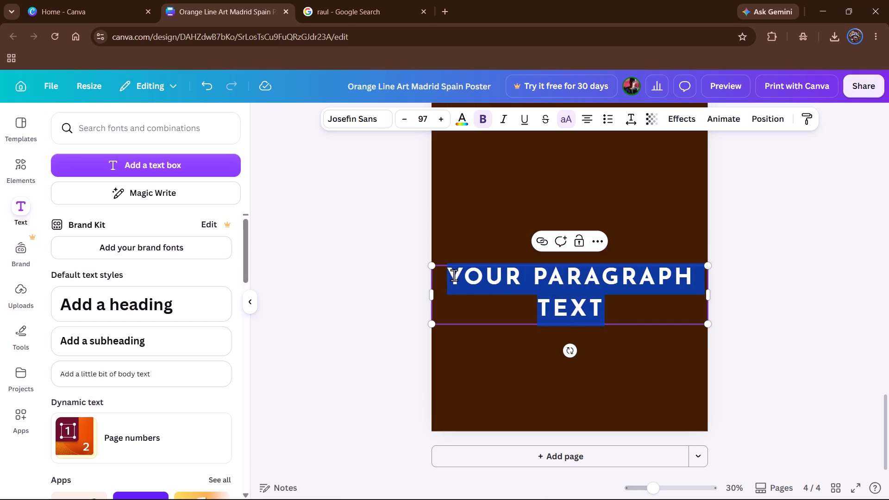
left_click_drag(454, 275, 451, 274)
key("BackSpace")
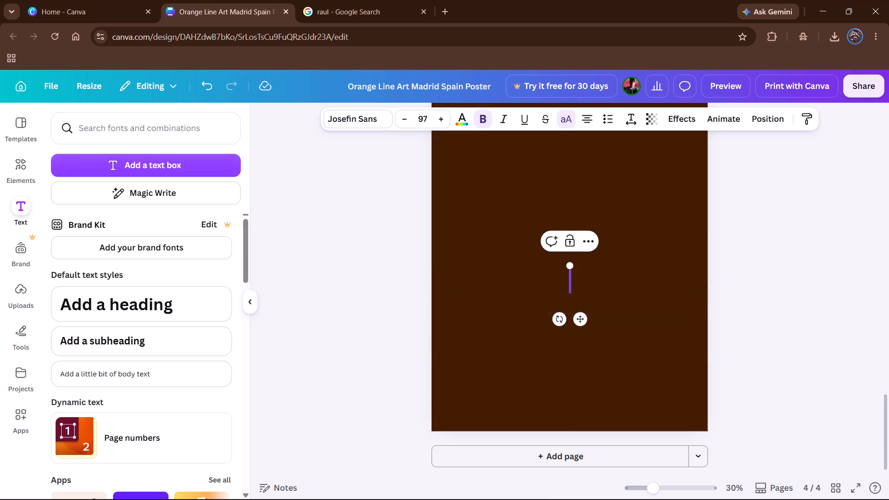
key("shift+b")
type("eq")
key("BackSpace")
key("BackSpace")
key("BackSpace")
type("Navas")
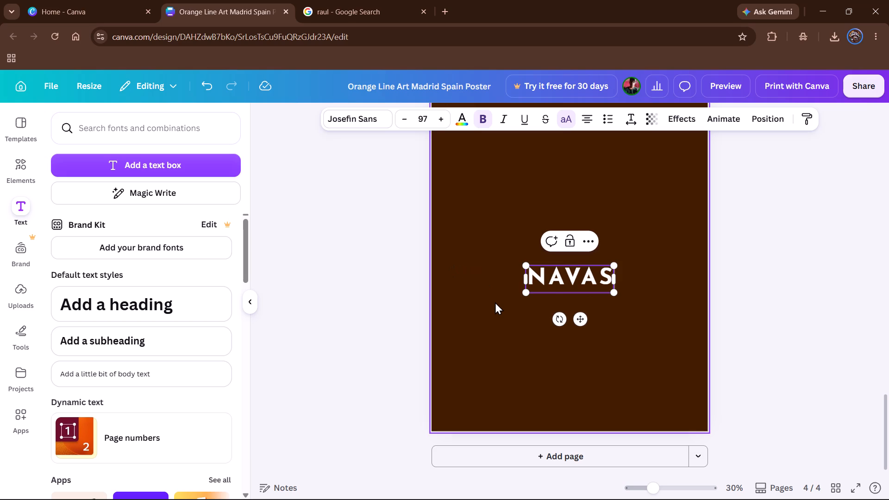
Look back through the earlier poster pages to compare their layout with page 4.
scroll(495, 302, "up", 2)
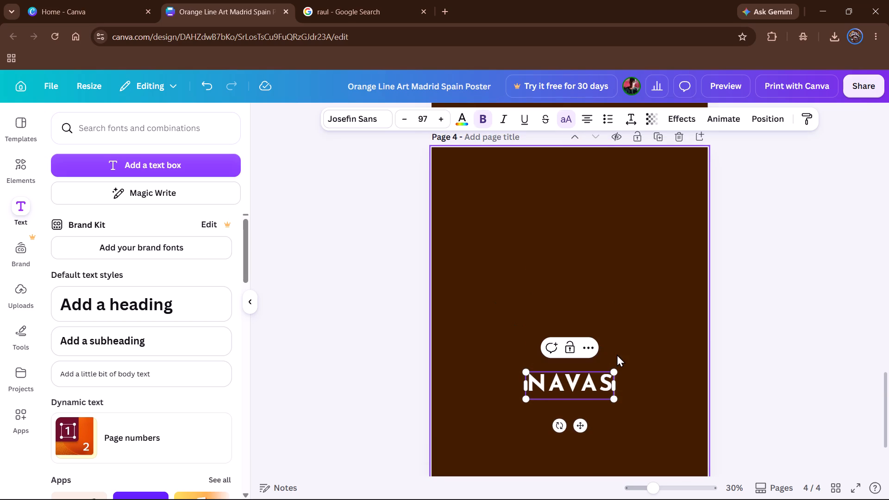
scroll(617, 354, "down", 1)
scroll(590, 344, "up", 2)
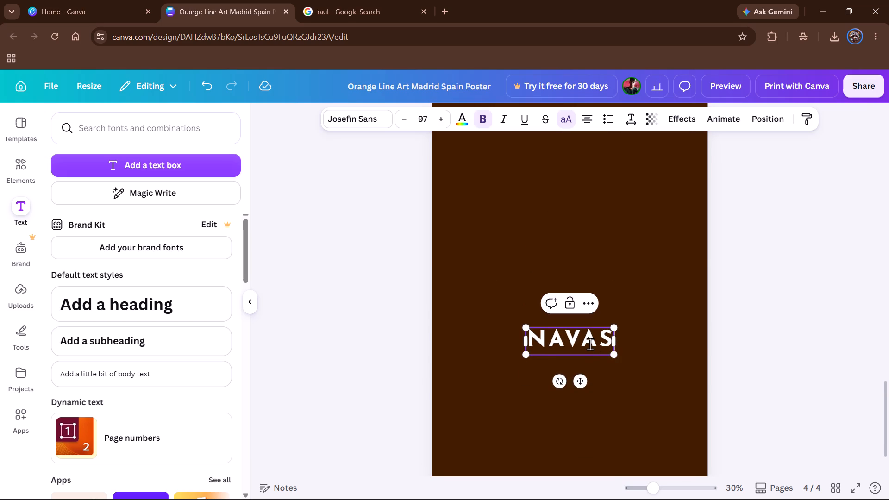
scroll(590, 344, "up", 9)
scroll(590, 344, "down", 1)
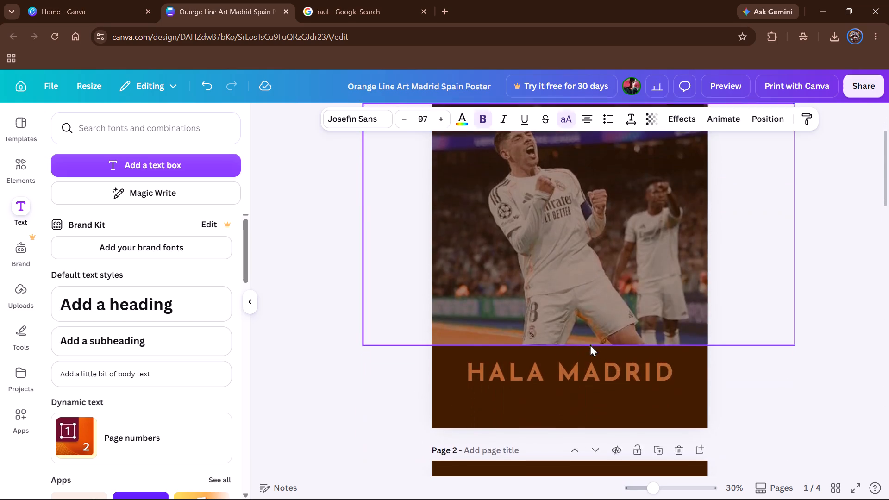
scroll(590, 344, "down", 6)
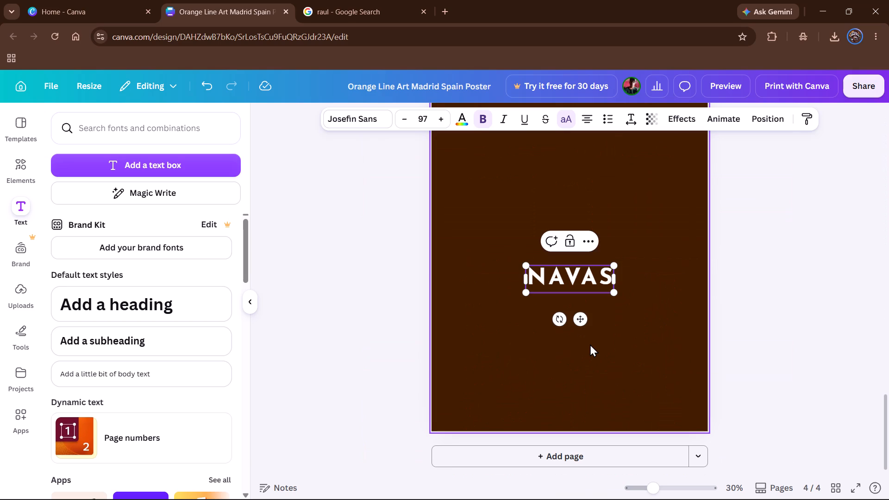
Move the NAVAS title into the upper half of page 4 and enlarge it to font size 173.
scroll(590, 344, "up", 1)
left_click_drag(572, 298, 570, 261)
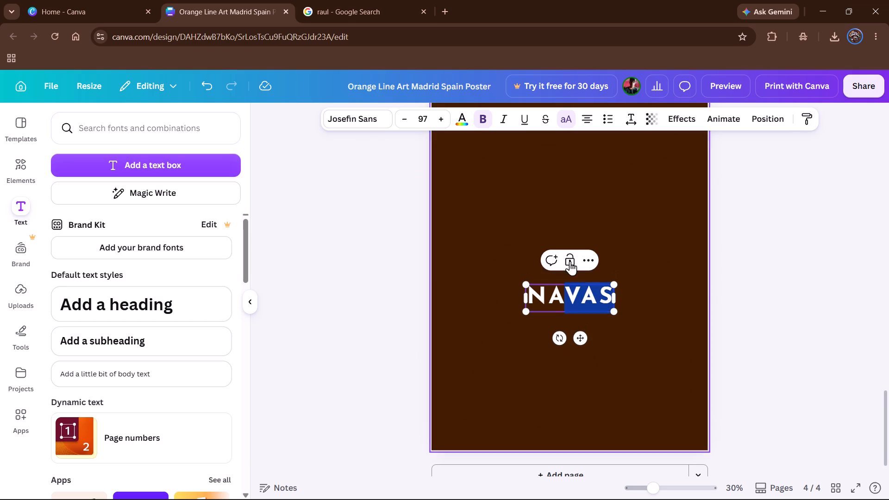
left_click_drag(570, 261, 570, 252)
left_click(641, 259)
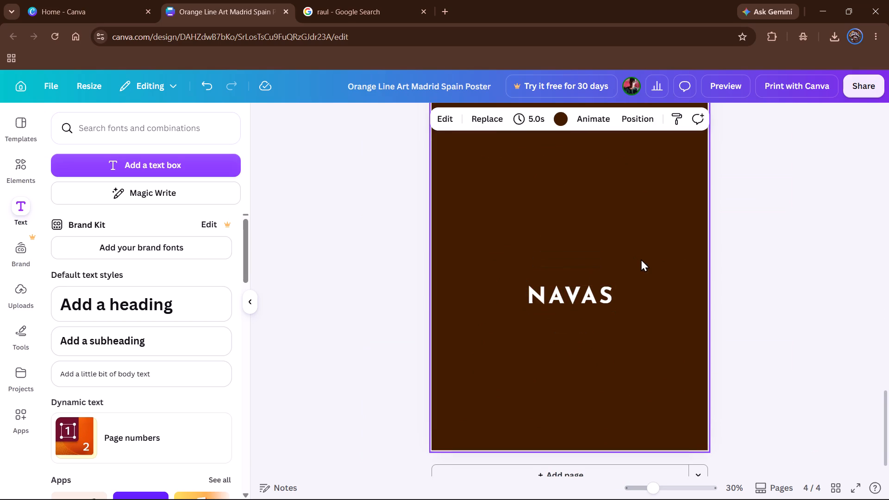
left_click(576, 289)
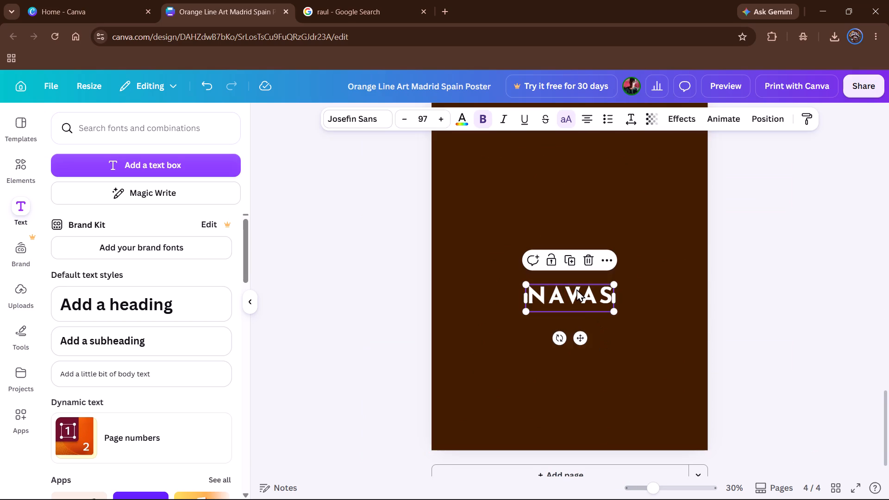
left_click_drag(579, 334, 565, 224)
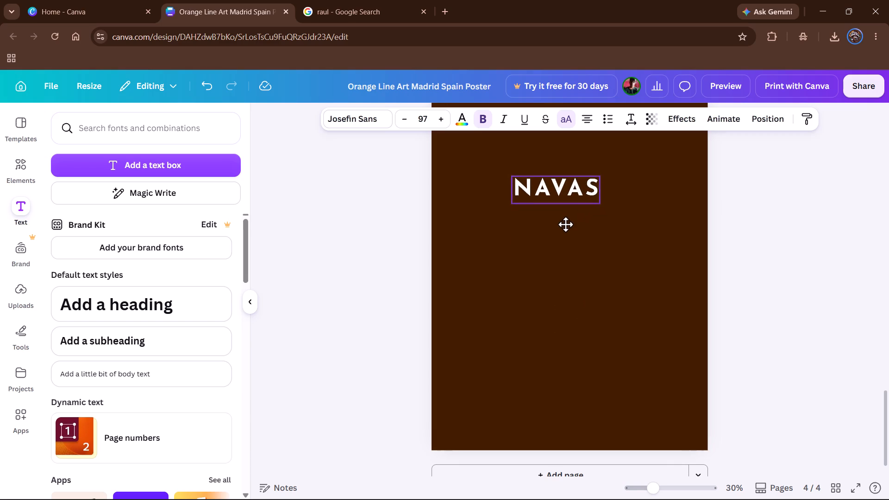
left_click_drag(565, 224, 565, 222)
scroll(565, 222, "up", 2)
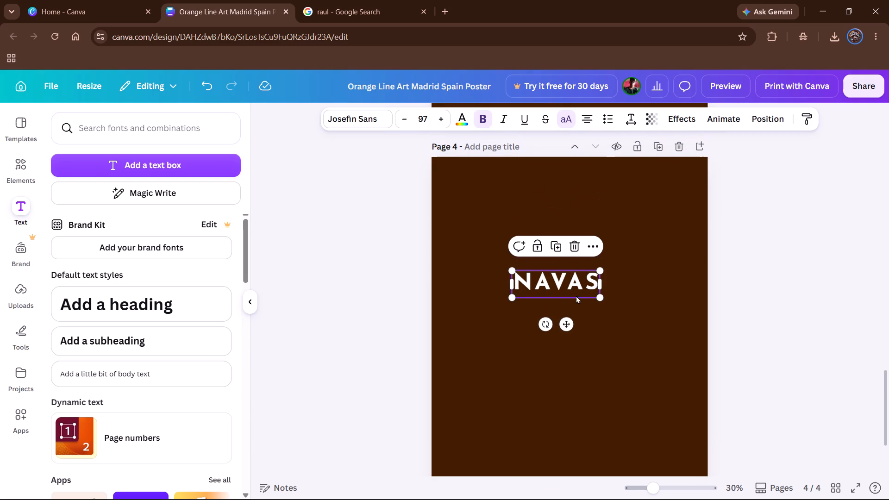
left_click_drag(599, 297, 625, 334)
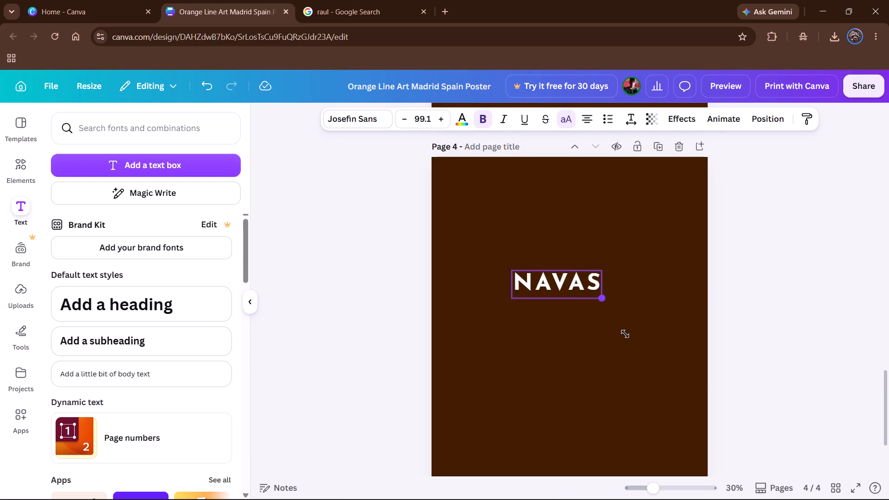
left_click_drag(625, 334, 654, 365)
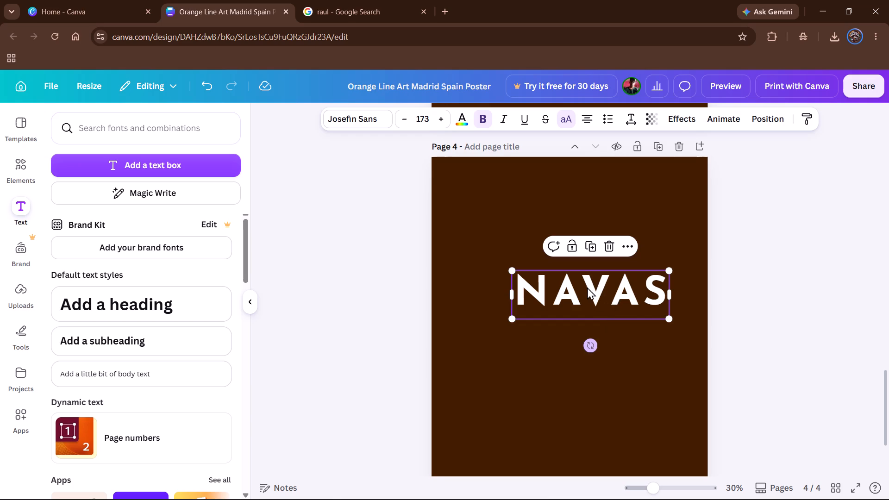
Centre the NAVAS title horizontally at the top margin of page 4.
left_click_drag(587, 287, 556, 201)
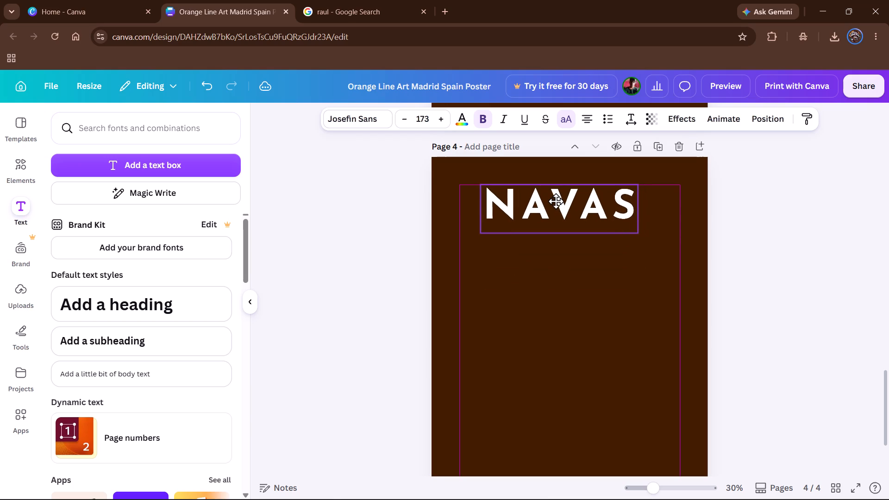
left_click_drag(556, 201, 568, 186)
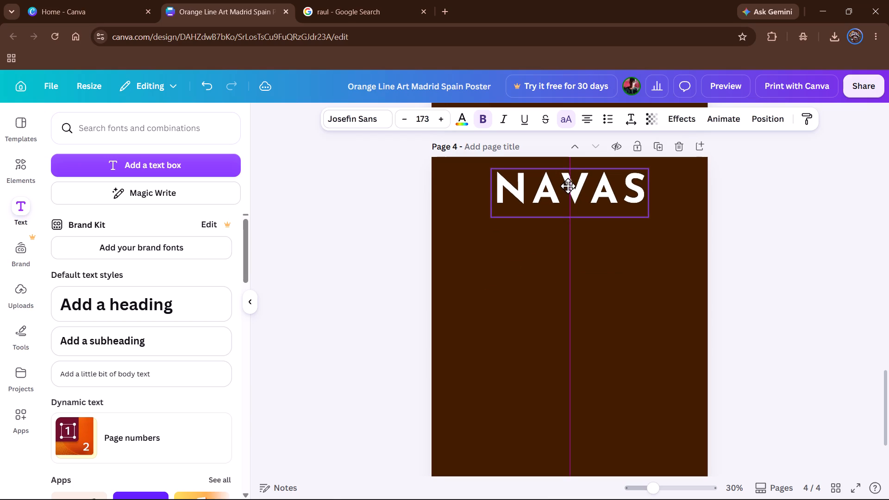
left_click_drag(568, 186, 567, 199)
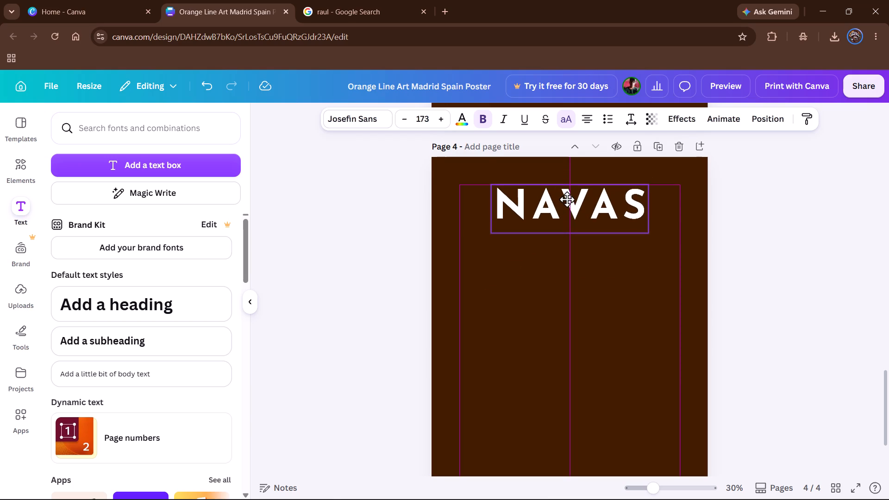
left_click_drag(567, 199, 566, 197)
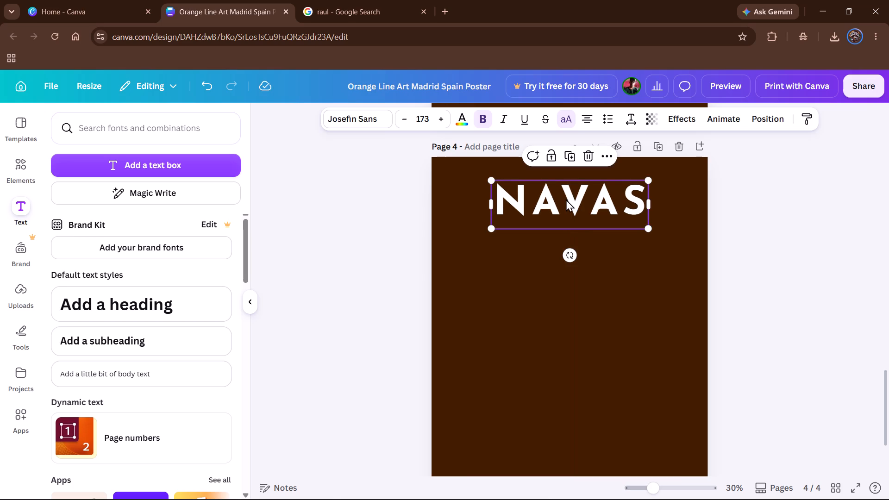
left_click(566, 199)
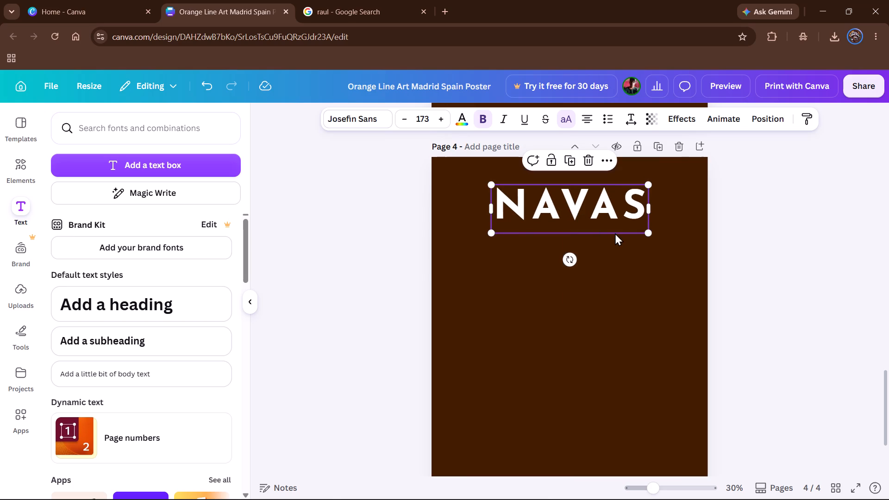
Enlarge the NAVAS title to font size 209 and recentre it at the top of the page.
left_click_drag(649, 233, 655, 240)
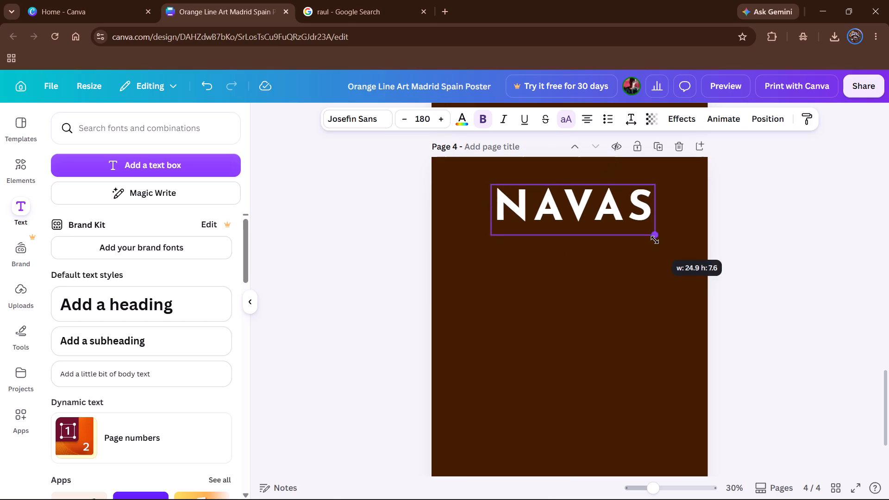
left_click_drag(655, 240, 673, 263)
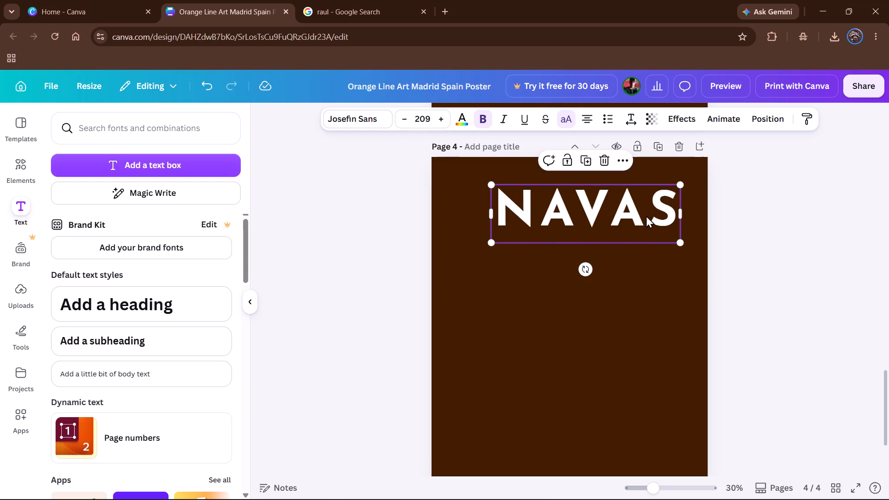
left_click_drag(646, 215, 633, 219)
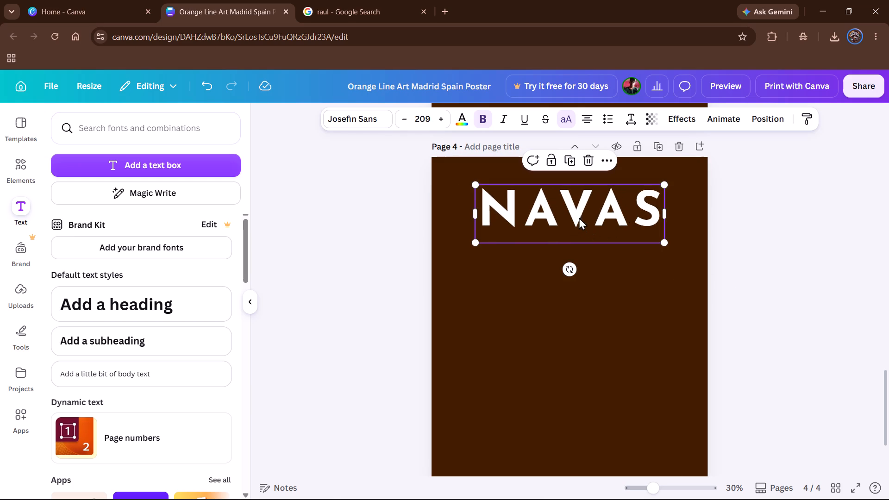
Duplicate the NAVAS title, offset the copy slightly down and to the right, and colour it light yellow-orange.
left_click(573, 165)
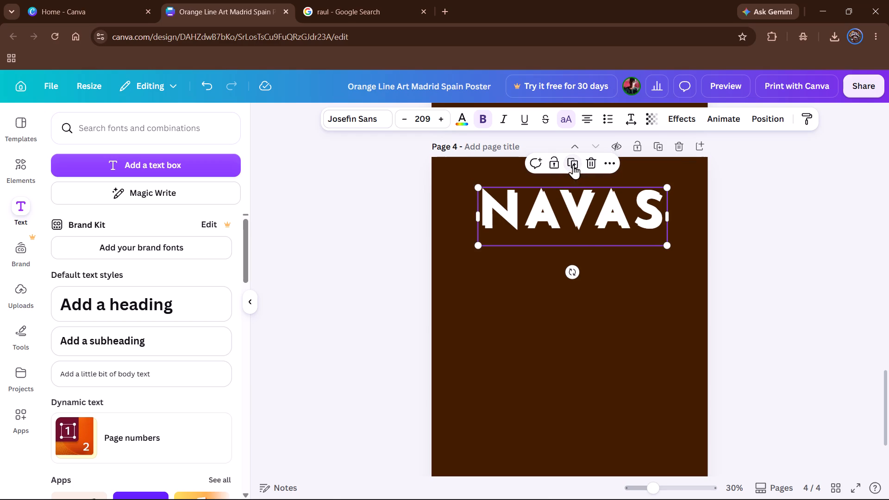
left_click_drag(579, 219, 582, 231)
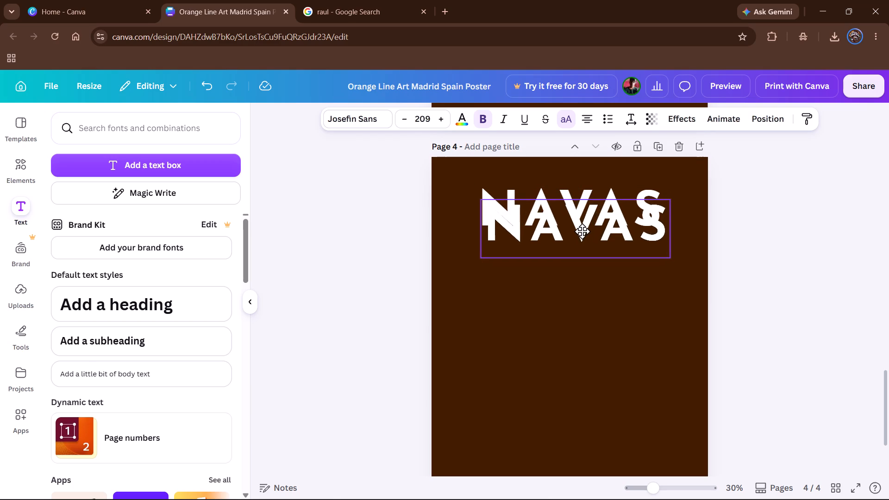
left_click_drag(582, 231, 585, 229)
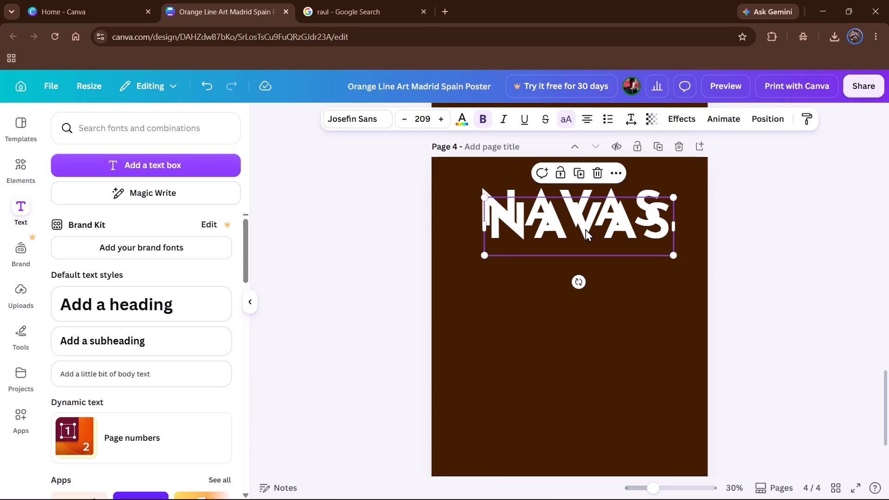
left_click(466, 122)
left_click(143, 204)
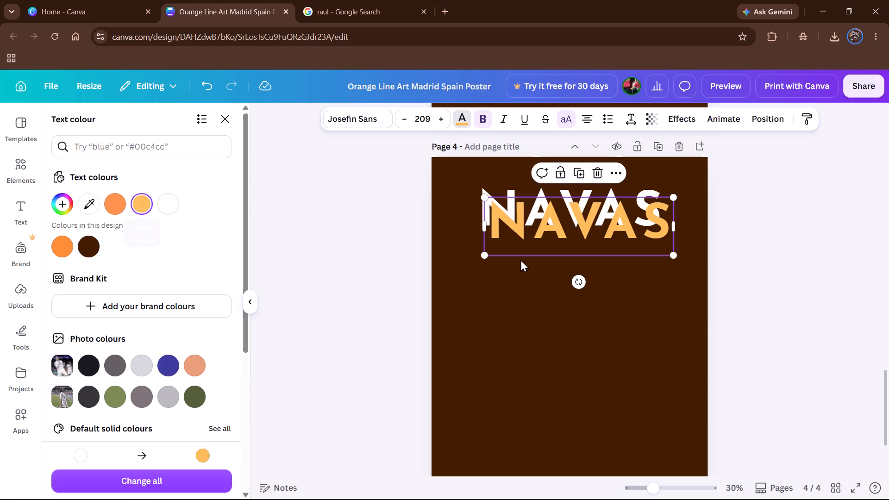
Recolour the original white NAVAS title behind the copy to the design's darker orange.
left_click(461, 222)
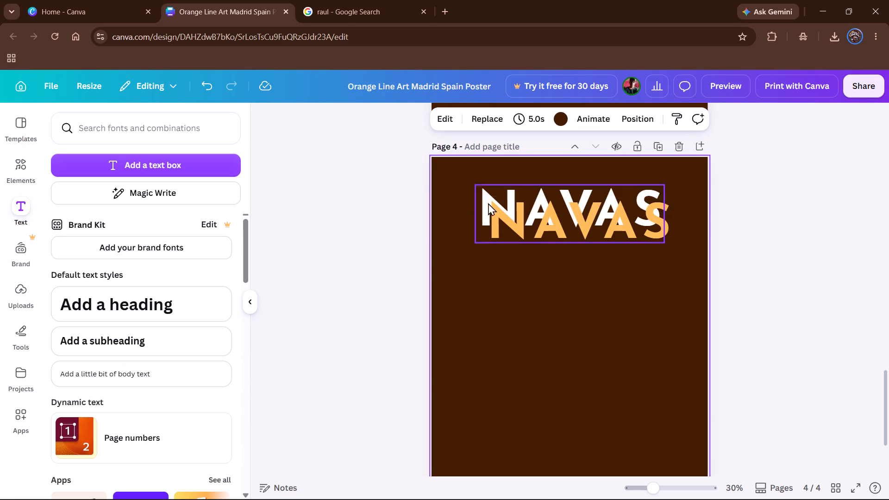
left_click(502, 185)
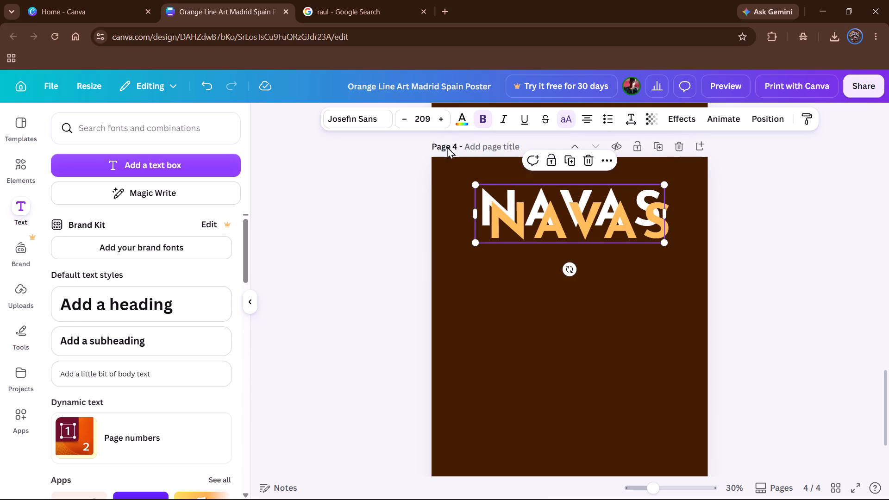
left_click(464, 123)
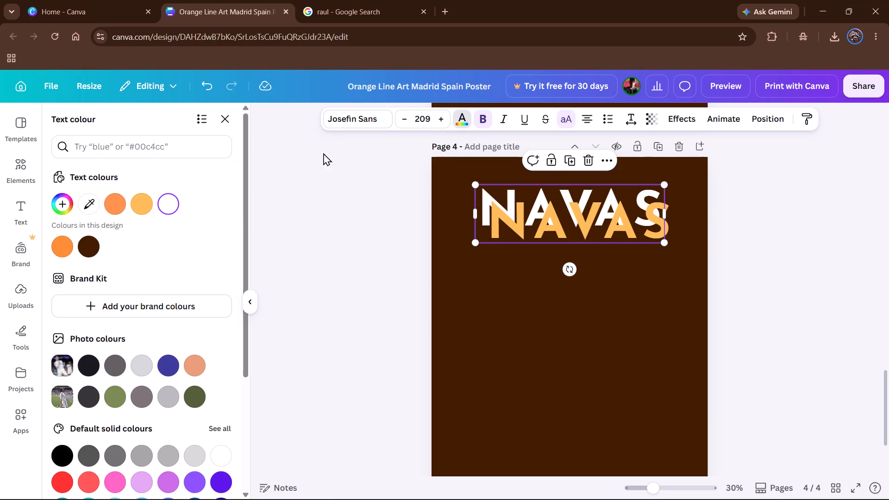
left_click(88, 250)
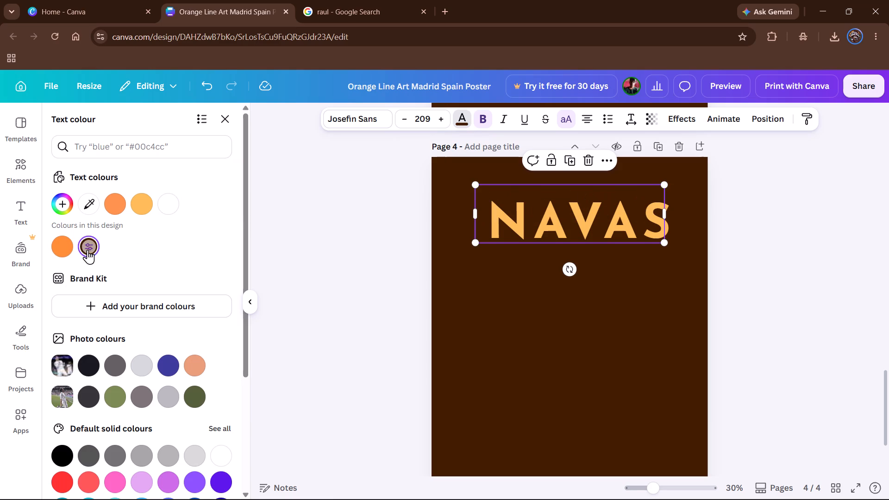
left_click(57, 248)
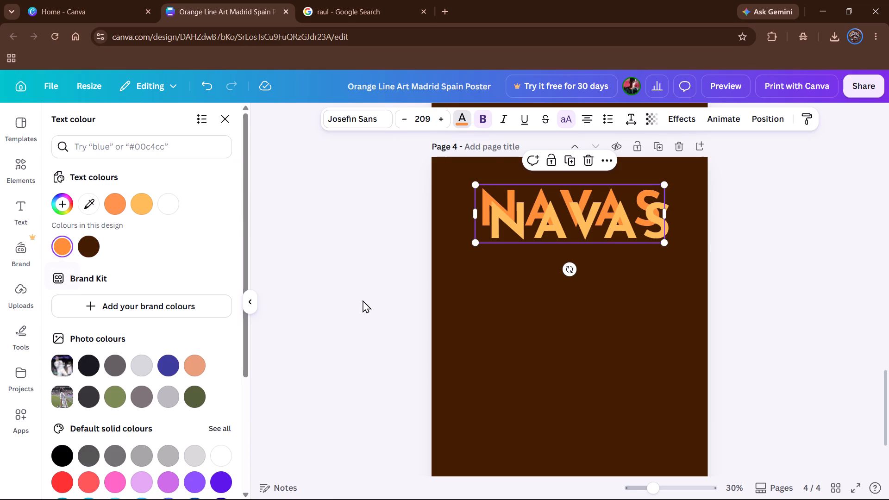
Move the light yellow-orange NAVAS copy closer over the darker original to form a tight layered shadow effect.
left_click(477, 303)
left_click_drag(523, 237, 518, 232)
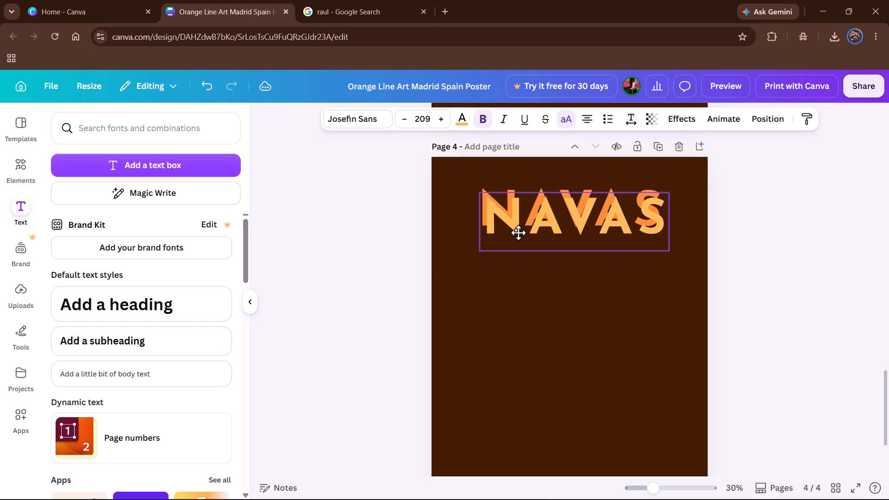
left_click_drag(518, 232, 518, 230)
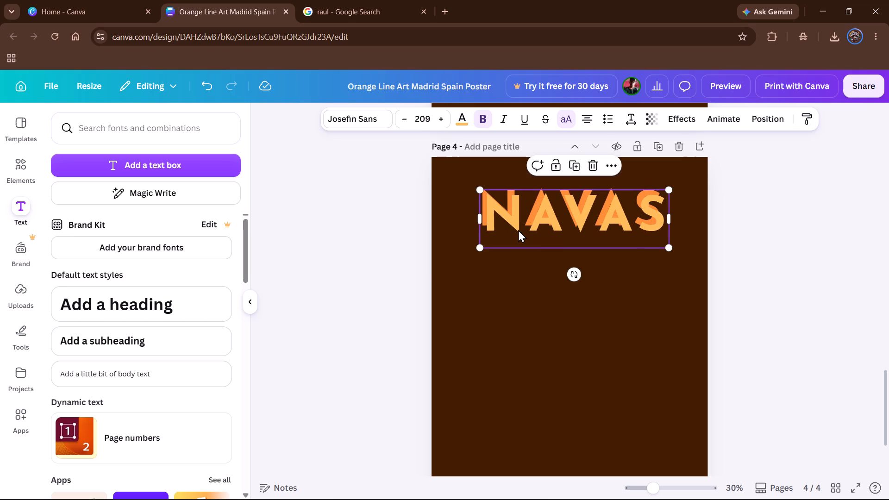
Switch to the Google image search and search for "navas".
left_click(376, 0)
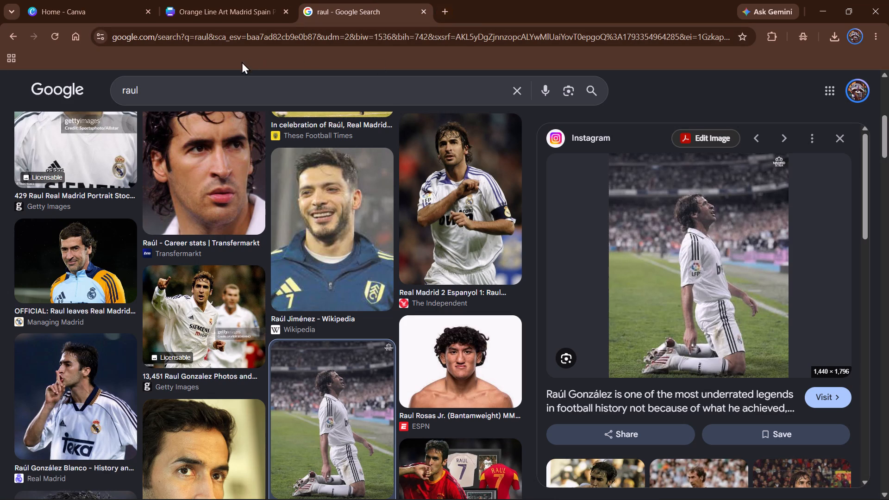
left_click_drag(191, 87, 67, 102)
key("BackSpace")
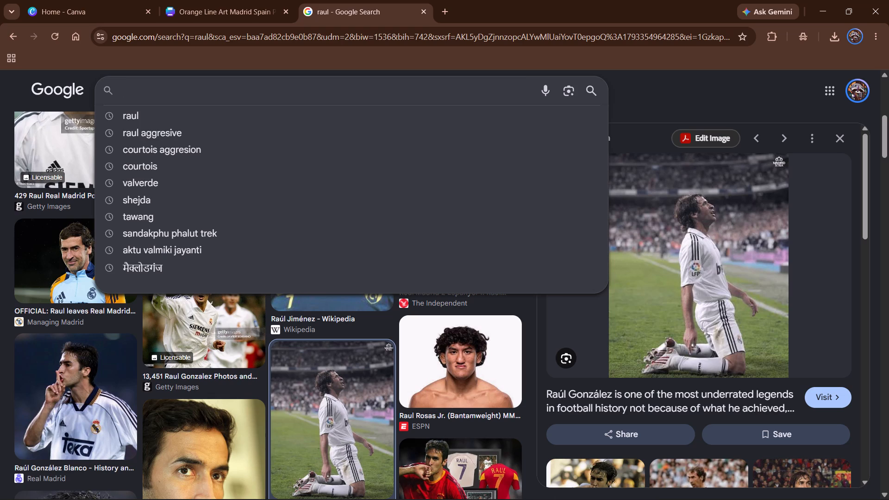
type("navas")
key("Return")
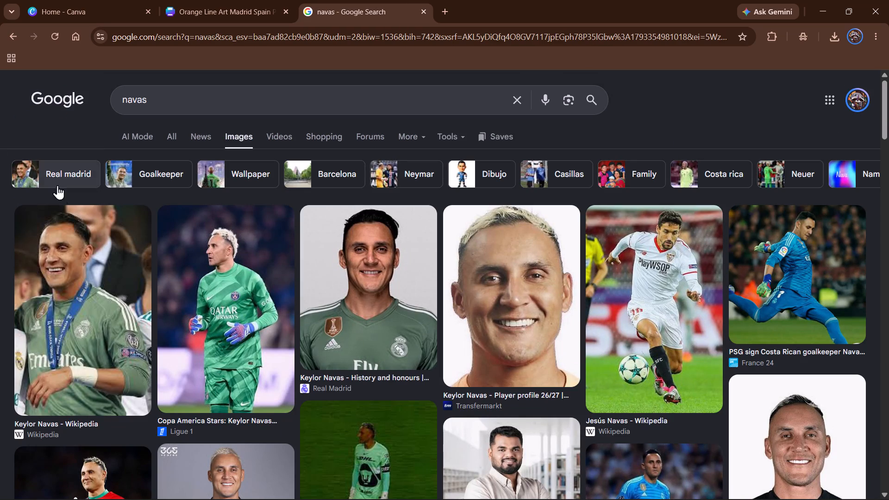
Browse the "navas" image results for a Keylor Navas photo suited to the poster.
scroll(213, 231, "down", 4)
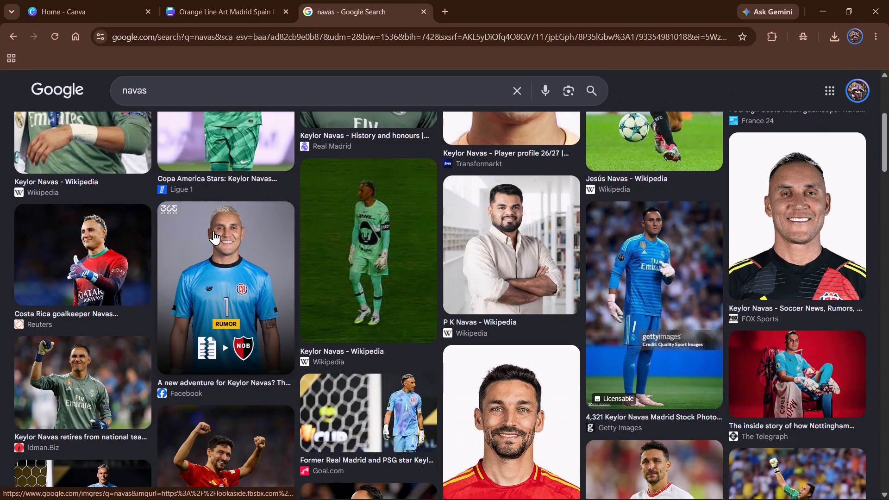
scroll(213, 231, "down", 2)
scroll(213, 231, "up", 6)
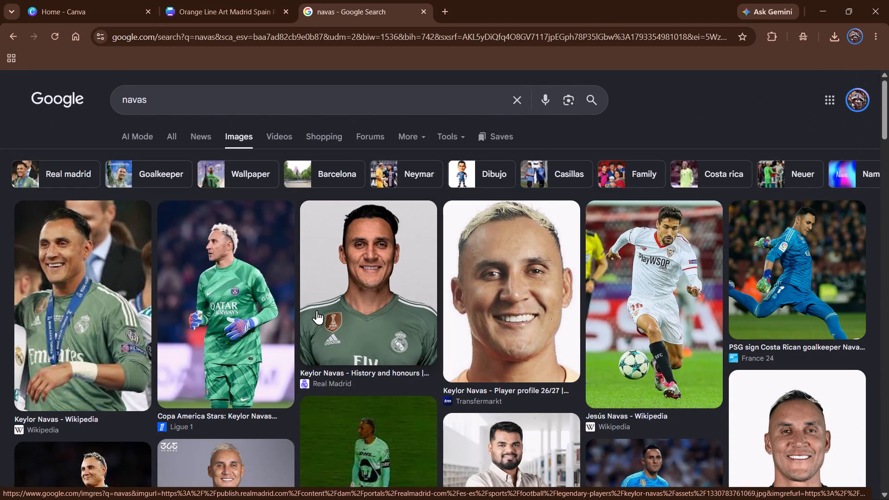
scroll(317, 310, "down", 2)
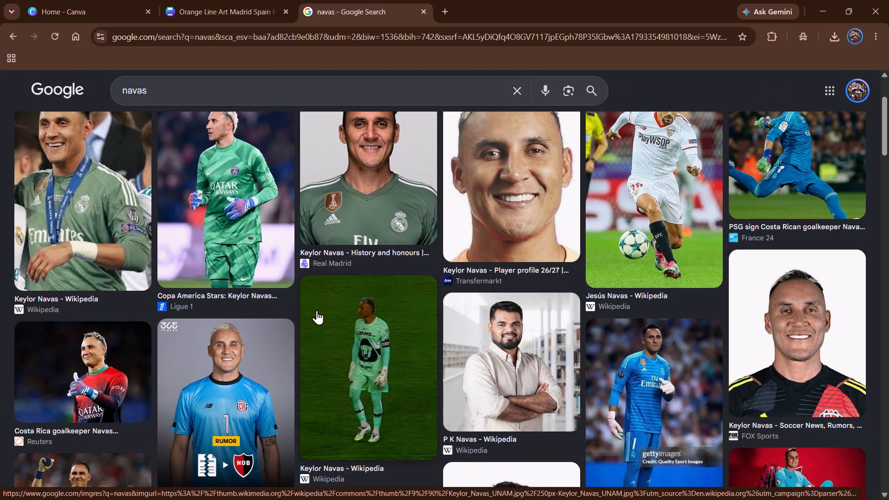
scroll(317, 310, "down", 1)
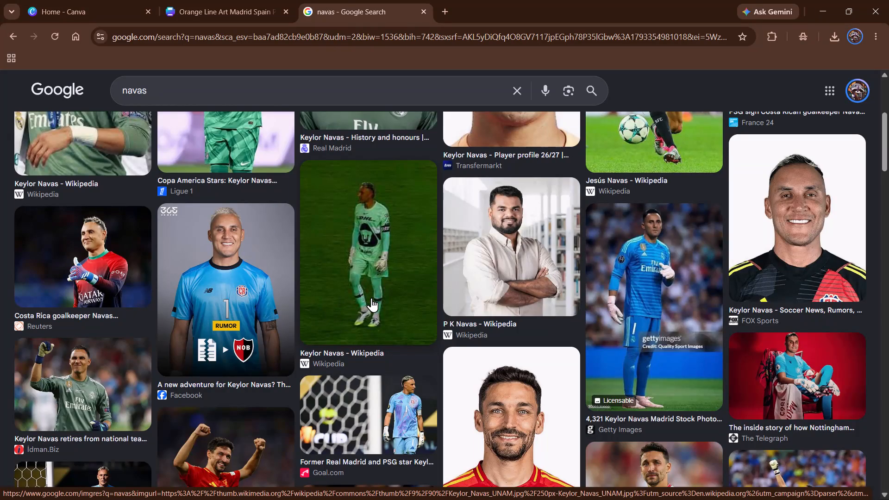
scroll(371, 298, "up", 5)
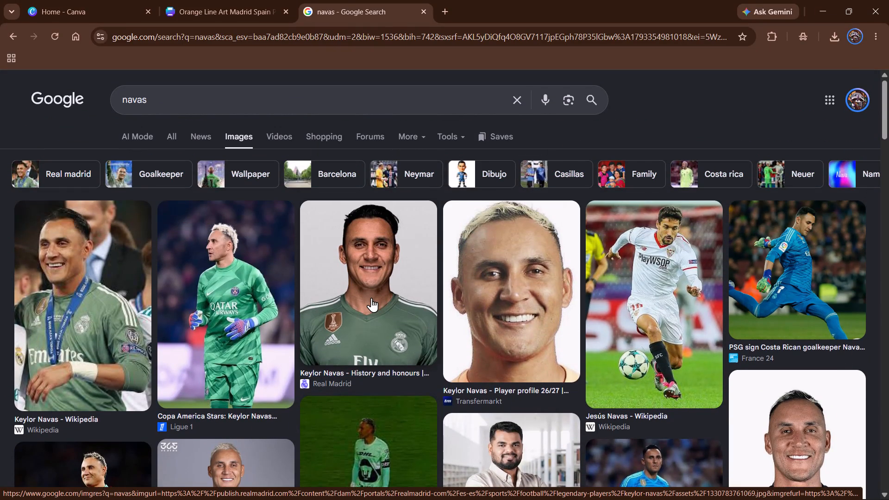
scroll(371, 298, "down", 4)
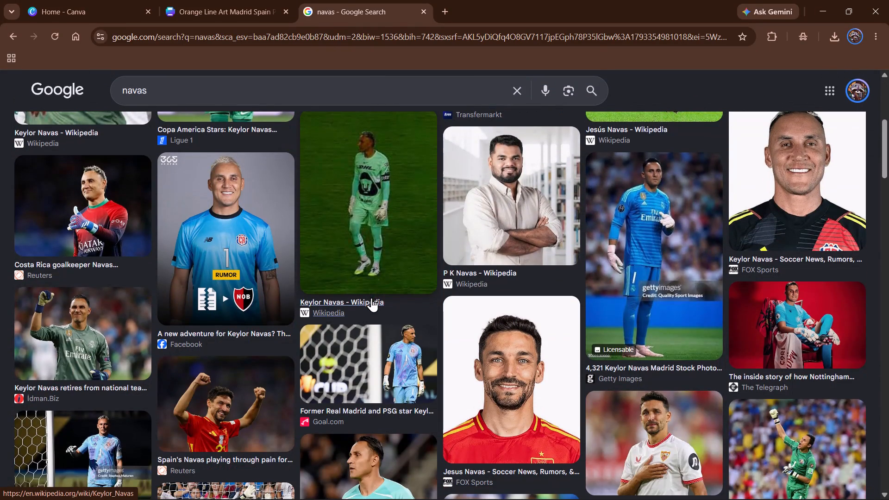
scroll(371, 298, "down", 8)
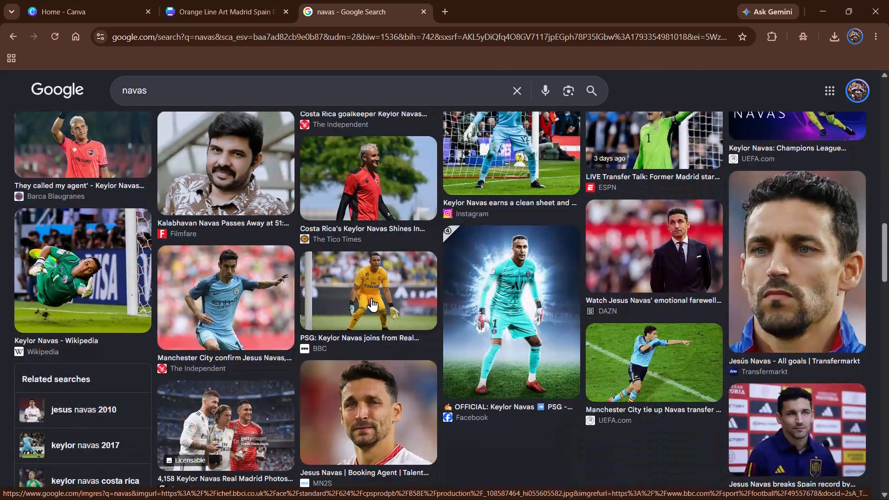
scroll(371, 298, "down", 1)
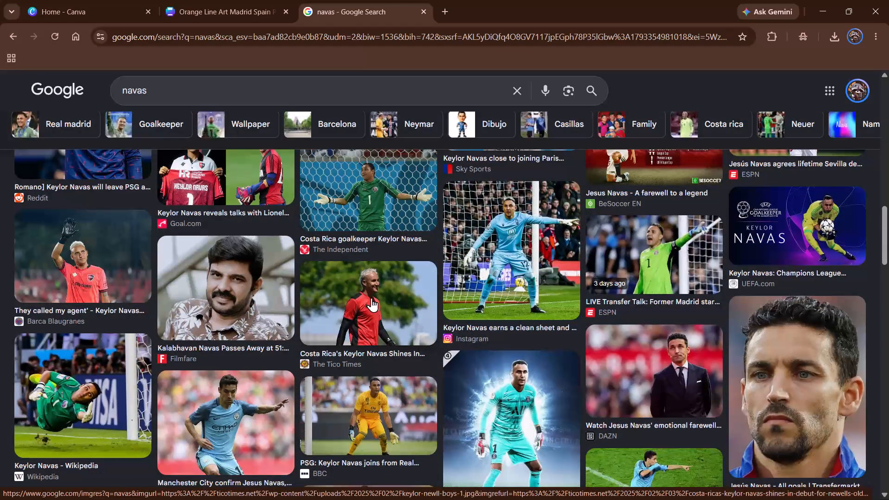
scroll(371, 298, "up", 4)
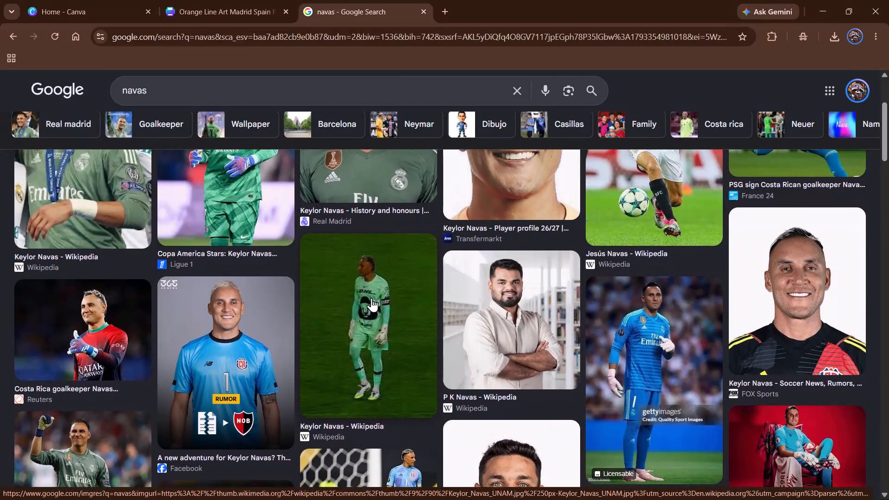
scroll(371, 298, "up", 4)
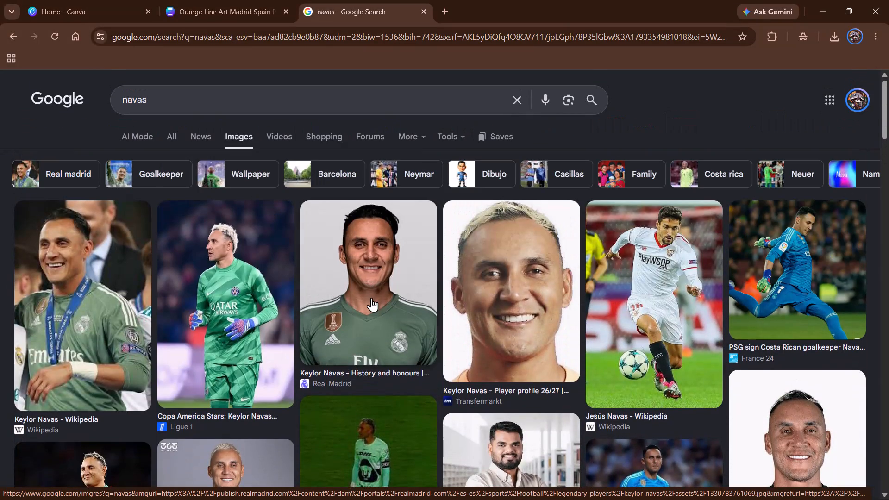
scroll(182, 340, "down", 2)
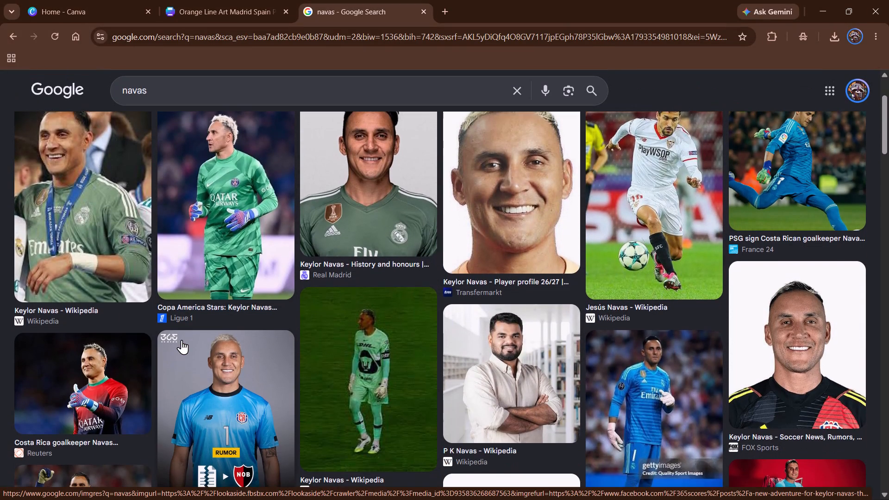
scroll(117, 366, "up", 3)
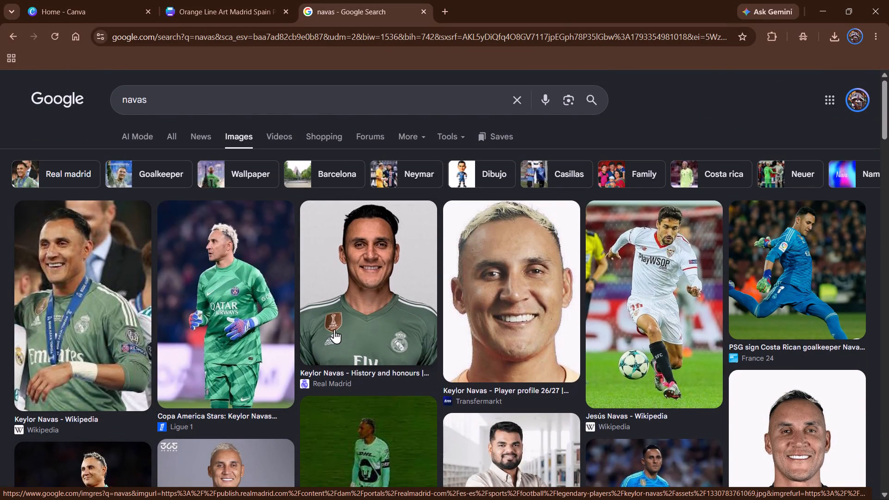
Preview the France 24 and Ligue 1 photos of Keylor Navas at larger size.
left_click(792, 289)
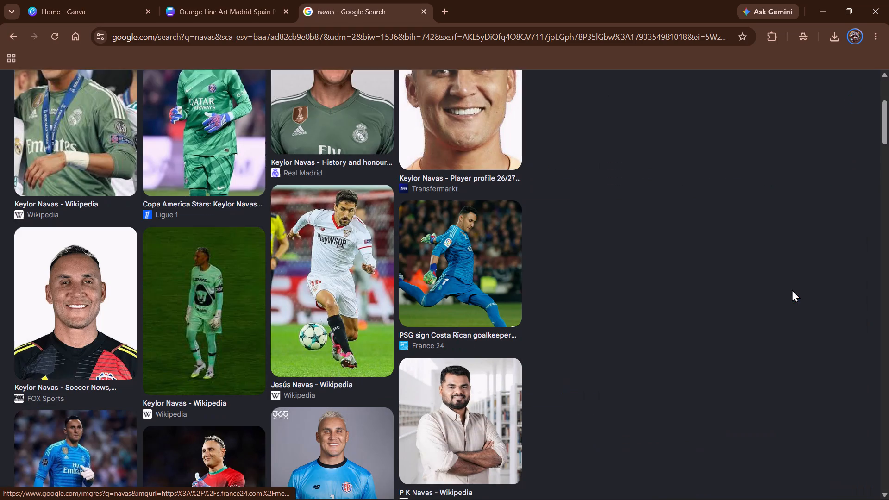
scroll(381, 268, "up", 4)
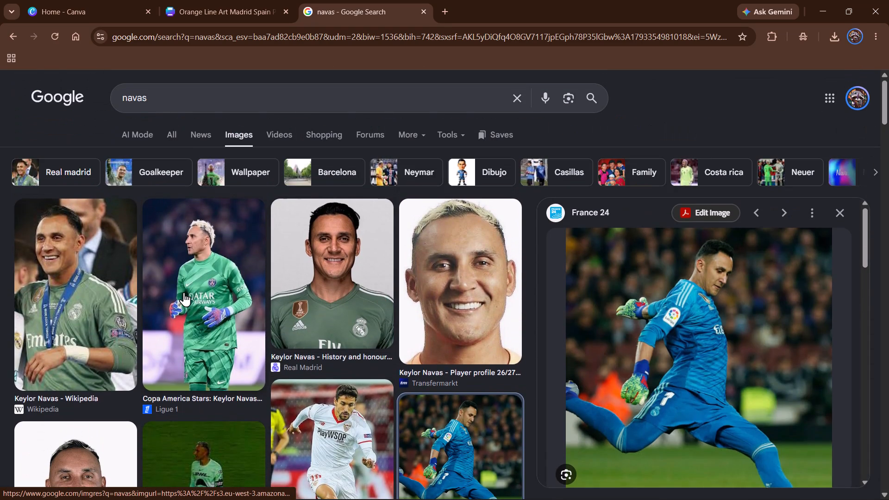
left_click(184, 292)
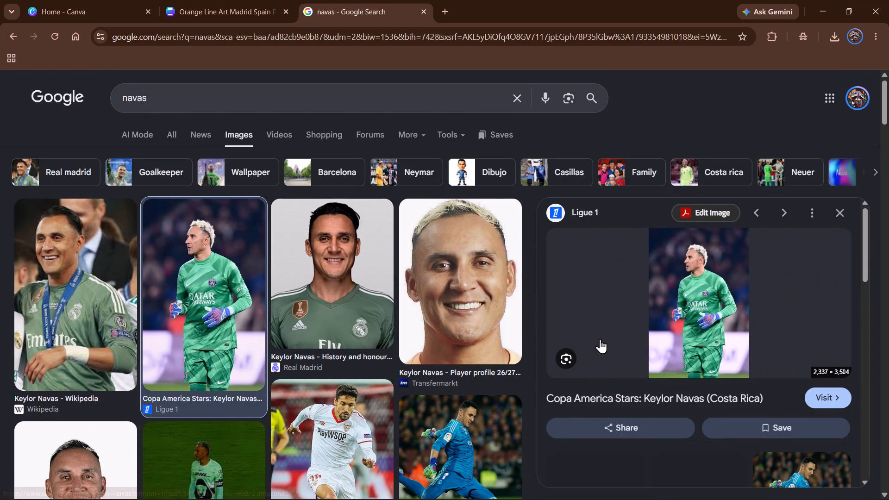
right_click(754, 319)
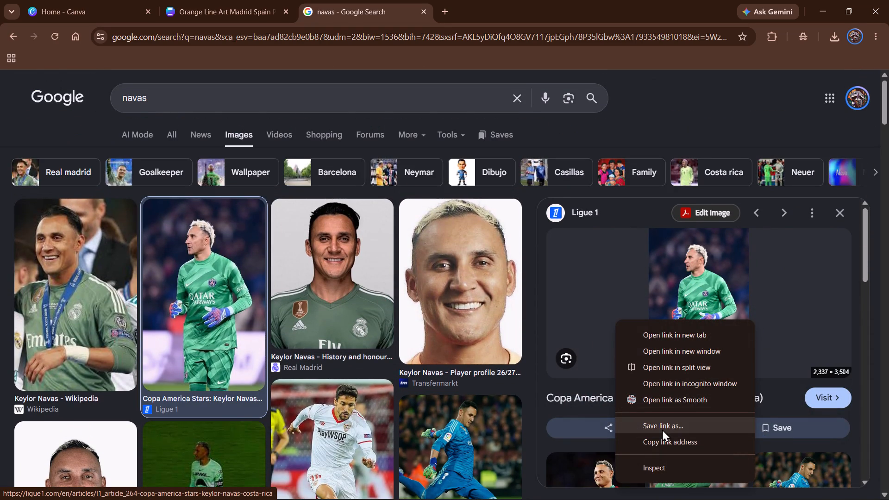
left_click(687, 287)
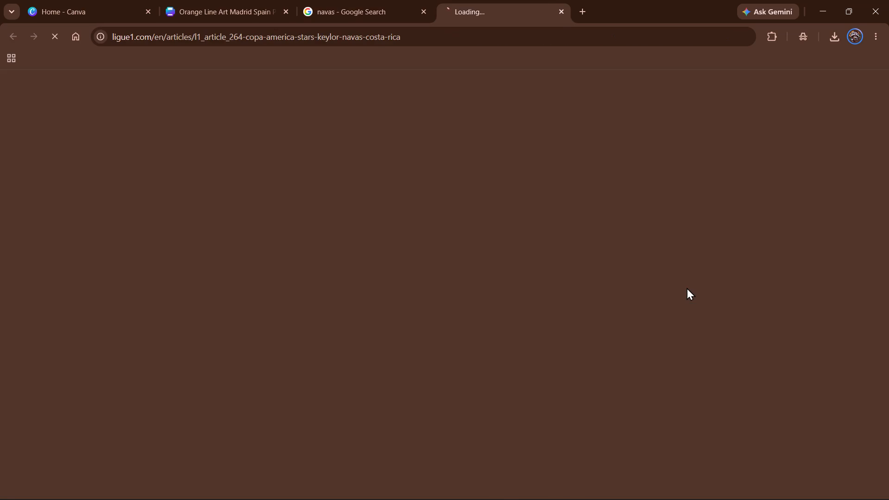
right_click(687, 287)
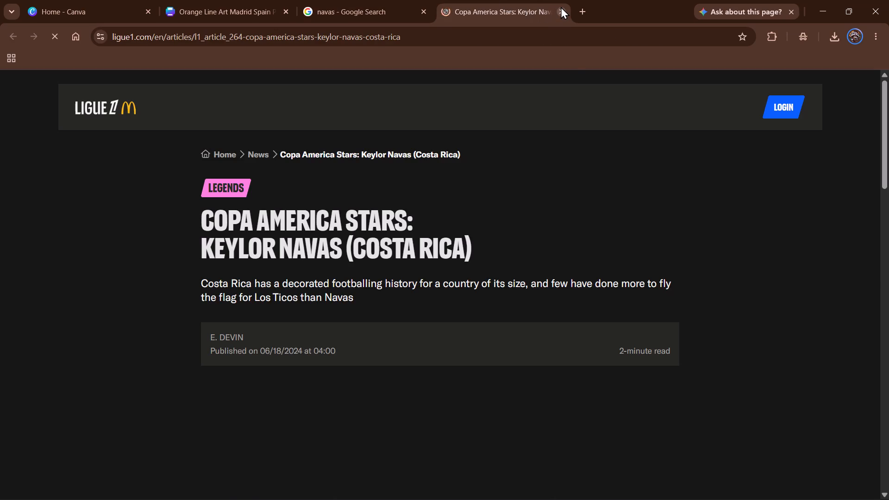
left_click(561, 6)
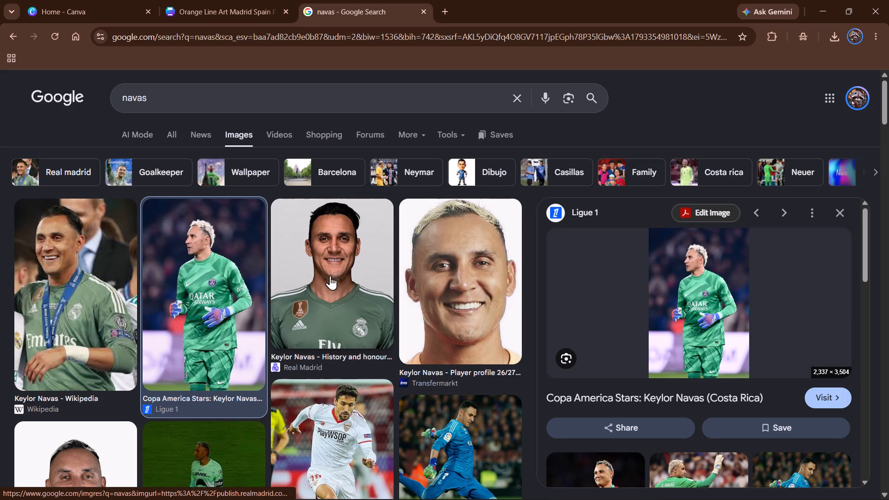
Find the Facebook photo "Keylor Navas at #FIFAWorldCup 2014" further down the image results and save it to the computer.
scroll(125, 310, "down", 1)
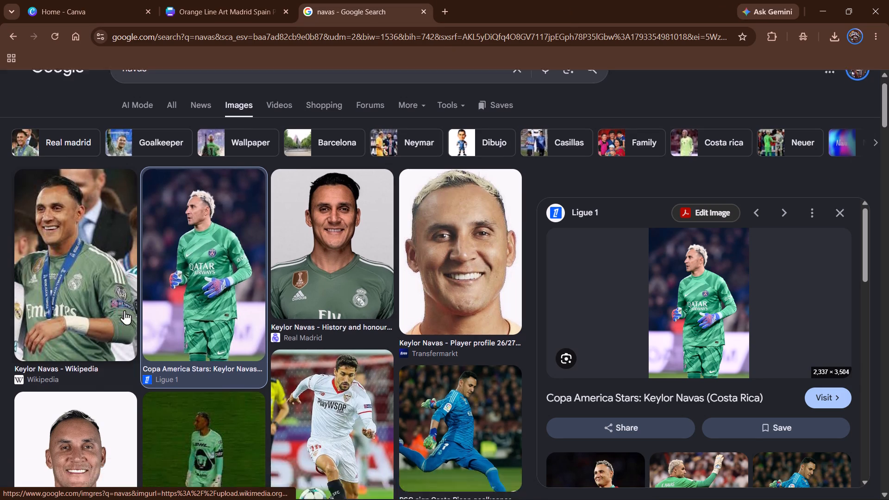
scroll(125, 310, "down", 1)
scroll(208, 382, "down", 1)
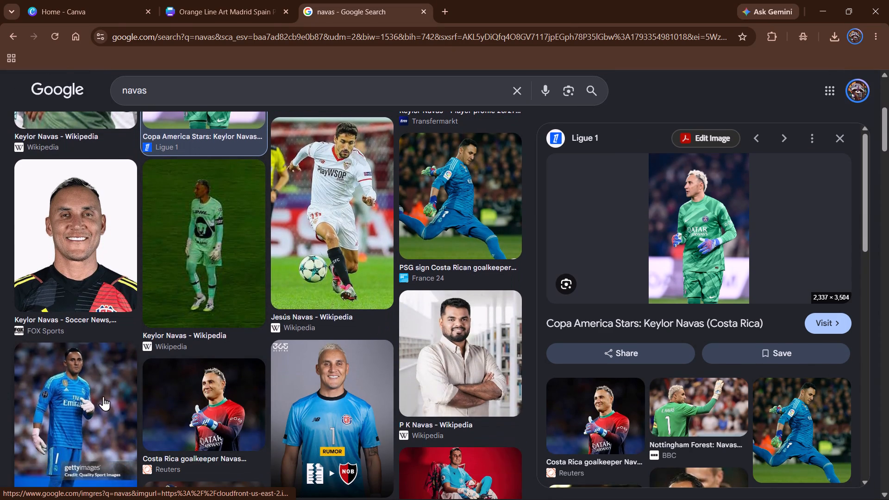
scroll(103, 396, "down", 4)
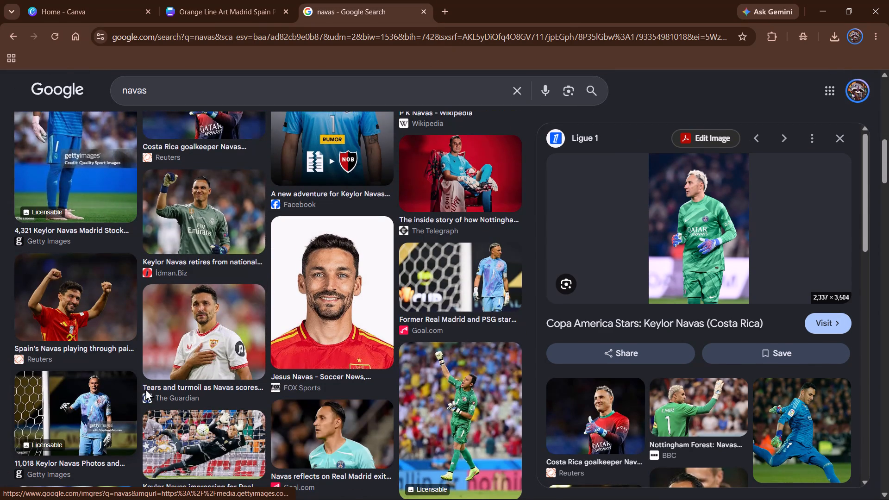
scroll(194, 388, "down", 2)
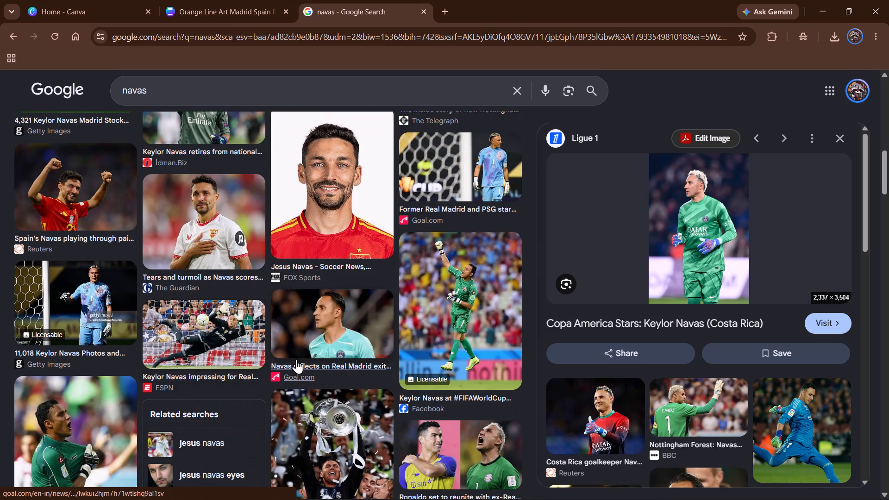
scroll(298, 358, "down", 1)
left_click(452, 242)
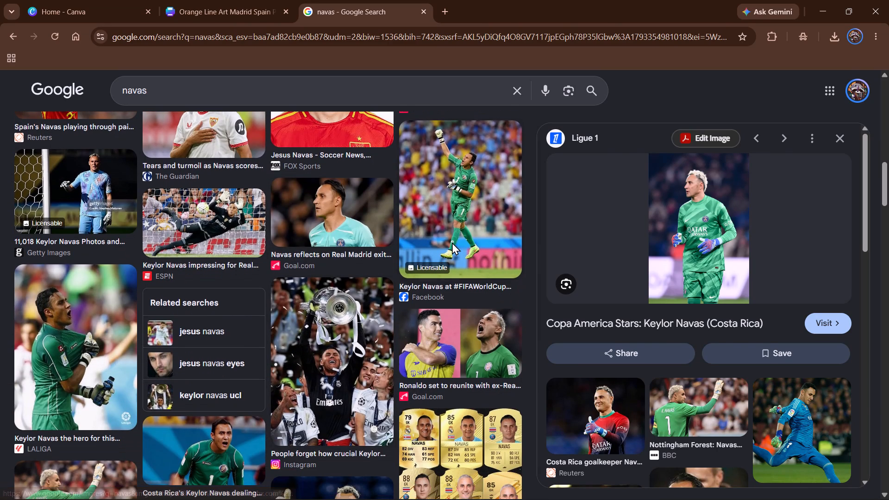
right_click(738, 231)
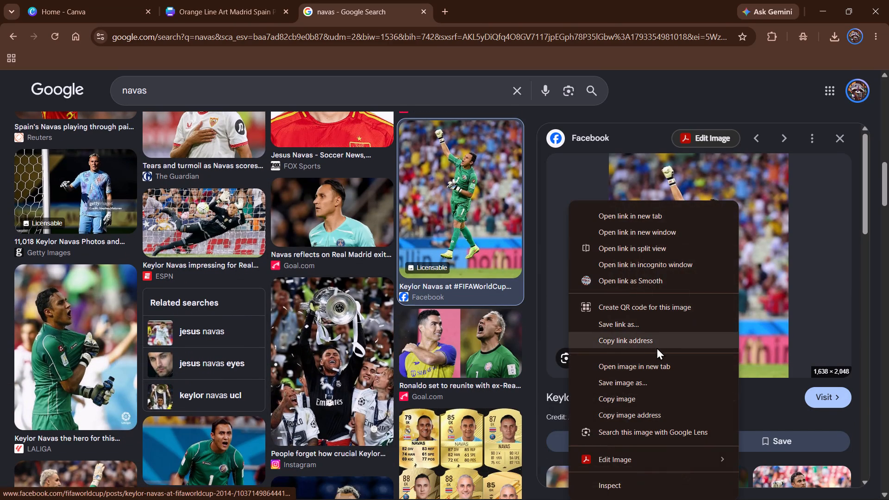
left_click(638, 378)
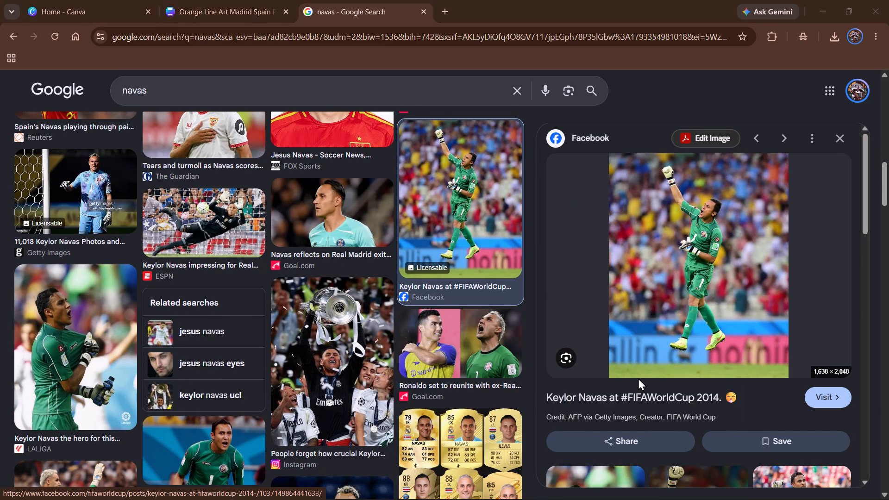
left_click(346, 244)
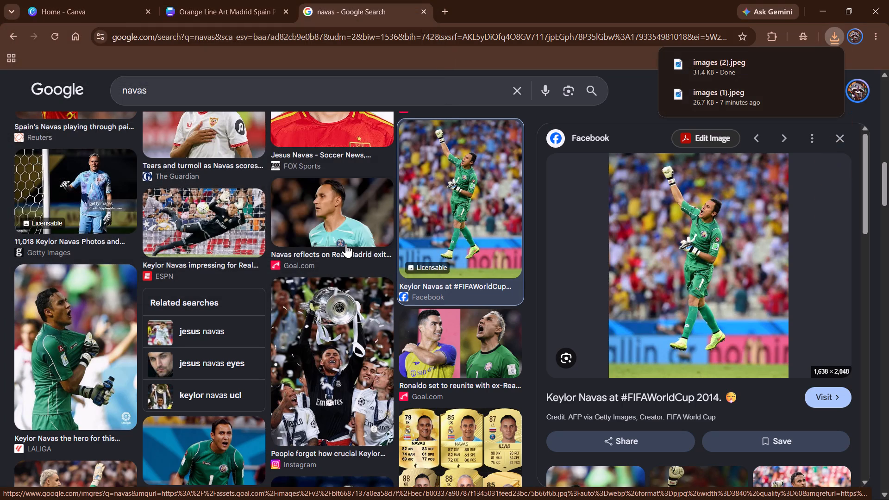
Switch to the Madrid Spain poster in Canva and start uploading an image file from the computer.
left_click(267, 0)
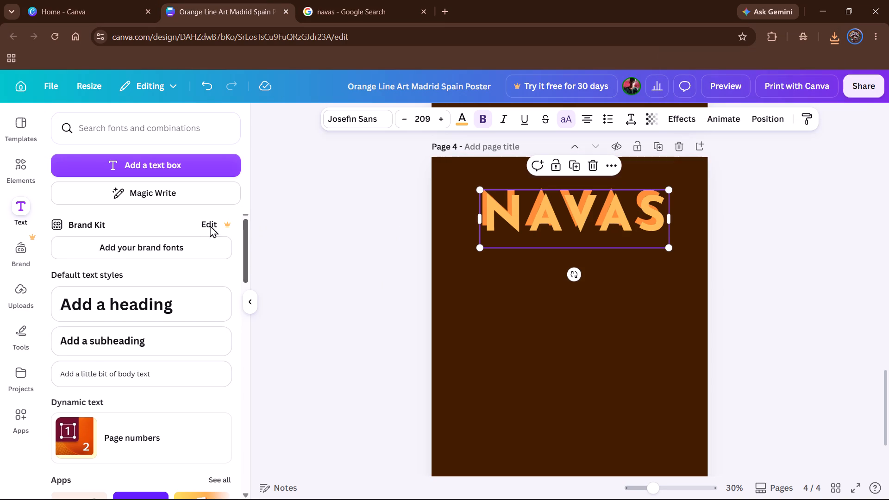
left_click(24, 305)
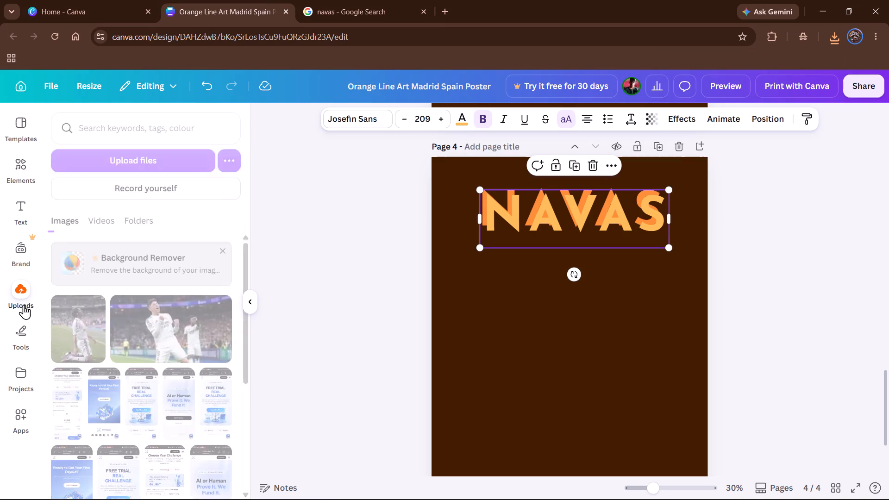
left_click(118, 169)
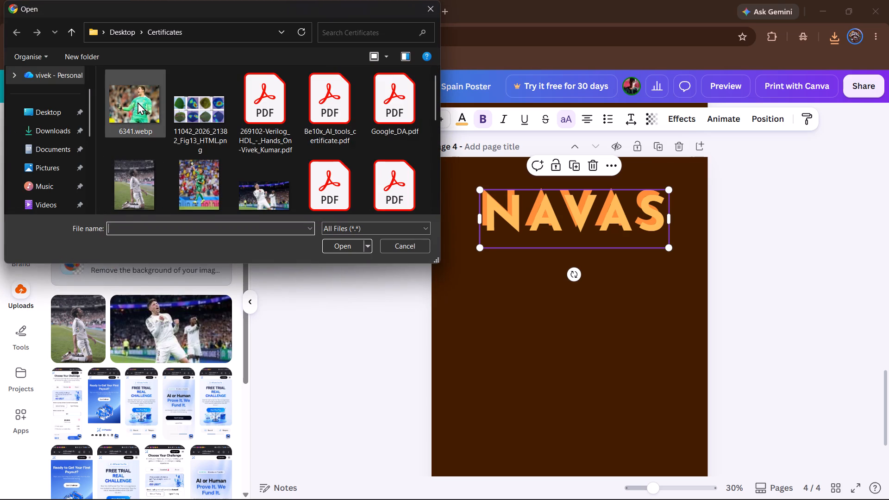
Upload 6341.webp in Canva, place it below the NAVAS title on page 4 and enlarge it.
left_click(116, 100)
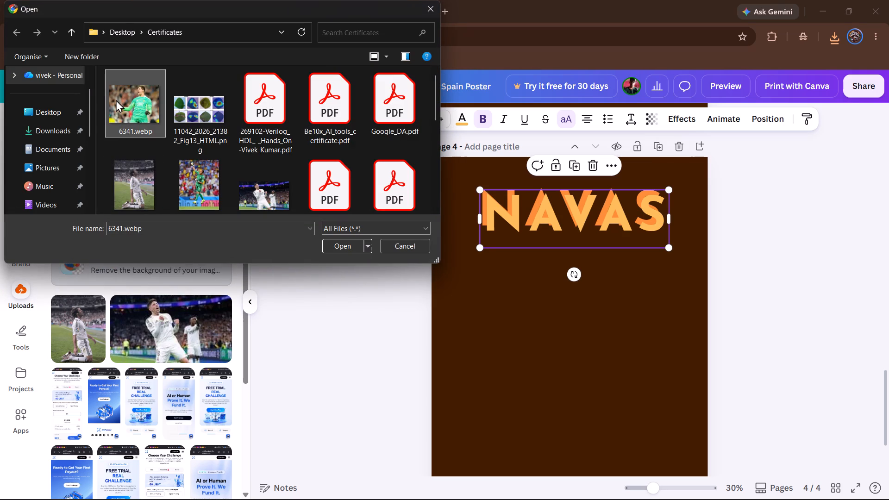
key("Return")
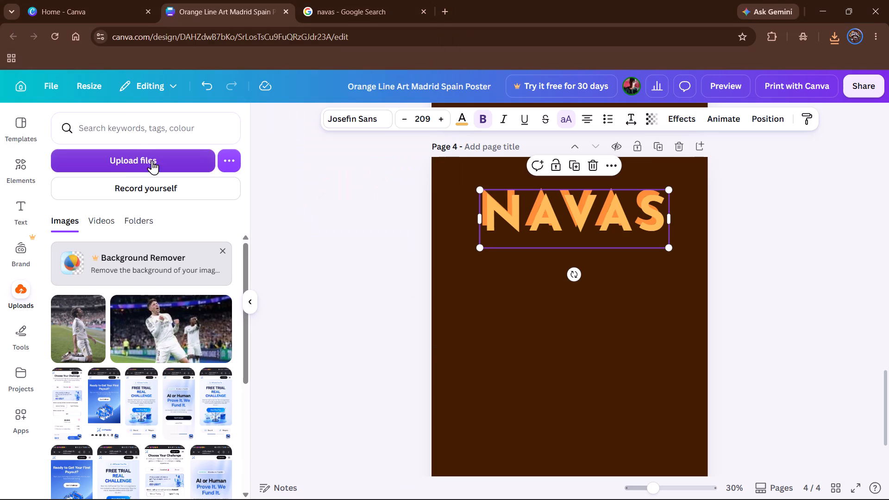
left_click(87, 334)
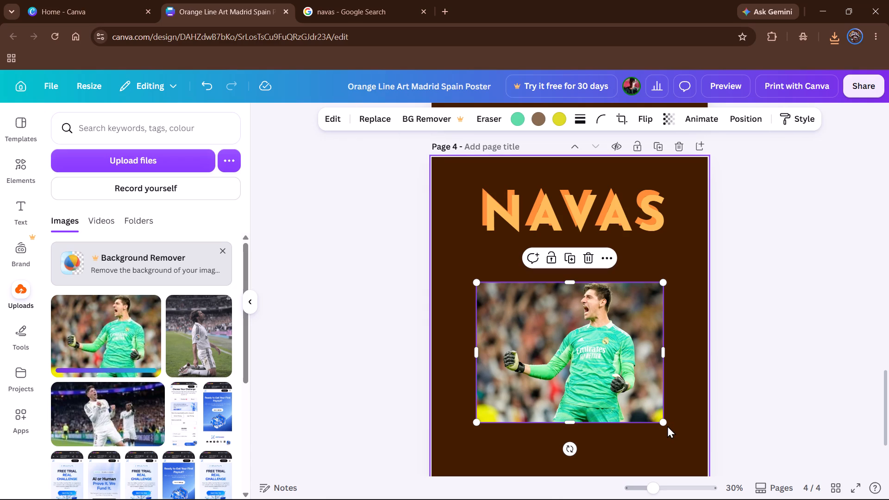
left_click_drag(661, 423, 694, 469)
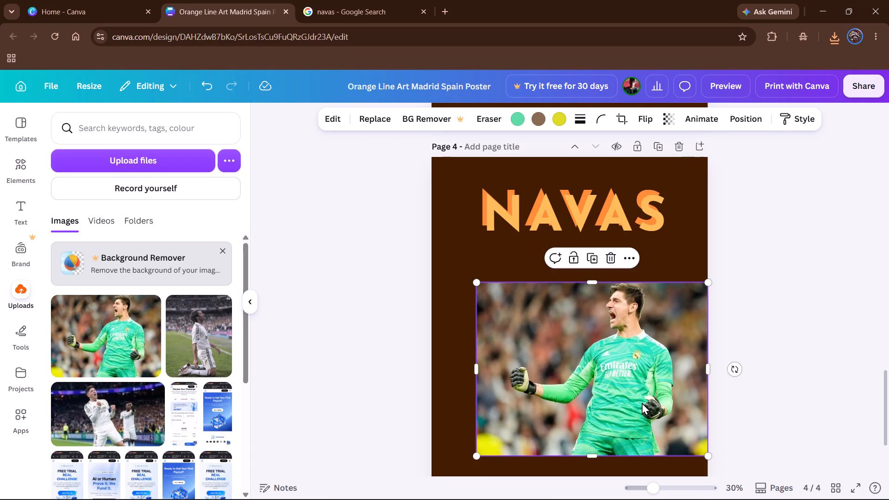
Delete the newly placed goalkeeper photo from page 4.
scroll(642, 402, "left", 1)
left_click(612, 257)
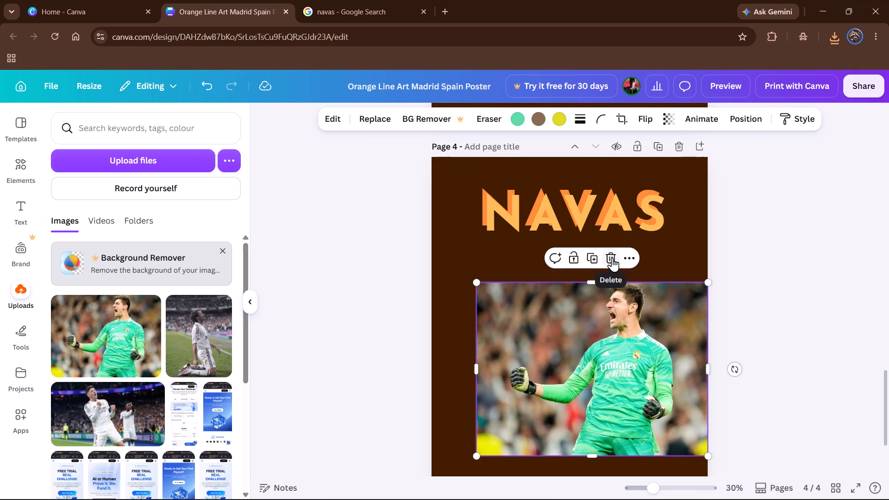
Upload images (2).jpeg, the Navas photo in the green kit, and add it to page 4.
left_click(135, 163)
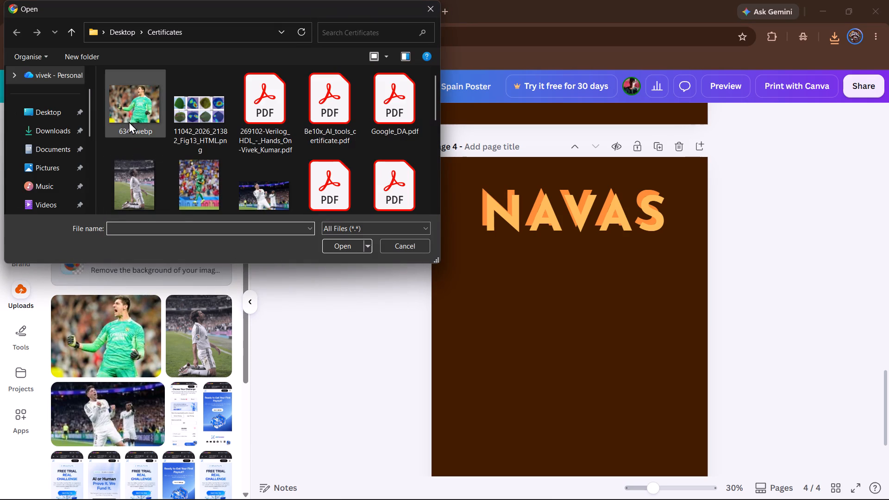
left_click(198, 174)
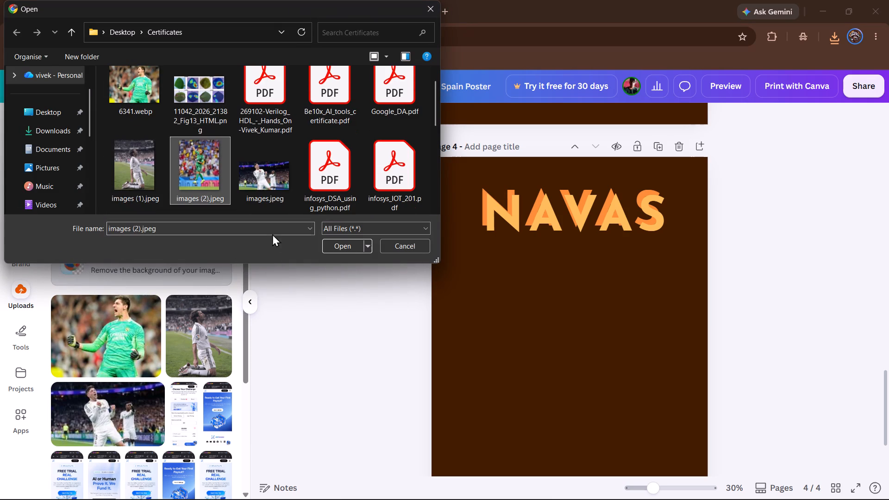
left_click(346, 248)
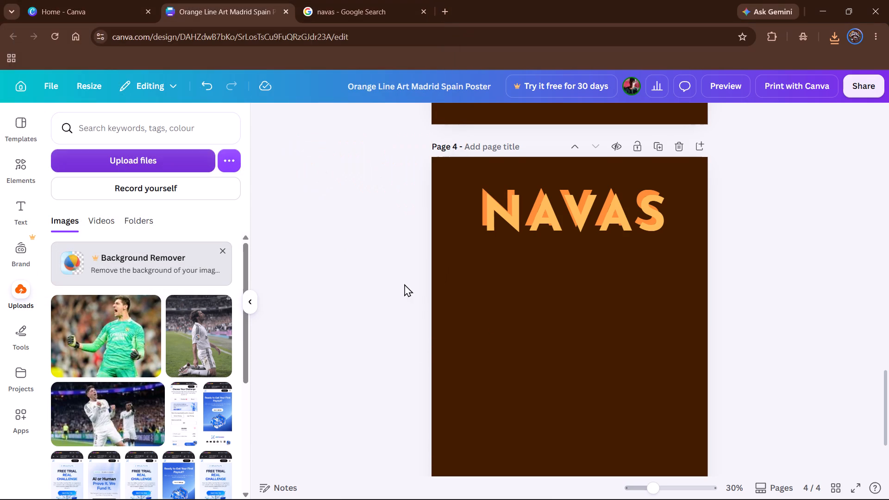
left_click(69, 325)
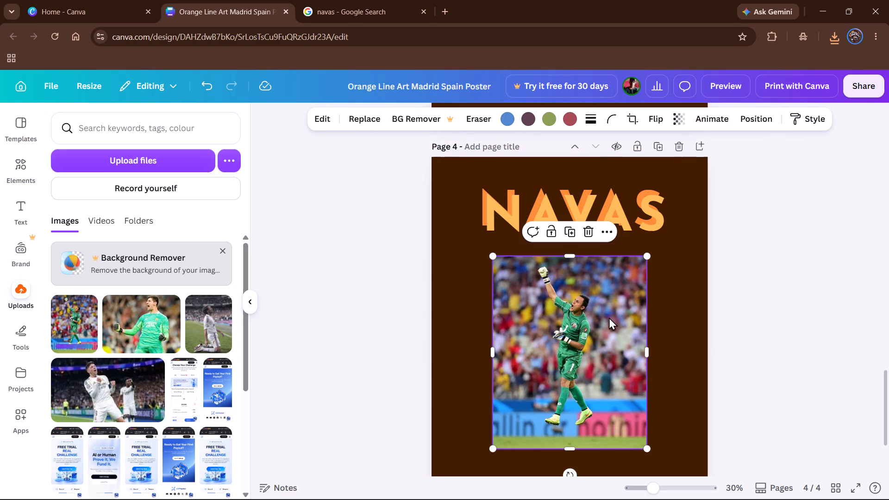
Move the Navas photo to page 4's top-left corner and enlarge it to nearly the full page width.
left_click_drag(609, 317, 558, 226)
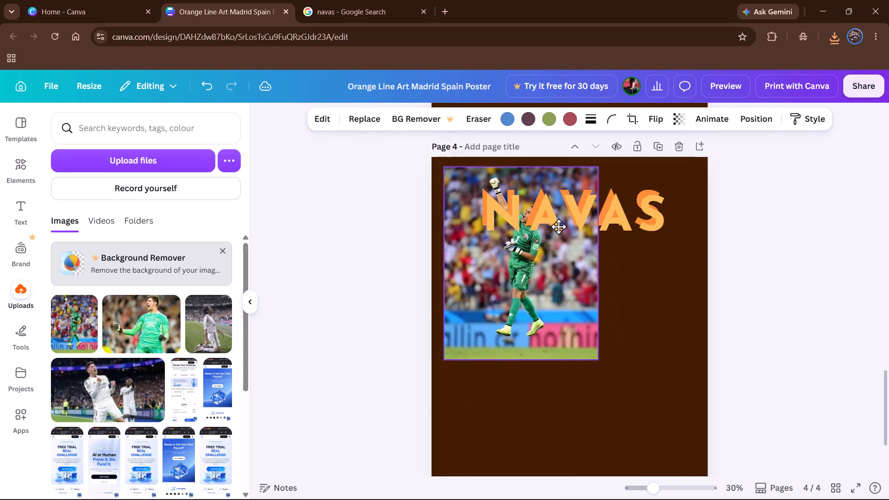
left_click_drag(558, 226, 554, 222)
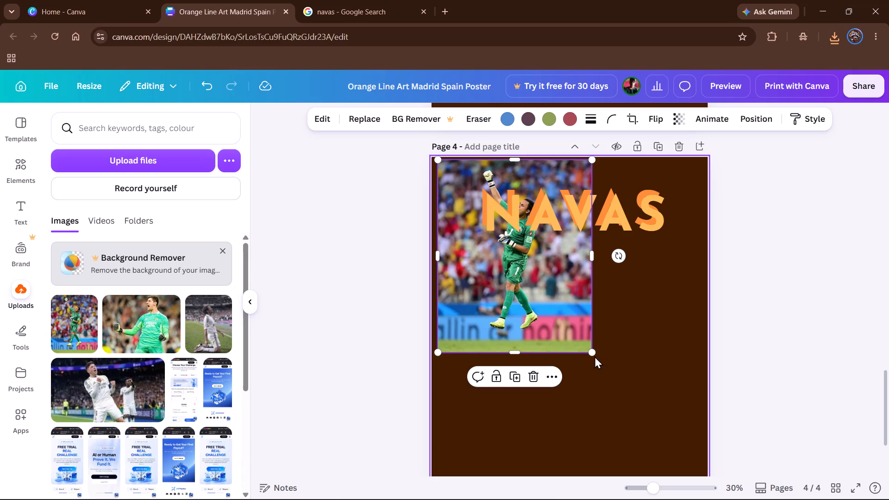
left_click_drag(592, 352, 701, 479)
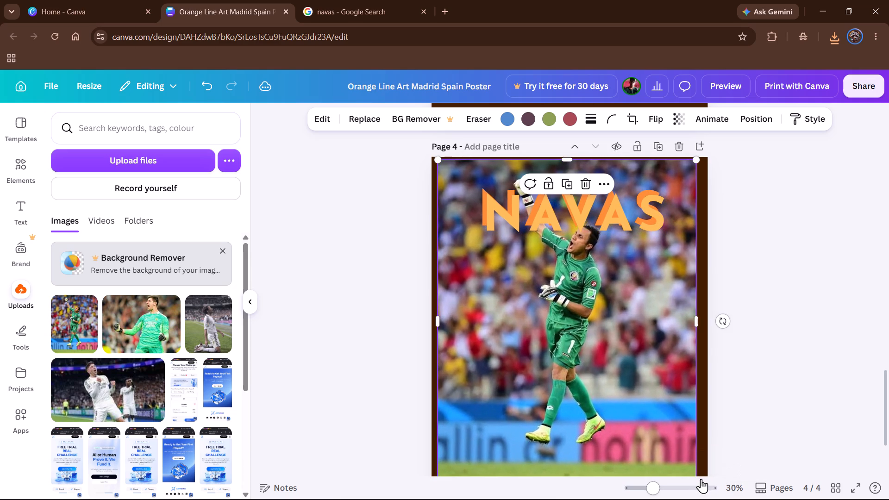
Shift the Navas photo down to centre it between the page sides, and extend its bottom edge towards the page bottom.
scroll(604, 348, "down", 3)
left_click_drag(594, 325, 594, 342)
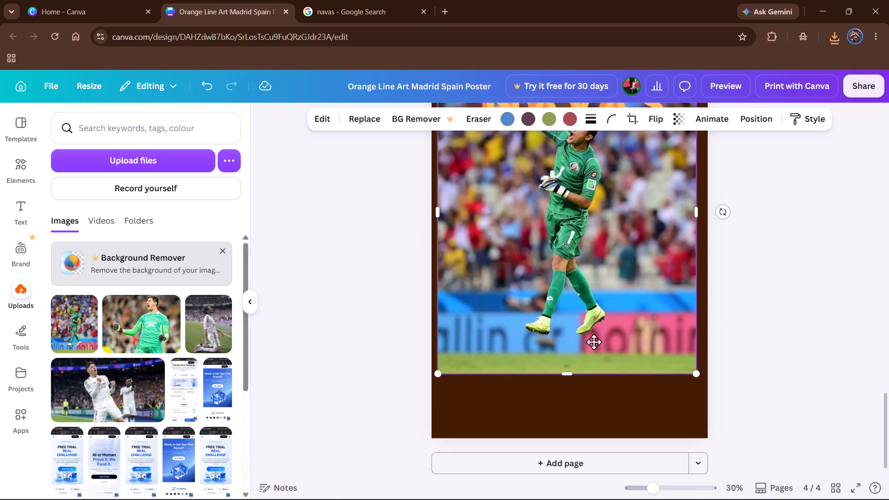
left_click_drag(594, 342, 594, 348)
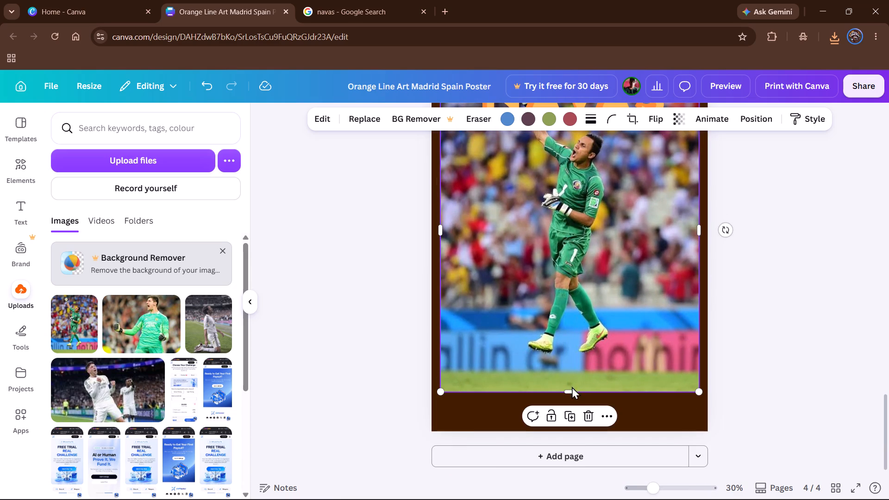
left_click_drag(571, 391, 570, 415)
scroll(564, 251, "up", 2)
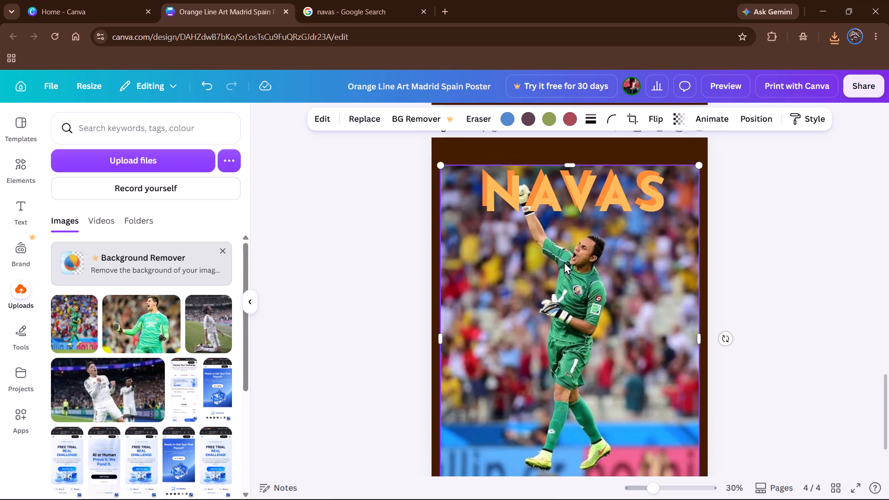
Move the Navas photo up and slightly right, and extend its bottom edge to just above the page bottom.
left_click_drag(564, 270, 555, 238)
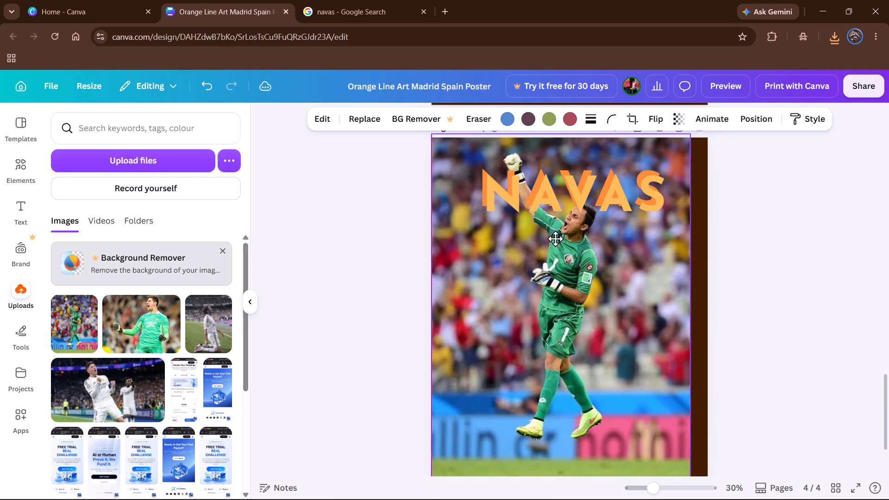
left_click_drag(555, 238, 567, 245)
scroll(567, 245, "down", 3)
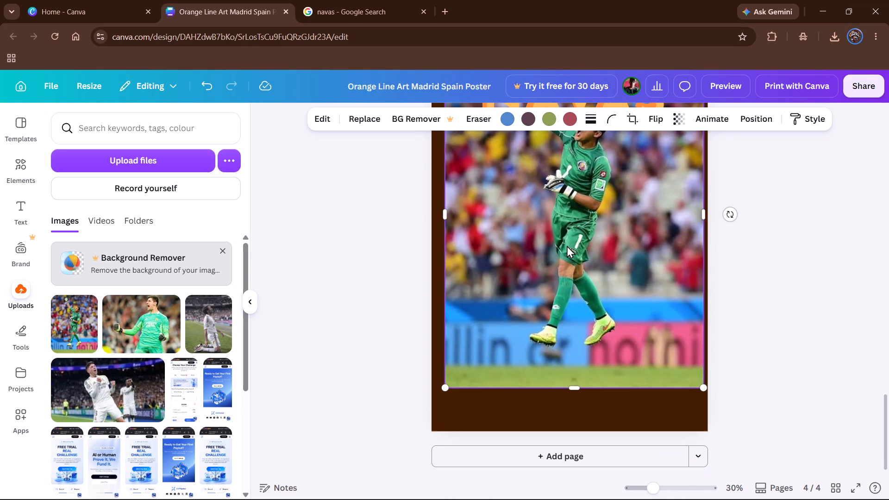
scroll(567, 245, "down", 2)
left_click_drag(572, 385, 569, 401)
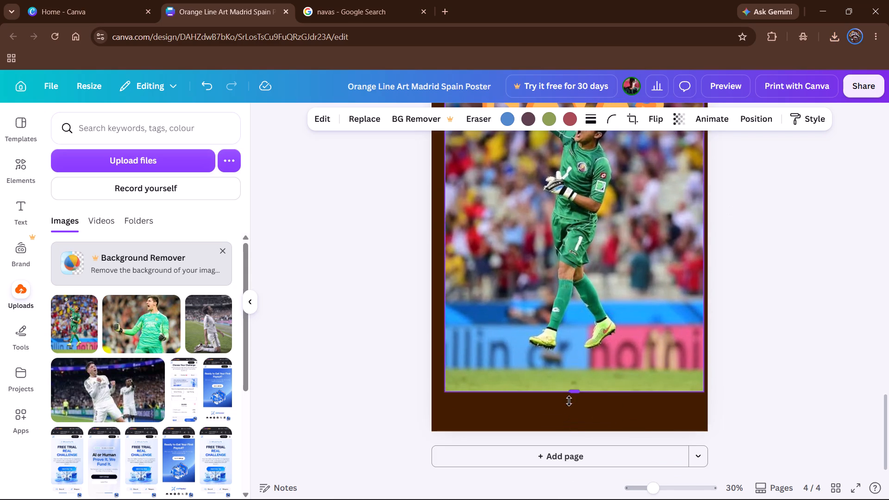
left_click_drag(569, 401, 570, 422)
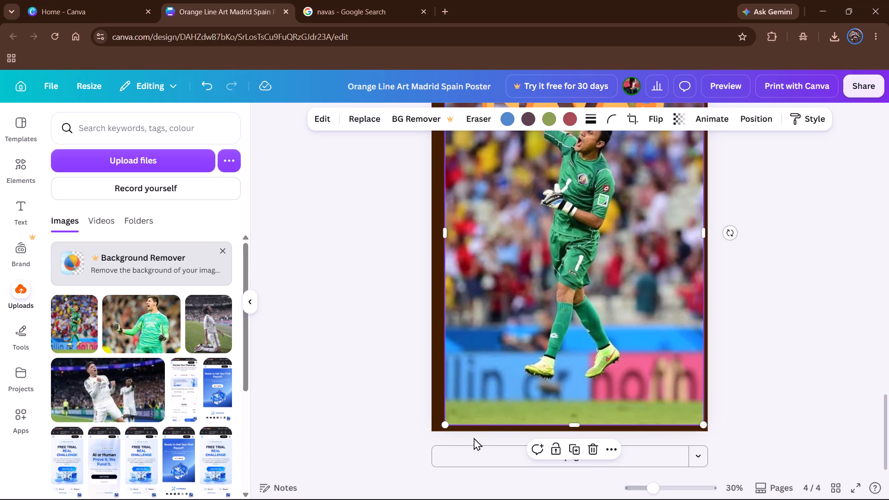
left_click_drag(443, 423, 416, 421)
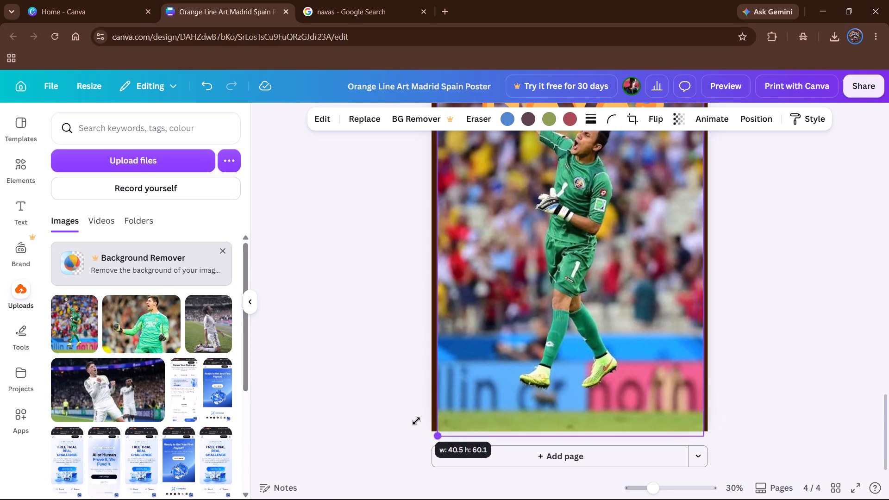
left_click_drag(416, 421, 405, 429)
scroll(554, 344, "up", 2)
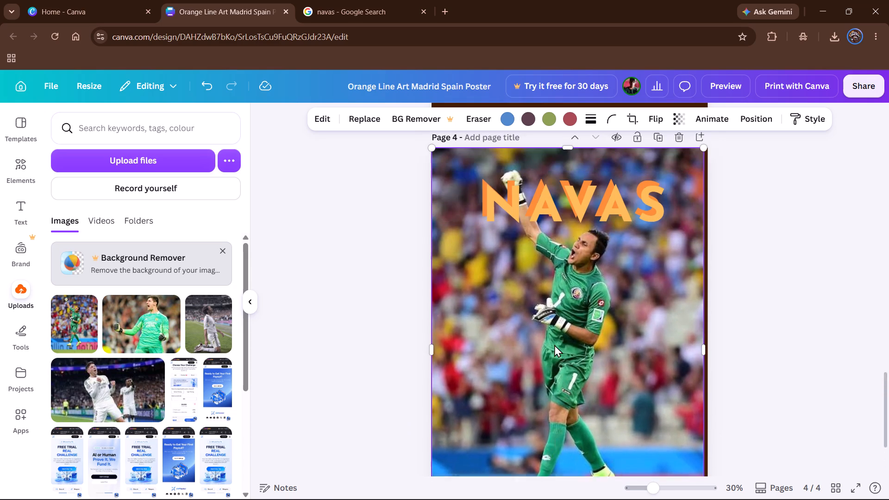
scroll(554, 344, "up", 1)
scroll(581, 370, "down", 3)
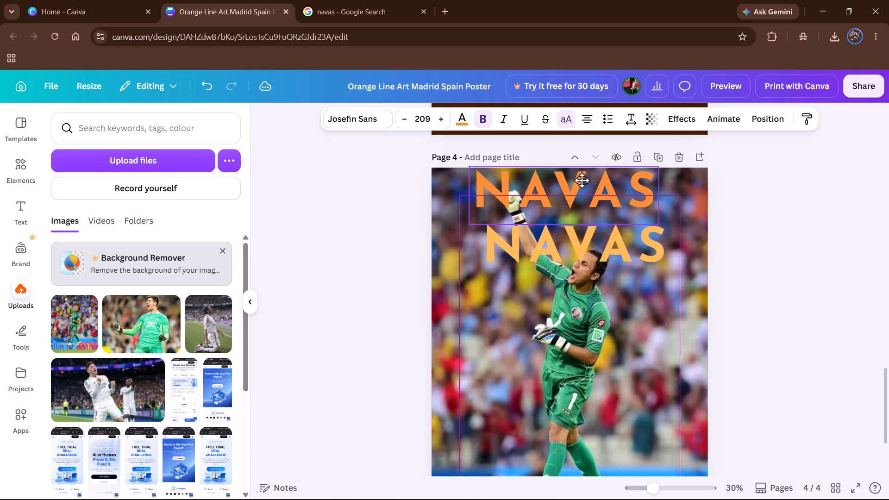
left_click_drag(582, 180, 582, 181)
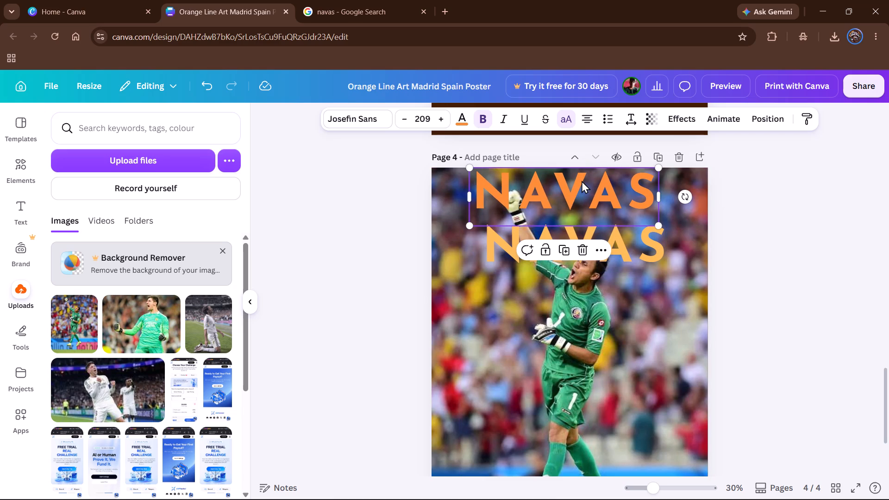
left_click_drag(631, 251, 623, 230)
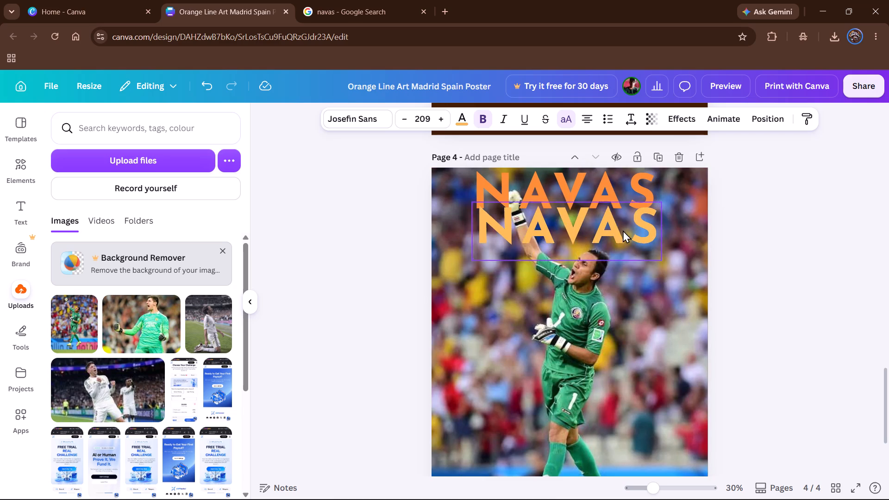
left_click_drag(623, 230, 622, 206)
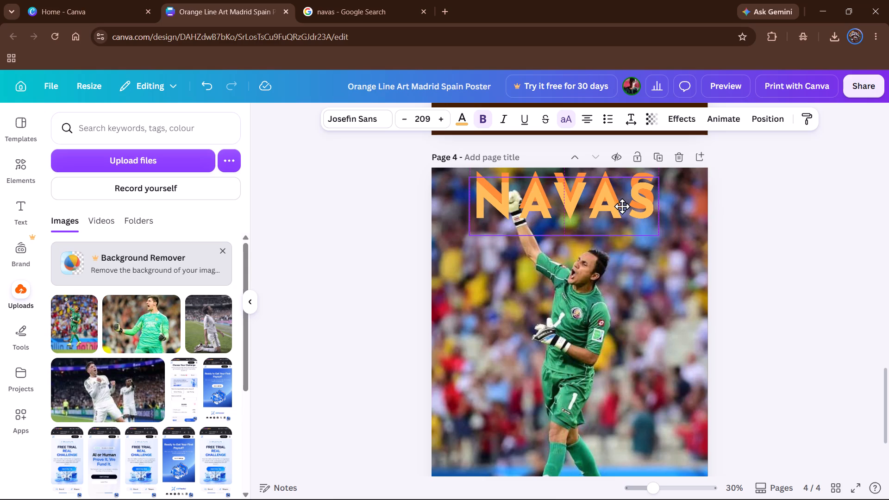
left_click_drag(622, 206, 625, 200)
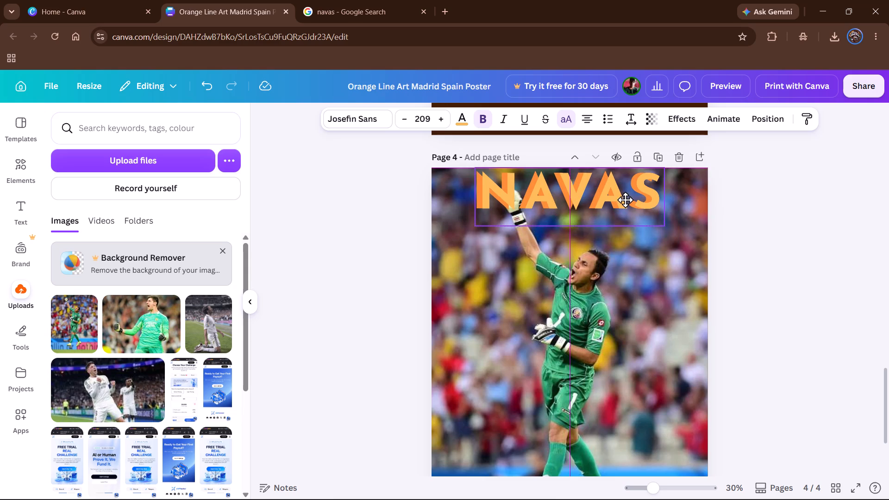
left_click_drag(625, 200, 625, 202)
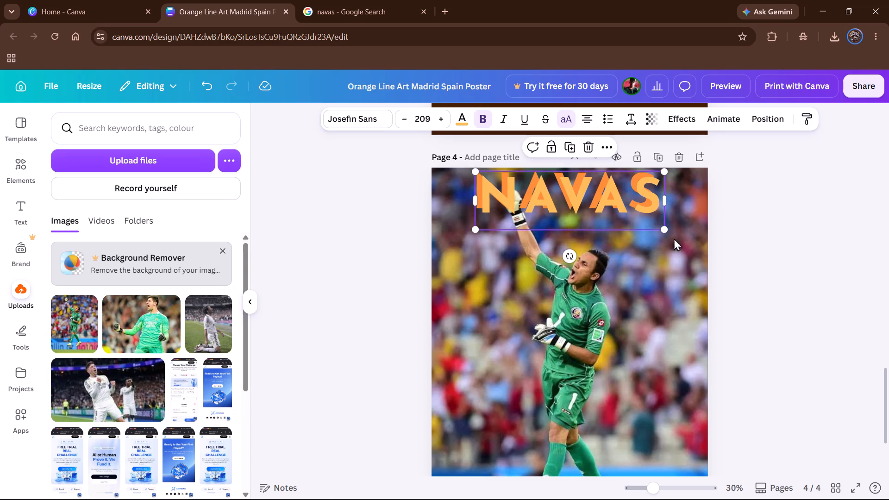
left_click(730, 271)
Add a blank fifth page after page 4.
scroll(730, 271, "down", 3)
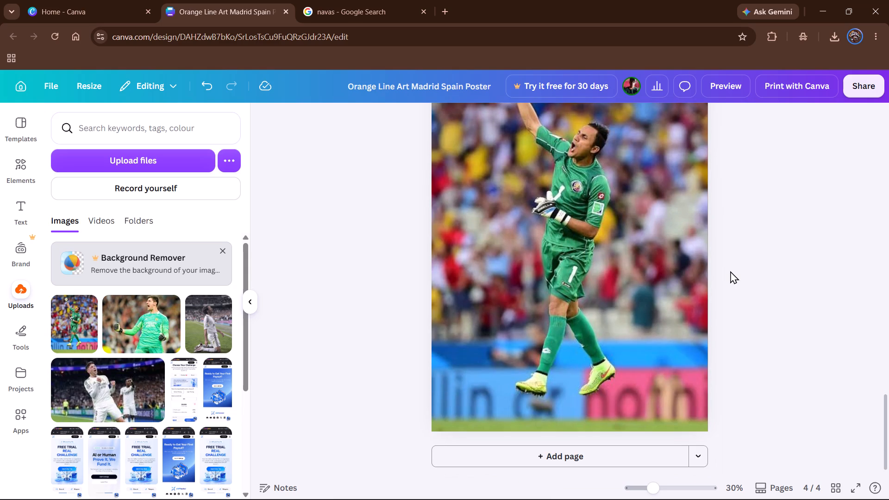
left_click(560, 458)
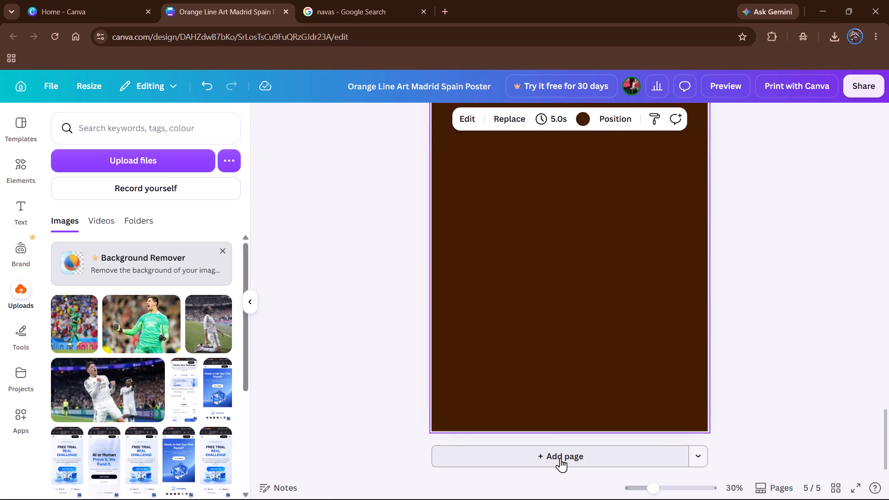
Delete the faded player celebration photo above the HALA MADRID text on page 1.
scroll(560, 458, "up", 15)
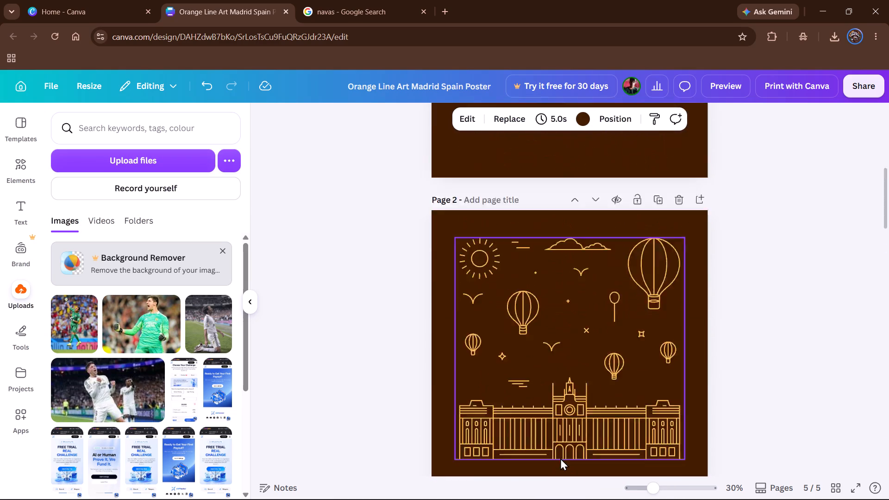
scroll(560, 458, "down", 2)
scroll(643, 178, "up", 3)
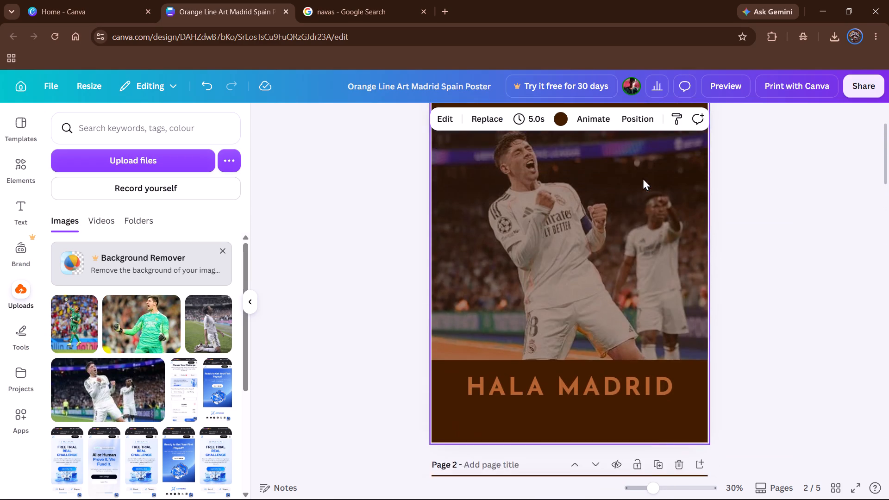
left_click(597, 275)
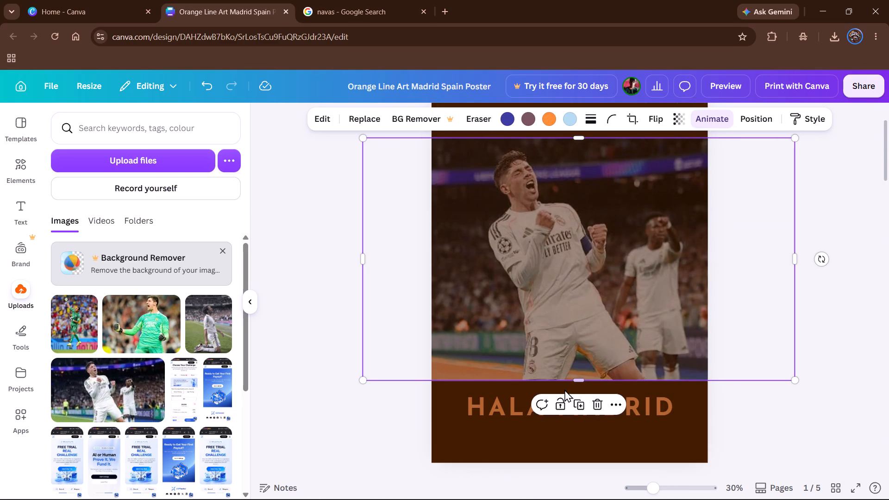
left_click(593, 400)
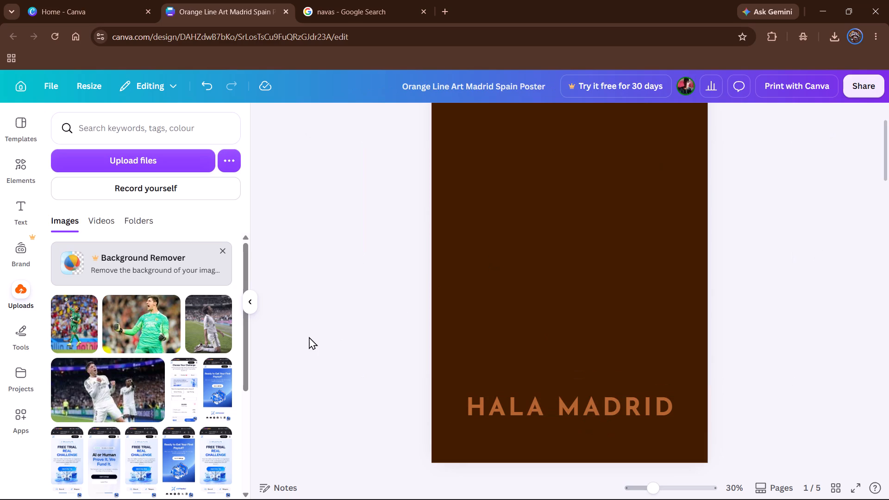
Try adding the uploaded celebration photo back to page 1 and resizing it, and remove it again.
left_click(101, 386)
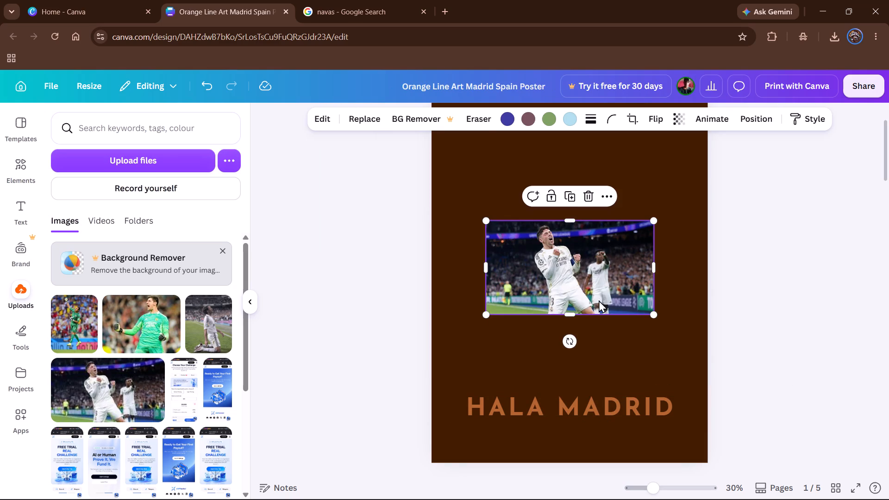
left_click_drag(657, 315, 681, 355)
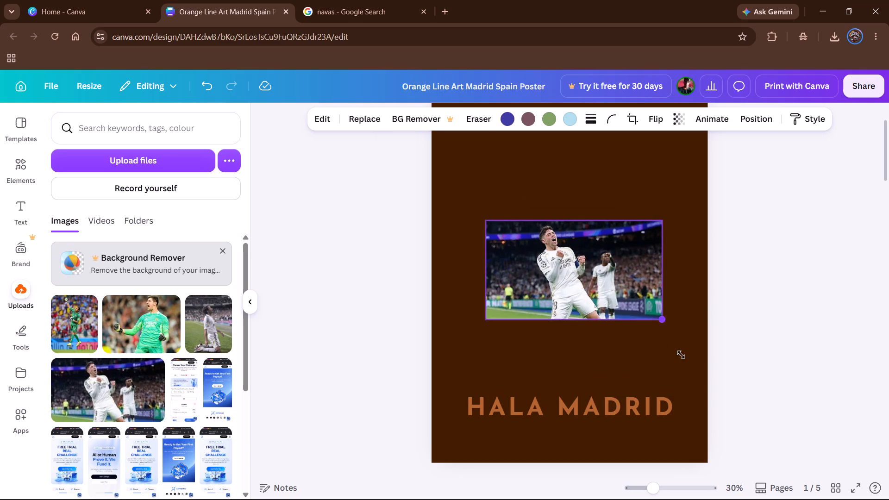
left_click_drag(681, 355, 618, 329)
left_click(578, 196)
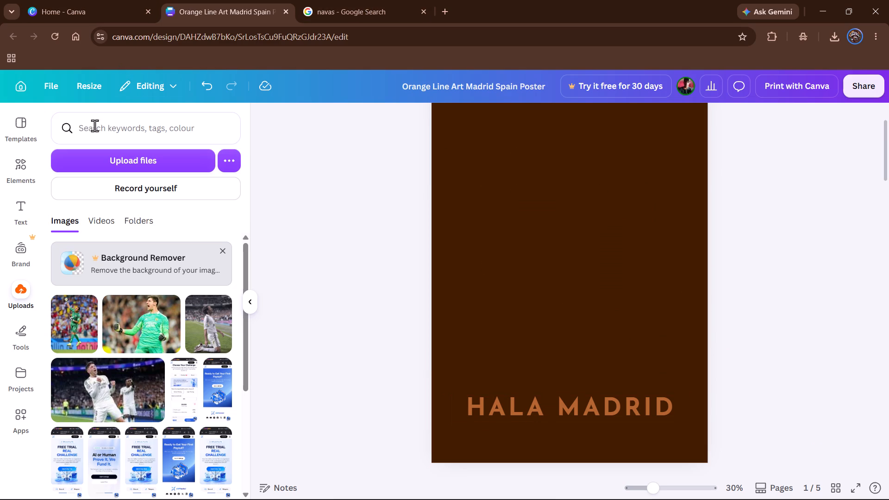
Add a text box reading "Legends" to page 1 and set its font size to 100.
left_click(20, 214)
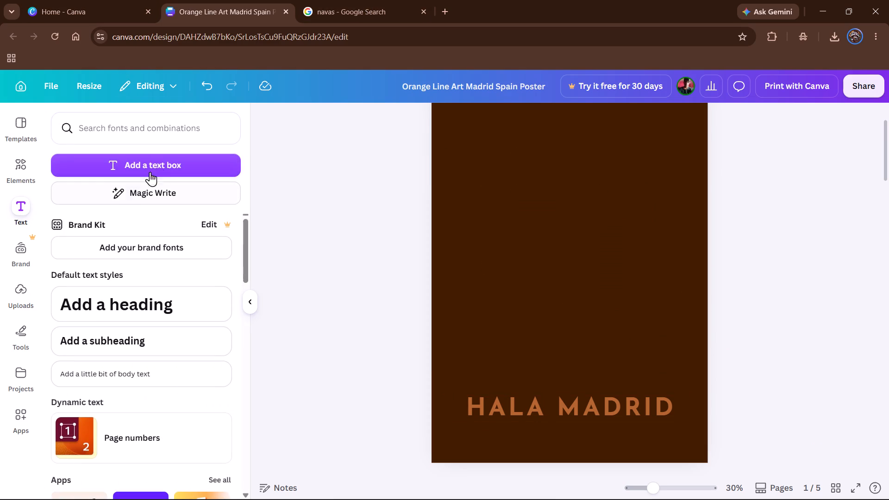
left_click(172, 165)
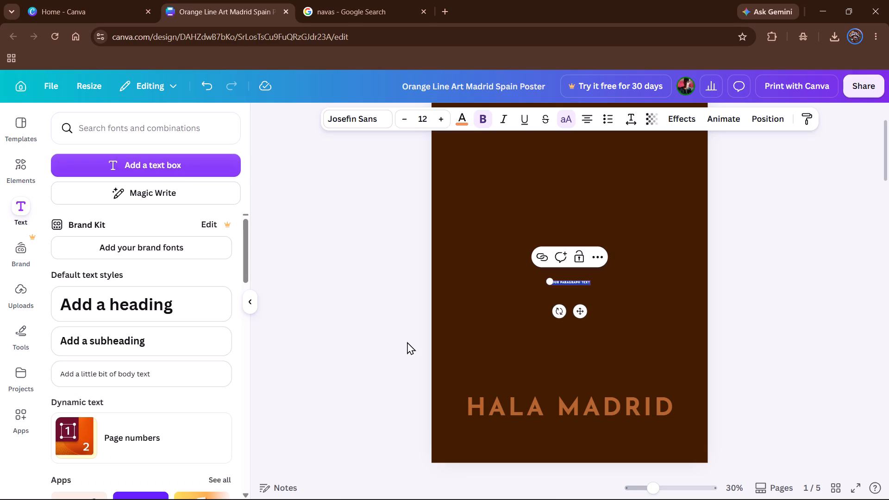
type("SOm")
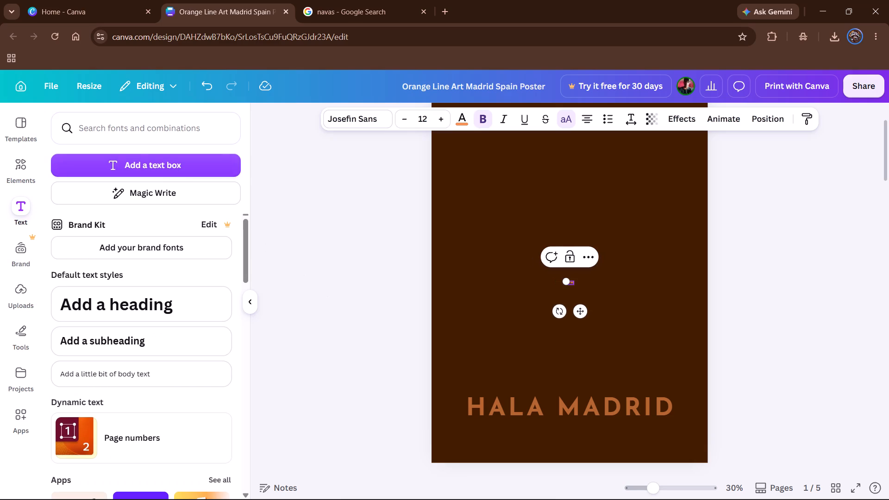
key("BackSpace")
key("BackSpace")
key("BackSpace")
type("Legen")
type("ds")
left_click(423, 115)
key("BackSpace")
type("100")
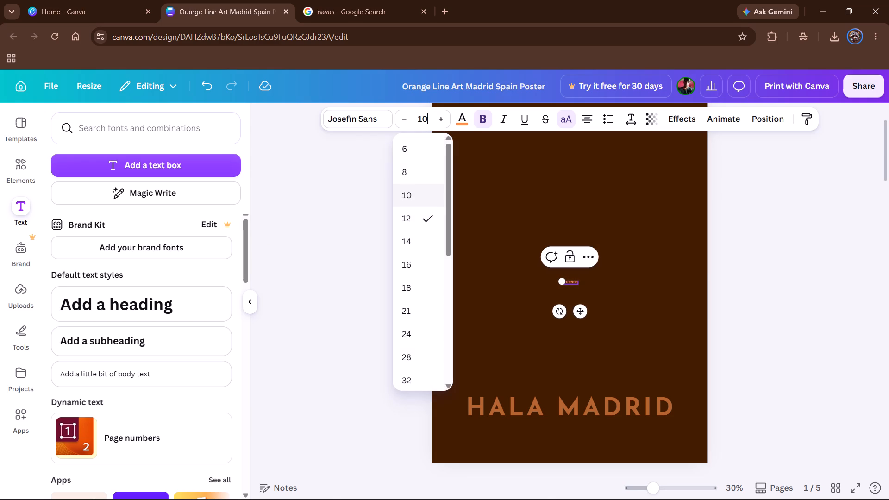
key("Return")
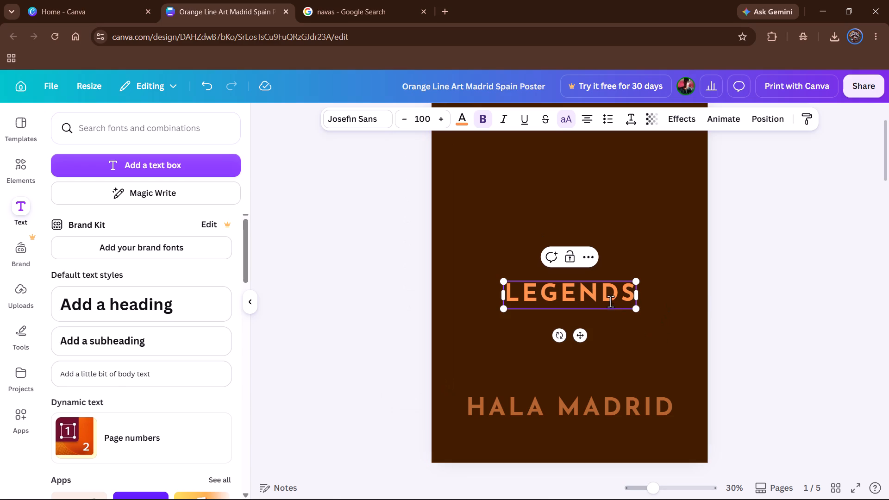
Move the LEGENDS text directly beneath HALA MADRID near the bottom of page 1.
left_click(608, 300)
key("Right")
key("Right")
left_click_drag(584, 299, 580, 347)
left_click(578, 335)
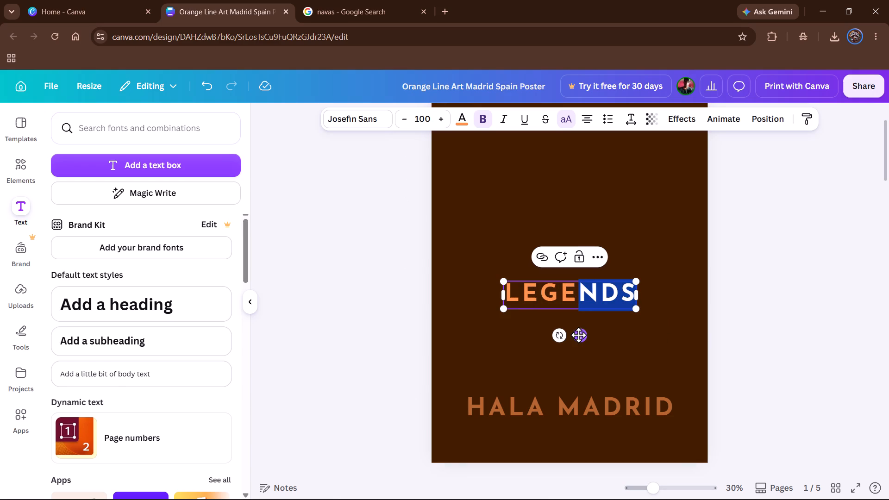
left_click_drag(578, 335, 575, 477)
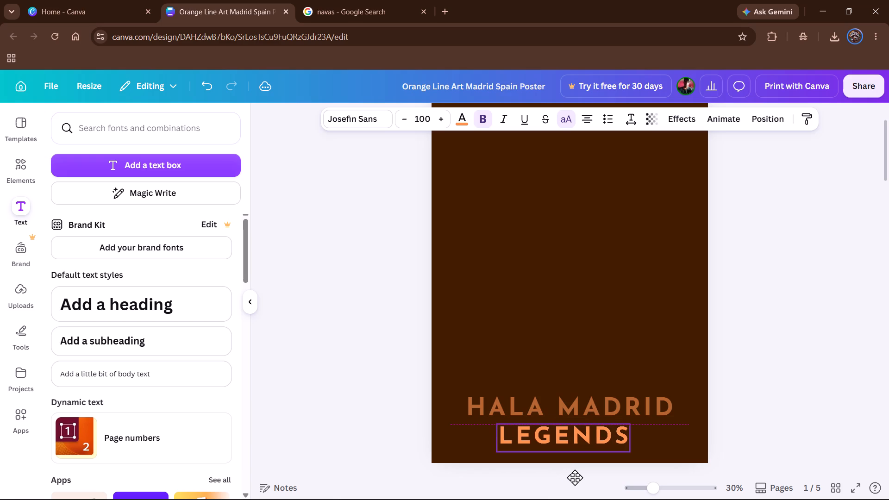
left_click_drag(575, 477, 575, 479)
scroll(601, 294, "down", 2)
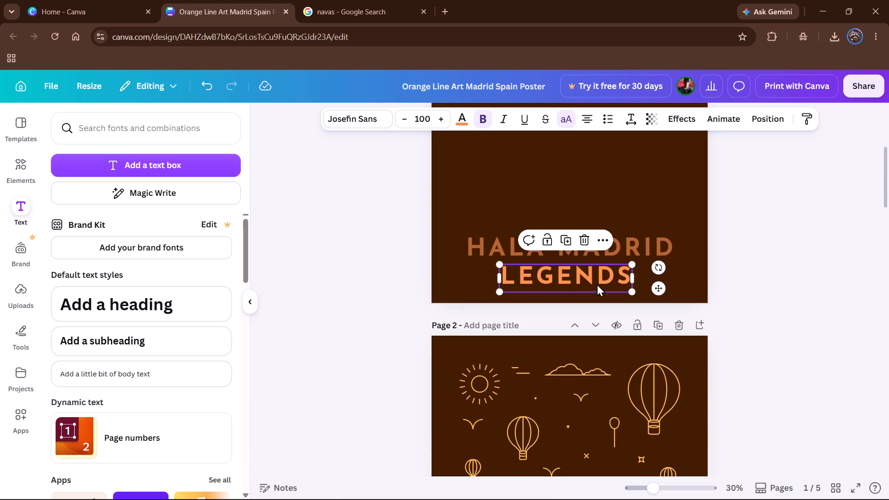
left_click(764, 246)
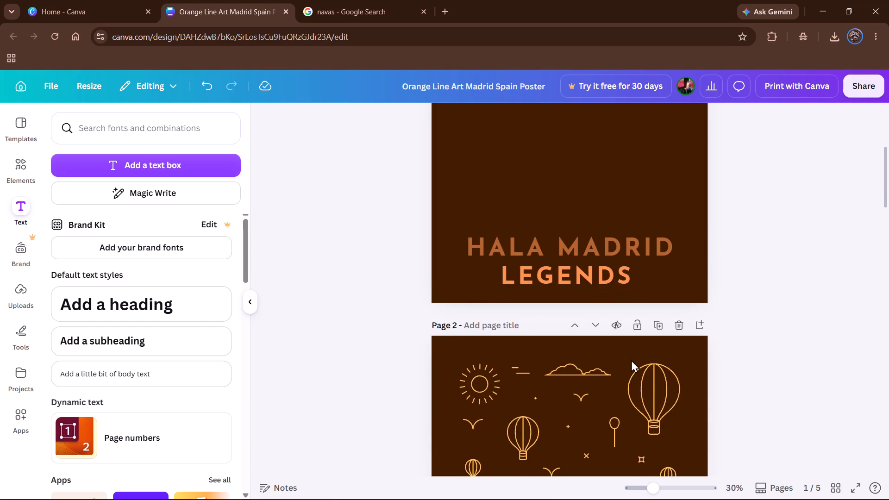
Switch to the Google image search and replace the query with "Madrid best squad".
scroll(631, 360, "up", 3)
left_click(360, 0)
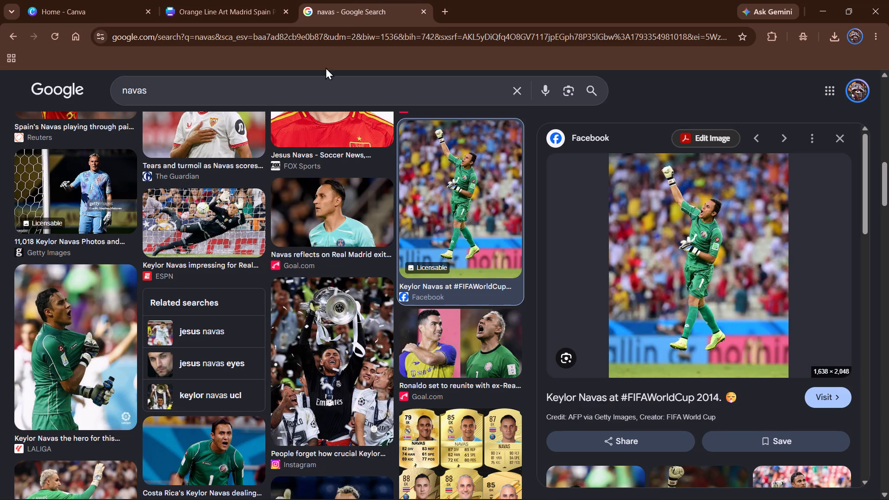
left_click_drag(298, 92, 69, 75)
key("BackSpace")
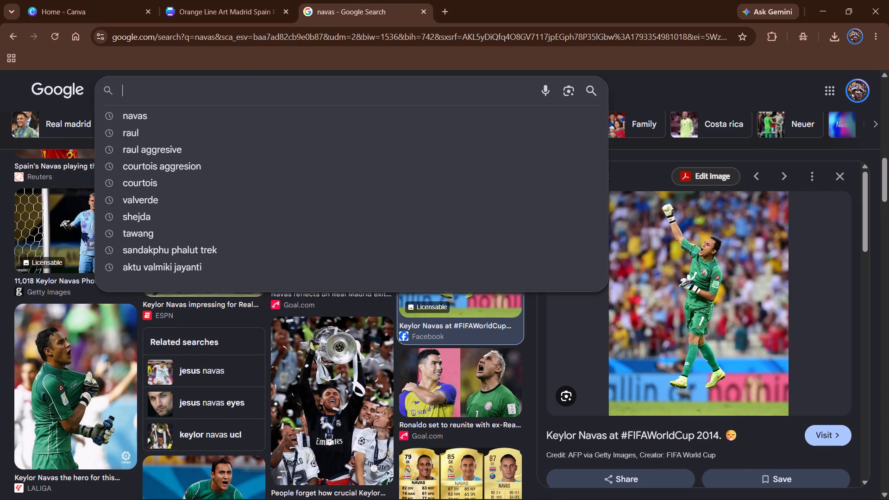
type("MAd")
type("rid")
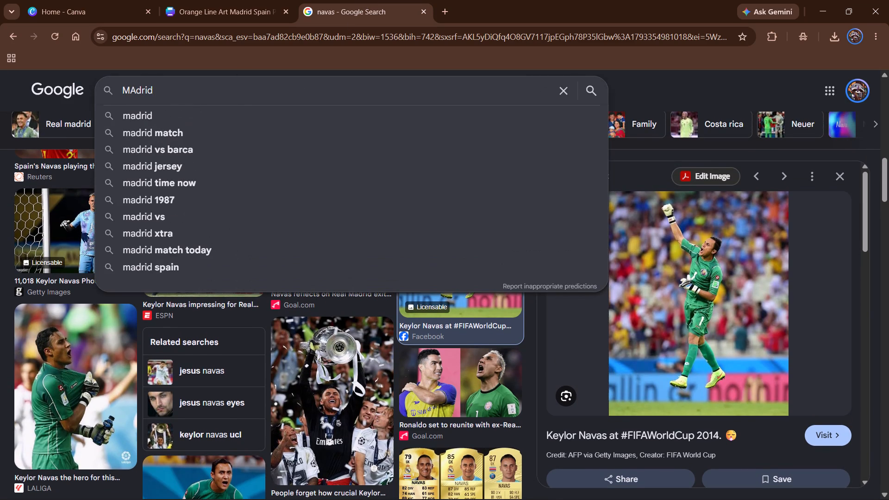
key("space")
type("best squard")
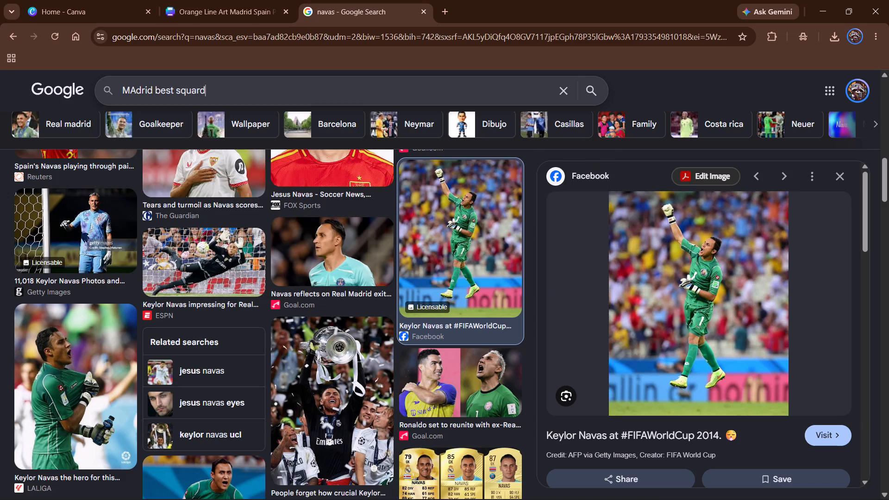
key("Return")
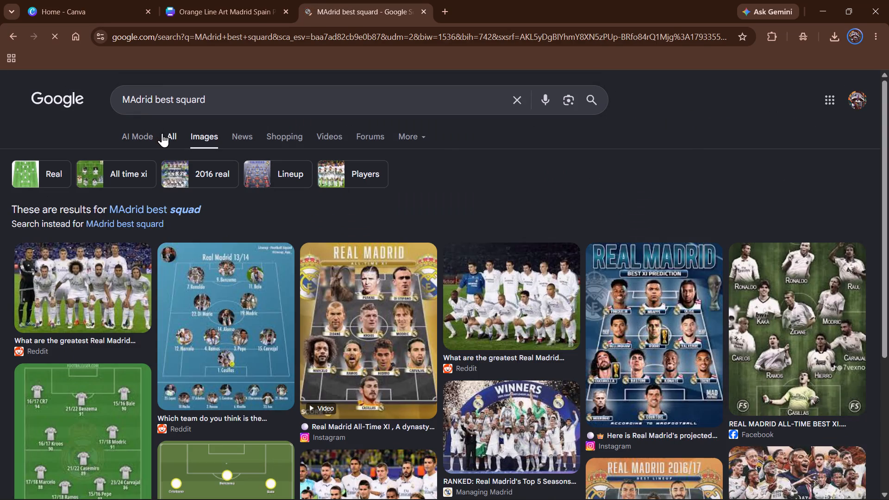
Show the general web results for the squad search and read through the expanded AI overview of the squad.
left_click(172, 137)
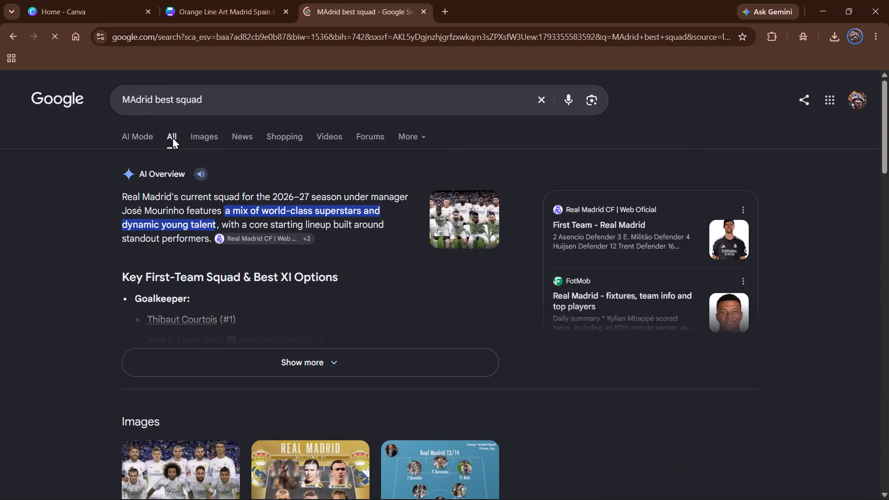
left_click(245, 362)
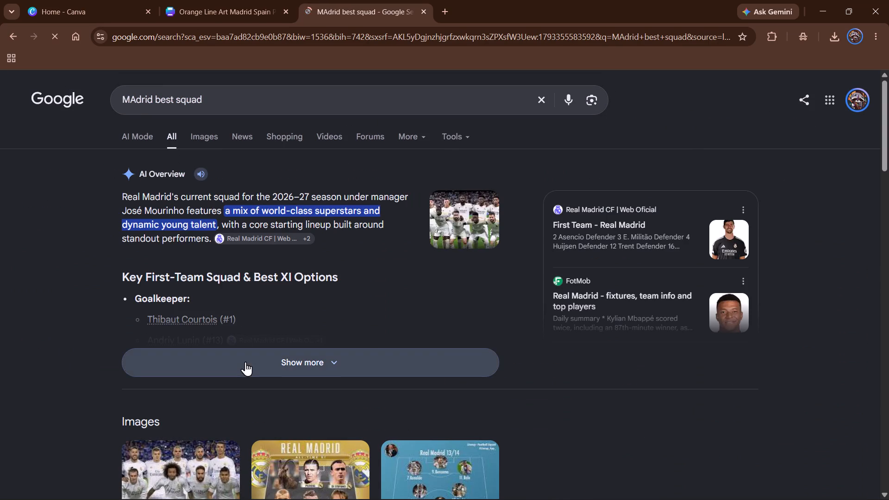
scroll(245, 362, "down", 1)
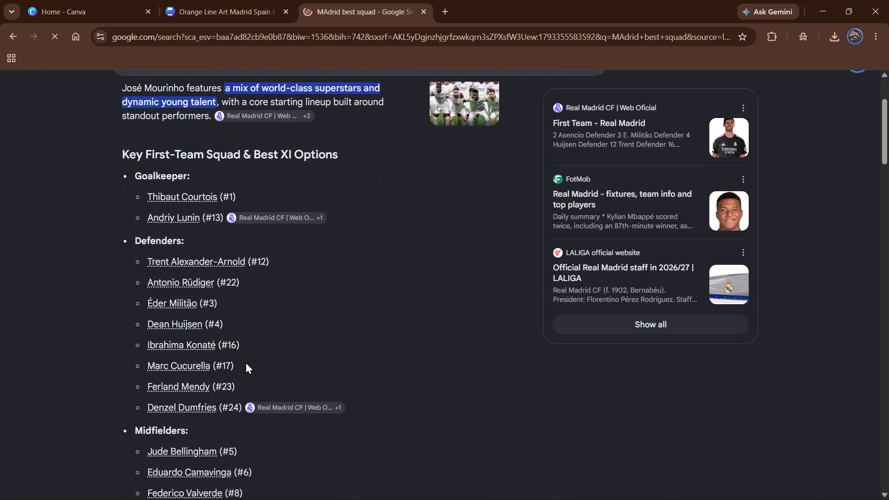
scroll(245, 362, "down", 1)
scroll(245, 362, "up", 1)
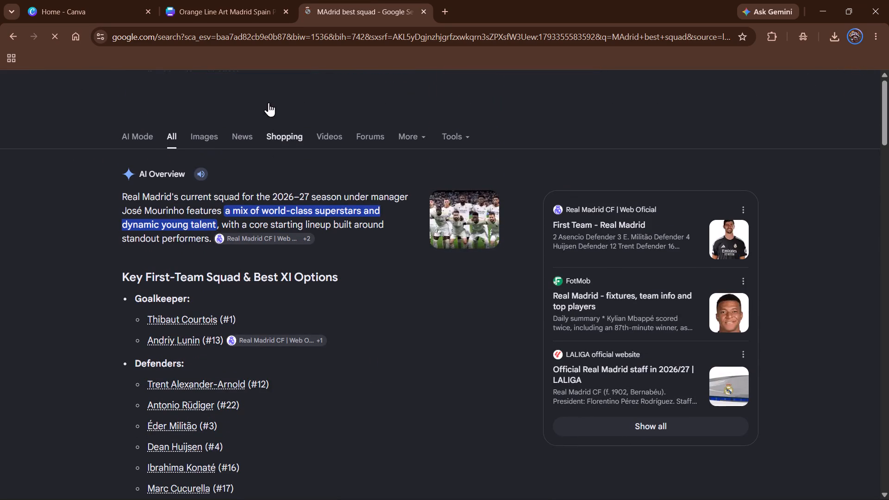
Search for "madrid best players of all time" and change the query to Madrid's best squad of all time.
left_click(230, 100)
key("space")
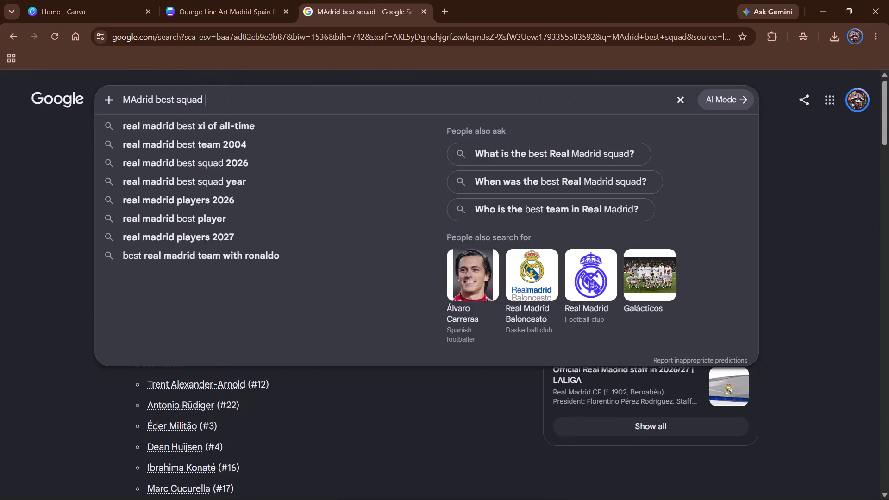
left_click(221, 183)
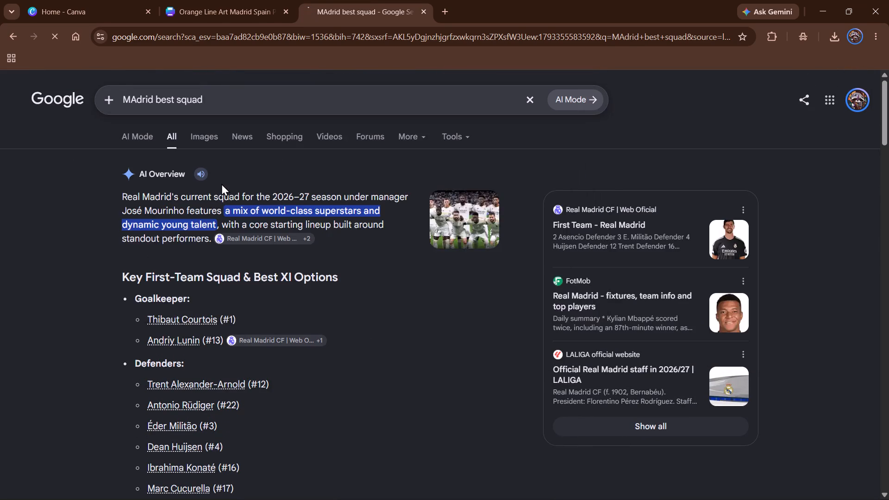
left_click(265, 107)
left_click_drag(209, 102, 175, 100)
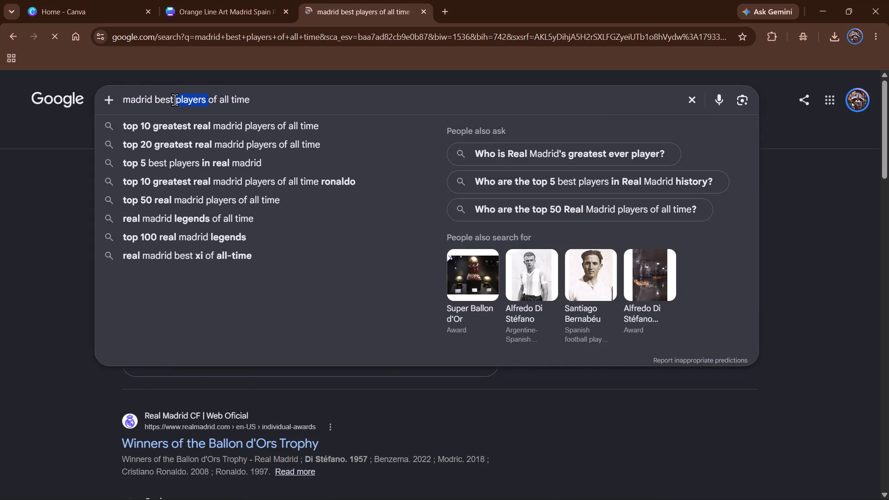
key("BackSpace")
key("s")
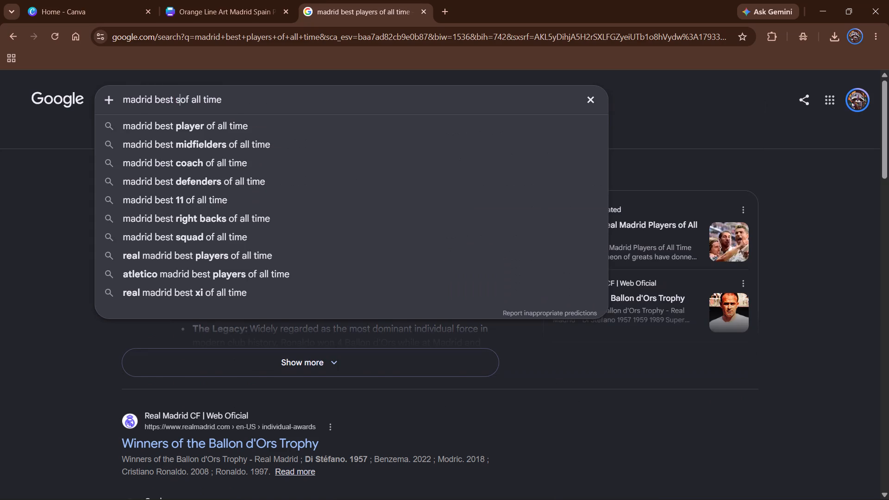
type("qad")
key("Return")
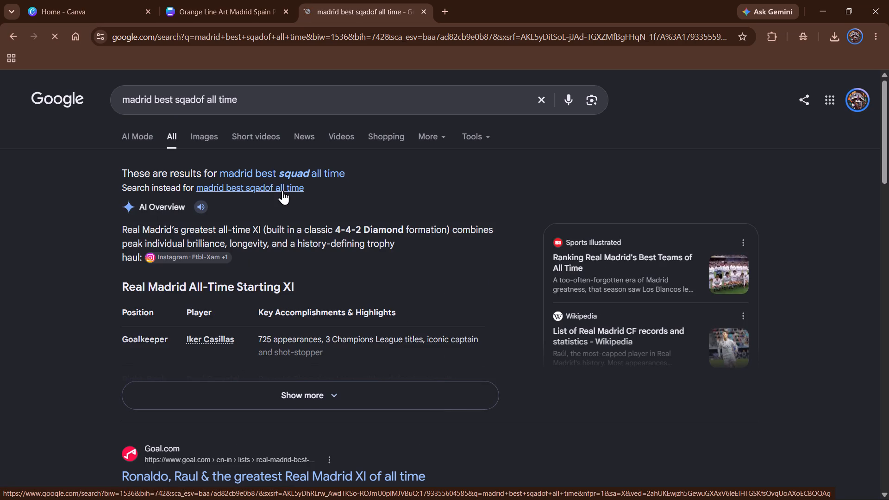
Expand the AI overview and read through the Real Madrid all-time starting XI table.
scroll(282, 190, "down", 1)
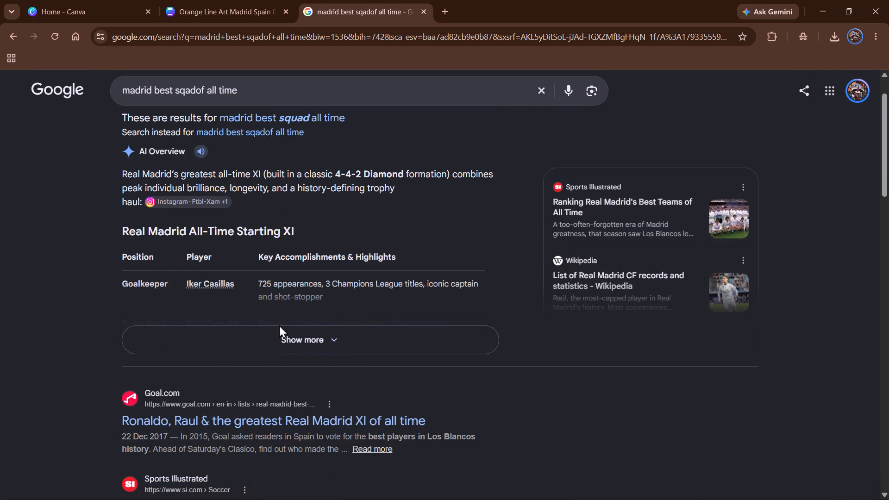
left_click(277, 332)
scroll(277, 332, "down", 2)
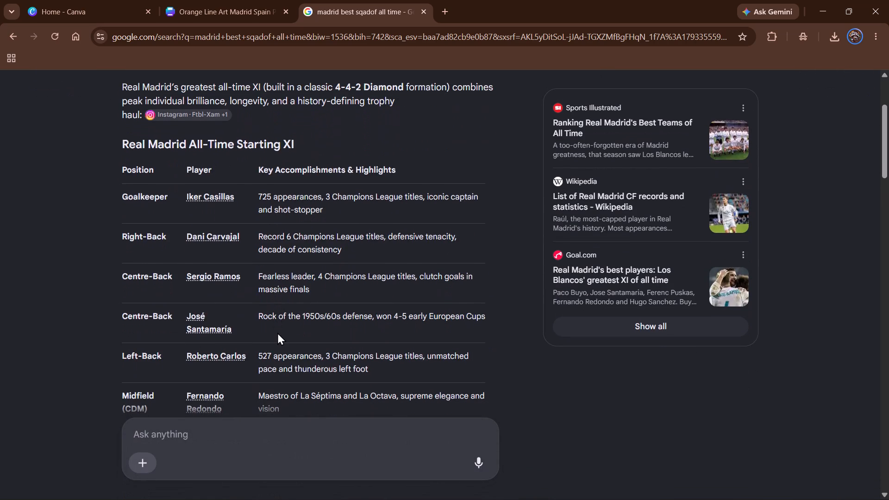
scroll(277, 332, "down", 1)
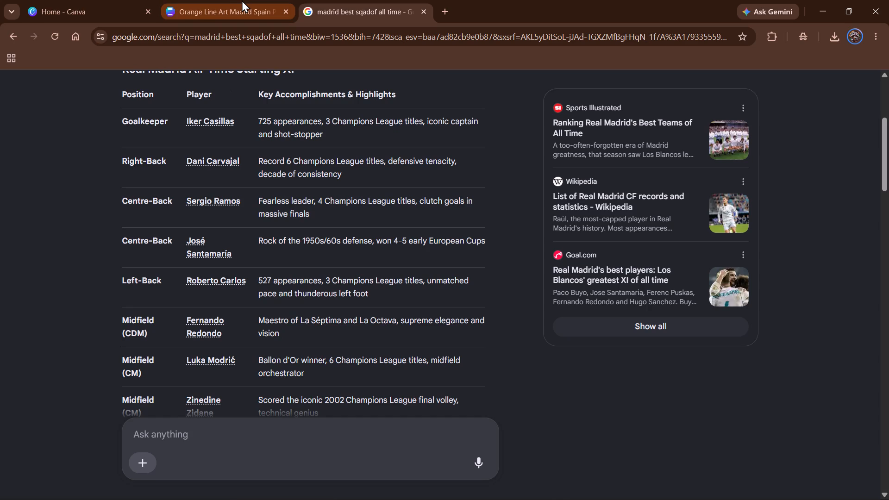
Return to the Canva poster and review its pages from the HALA MADRID LEGENDS cover through to blank page 5.
left_click(255, 0)
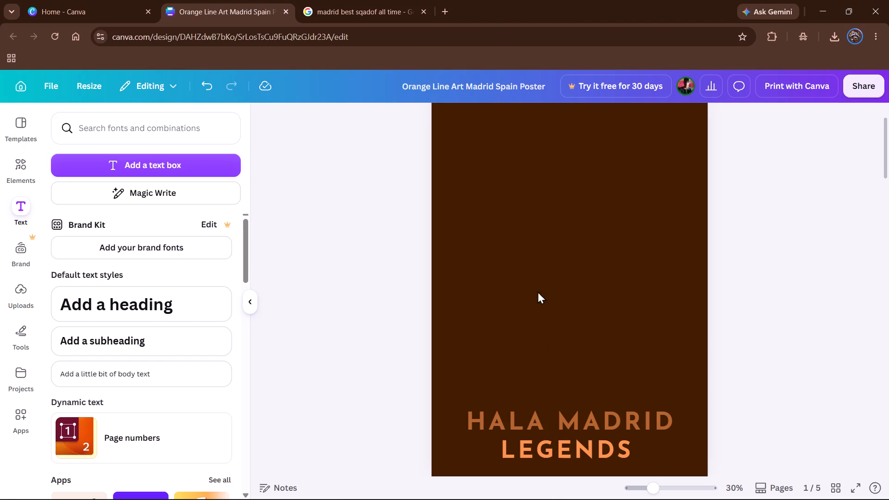
scroll(549, 341, "down", 10)
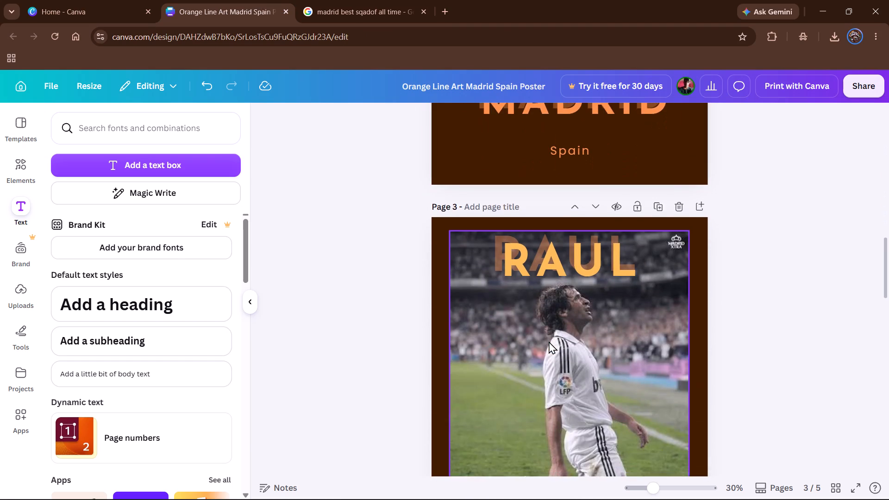
scroll(549, 341, "down", 5)
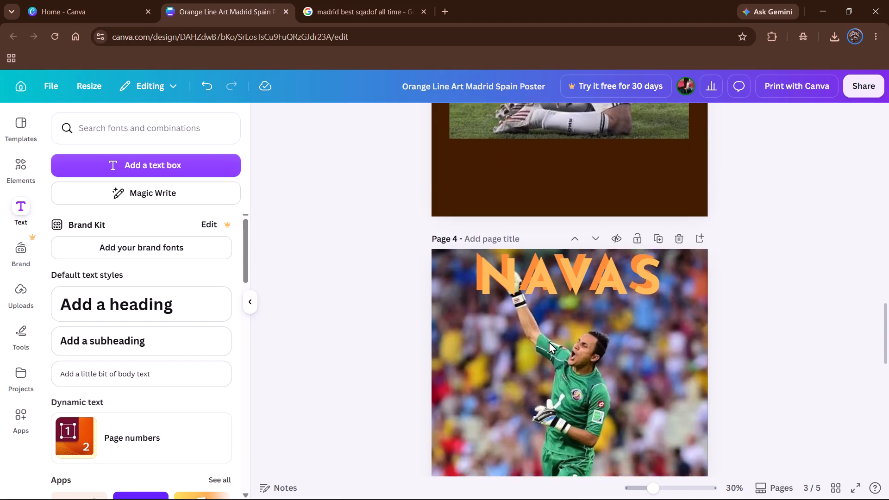
scroll(549, 341, "down", 4)
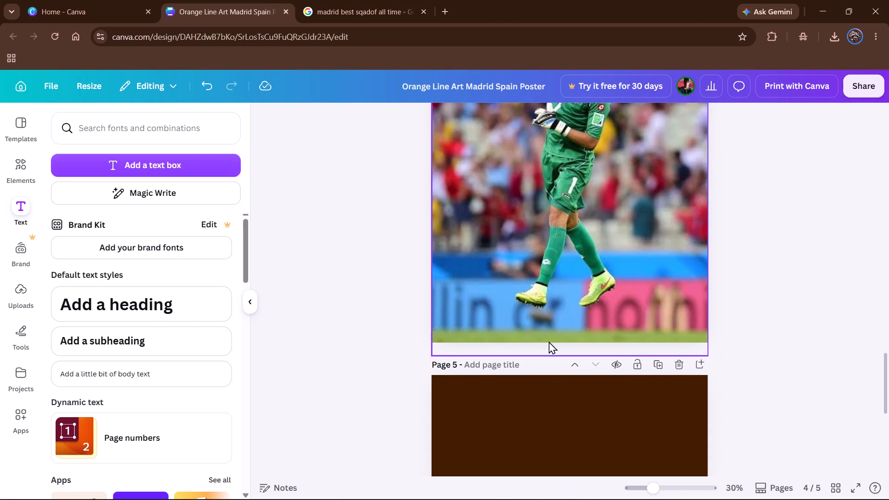
scroll(548, 413, "down", 4)
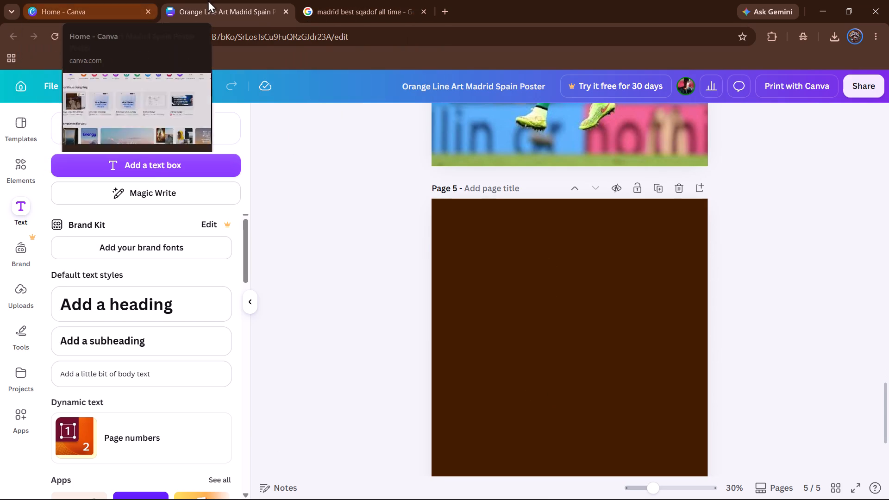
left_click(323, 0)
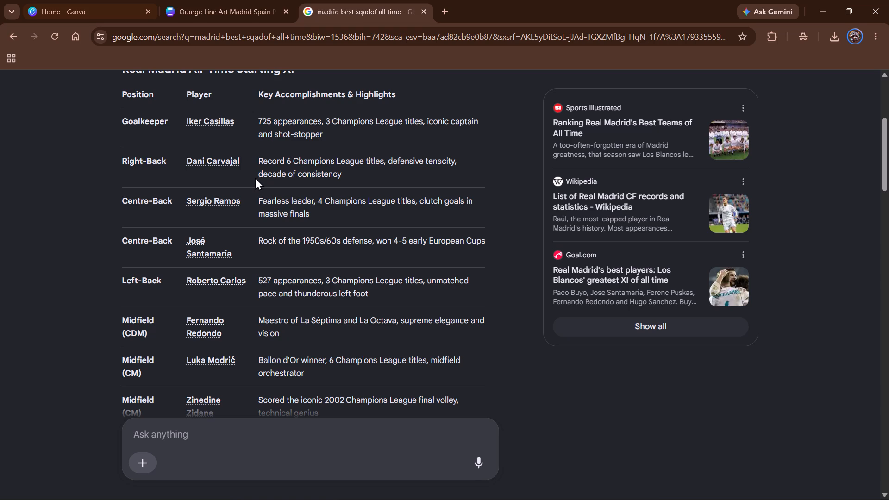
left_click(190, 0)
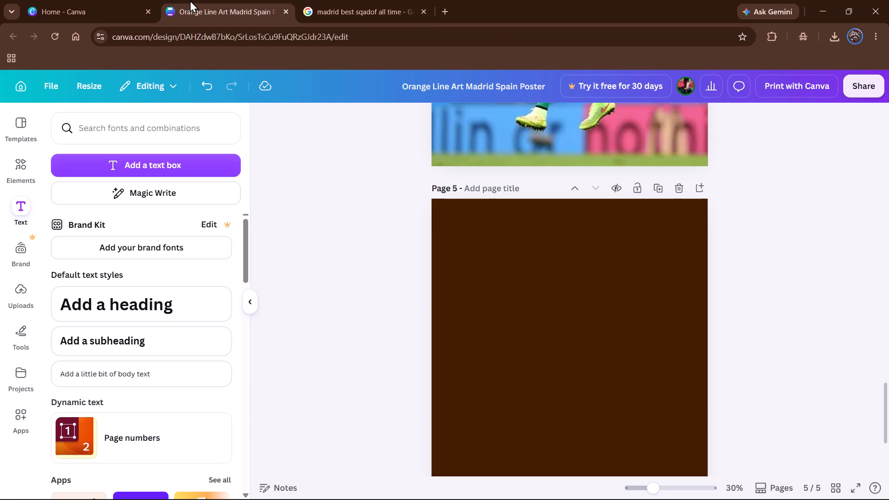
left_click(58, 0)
Go back to the Google results and select the entire all-time squad query in the search box.
left_click(392, 0)
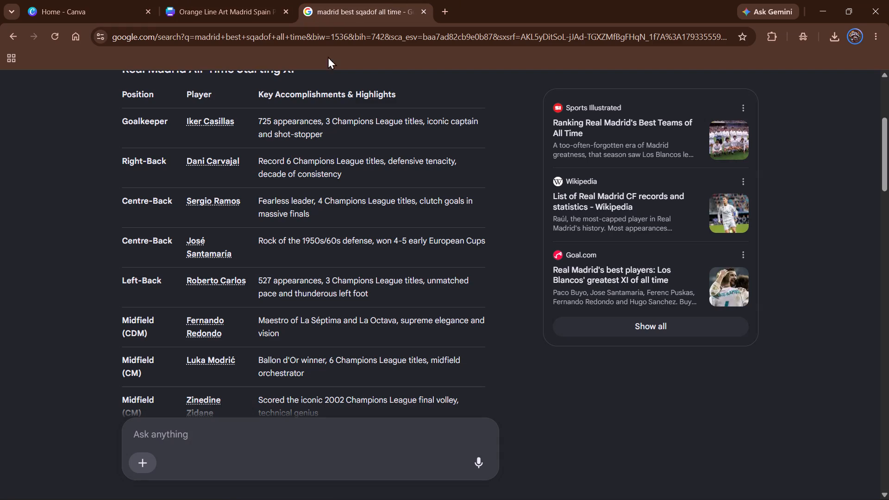
scroll(261, 202, "up", 6)
left_click_drag(253, 107, 181, 106)
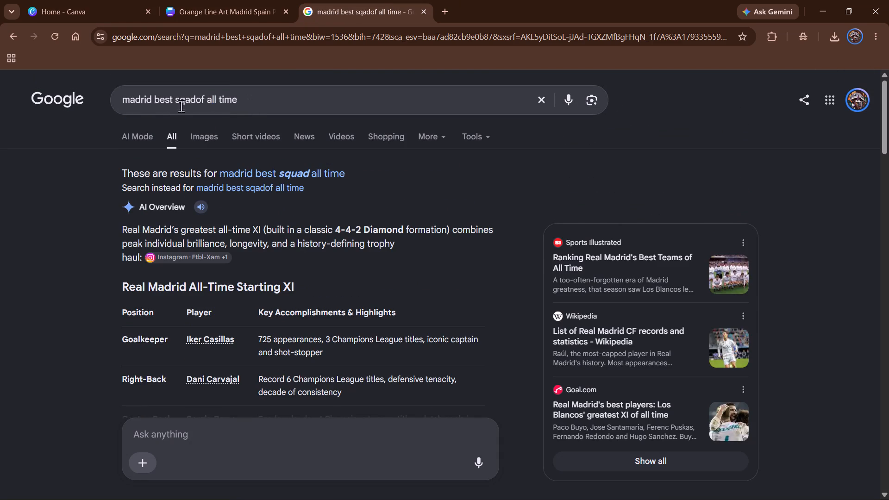
left_click_drag(181, 106, 113, 111)
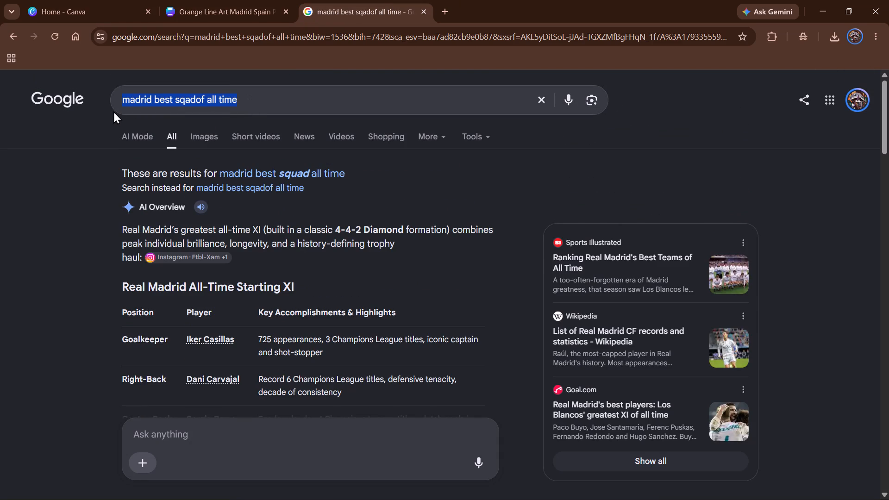
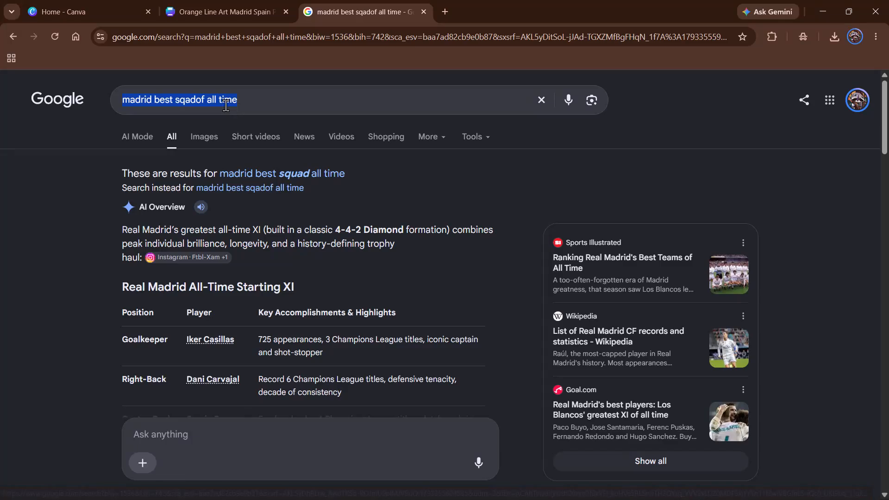
left_click_drag(253, 98, 233, 94)
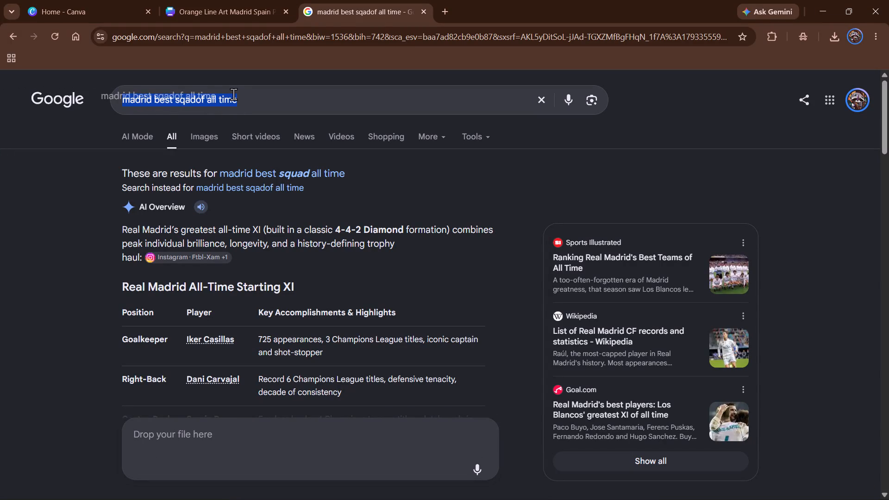
left_click(444, 9)
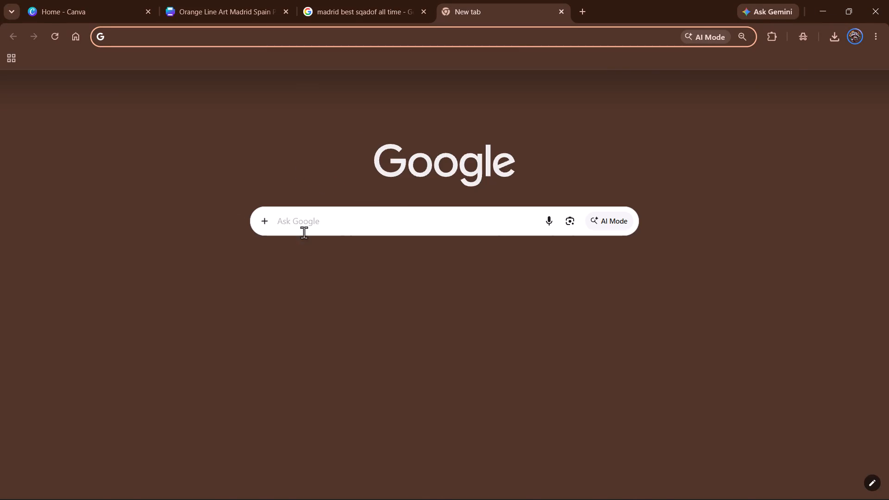
left_click(305, 235)
type("iker callias")
key("space")
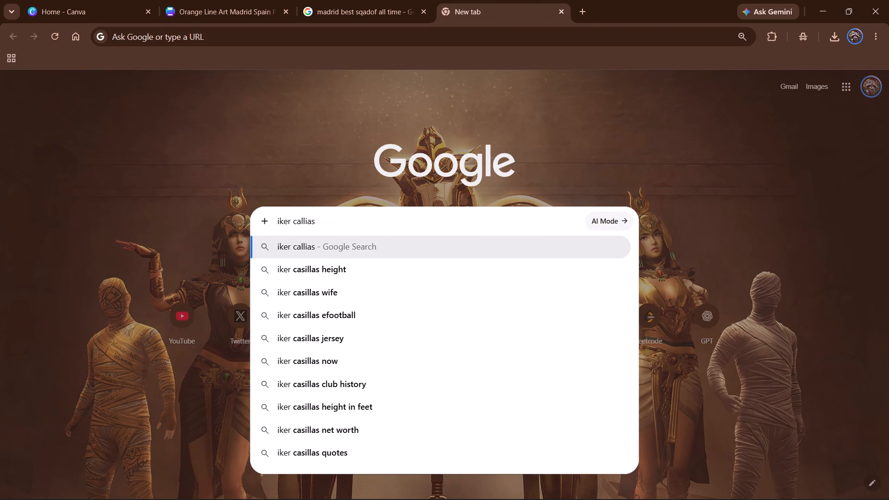
key("Return")
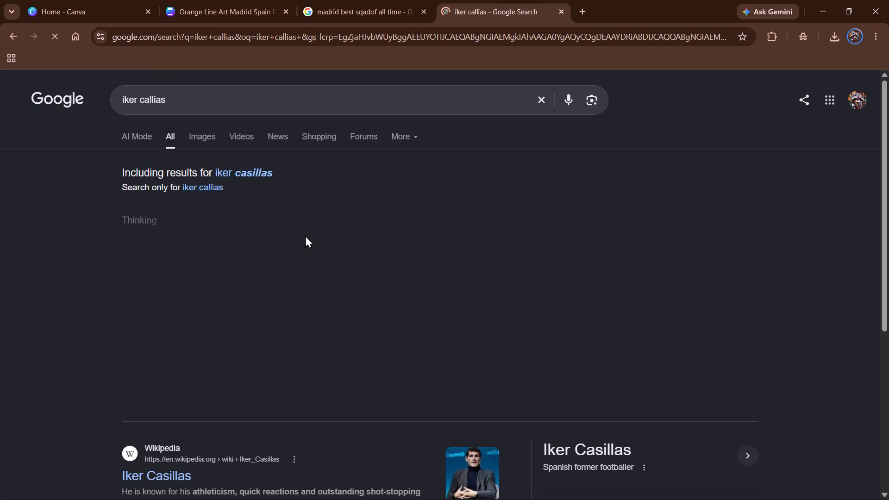
left_click(192, 144)
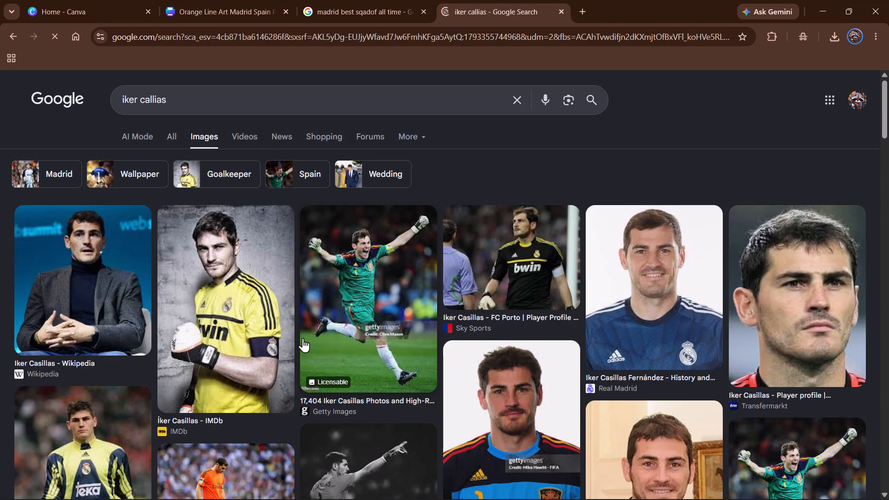
Browse the Iker Casillas image results for a photo suitable for the poster.
scroll(303, 338, "down", 2)
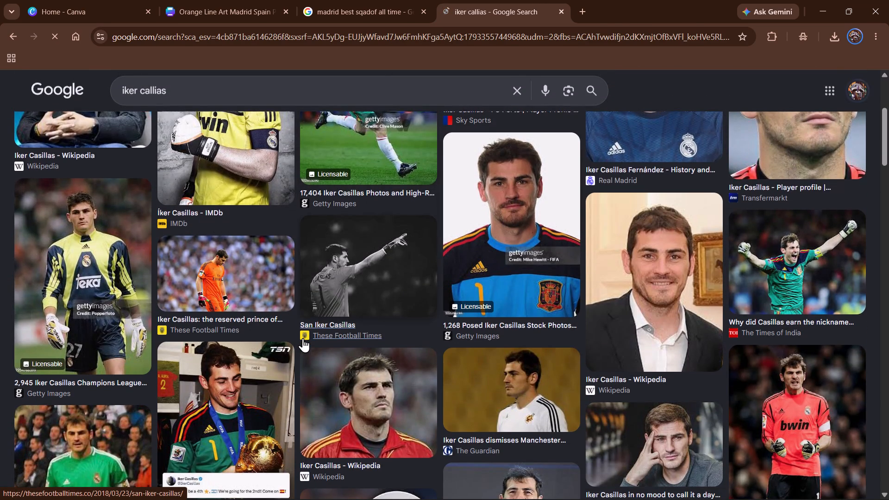
scroll(303, 338, "down", 4)
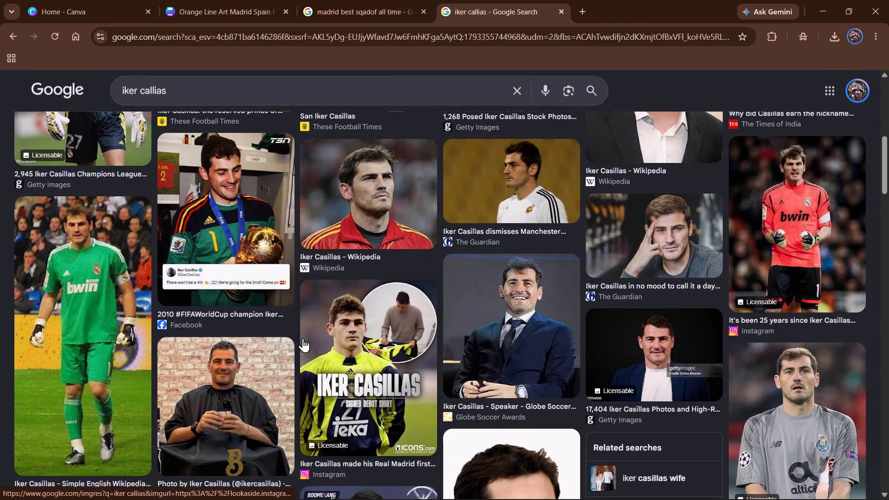
scroll(303, 338, "down", 1)
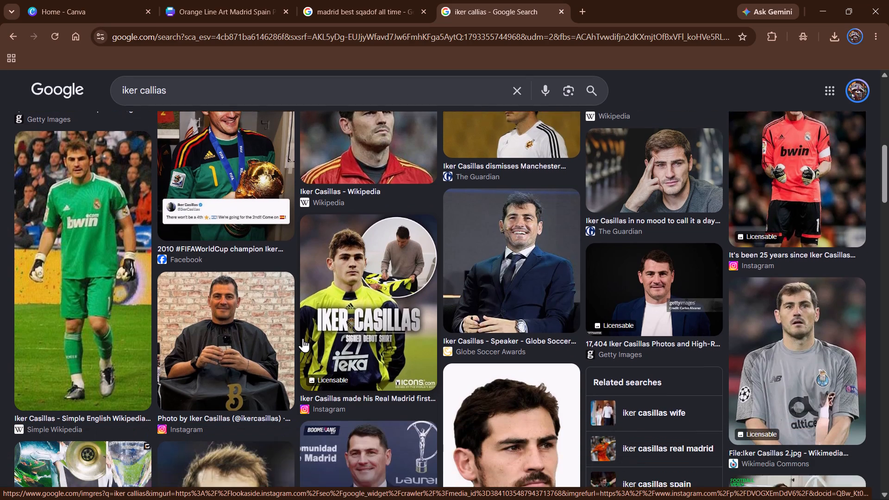
scroll(303, 338, "down", 5)
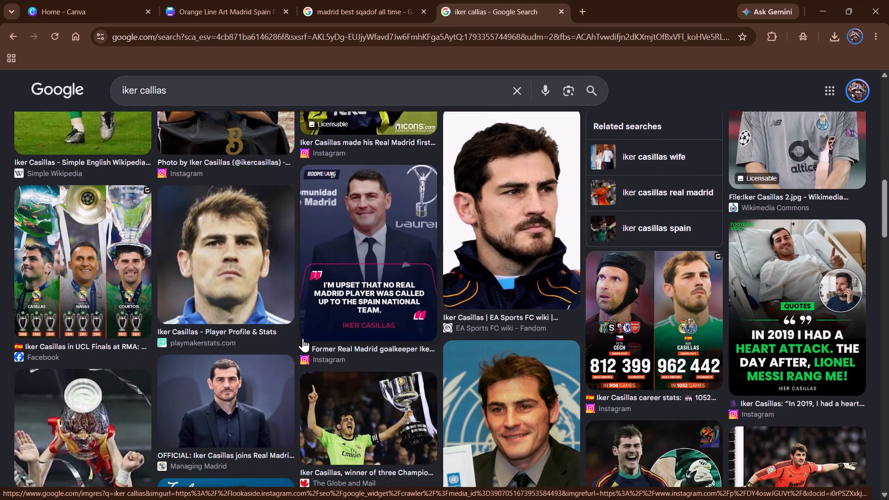
scroll(303, 338, "down", 2)
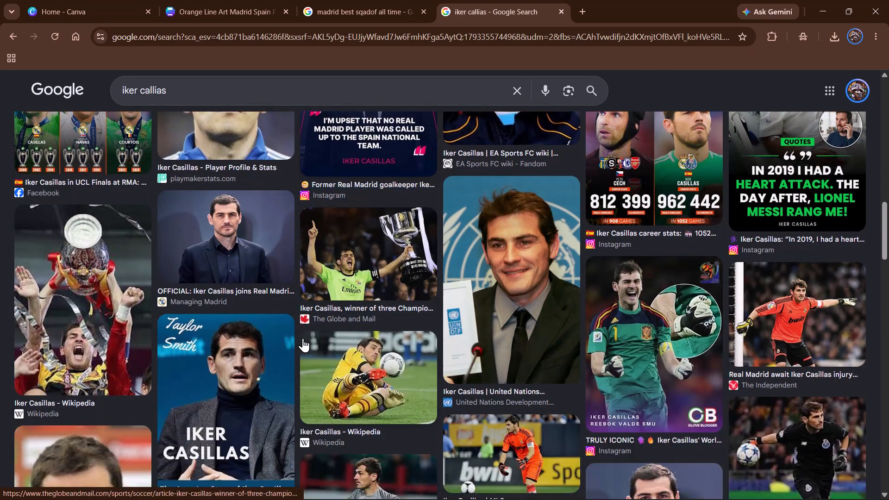
scroll(303, 338, "down", 3)
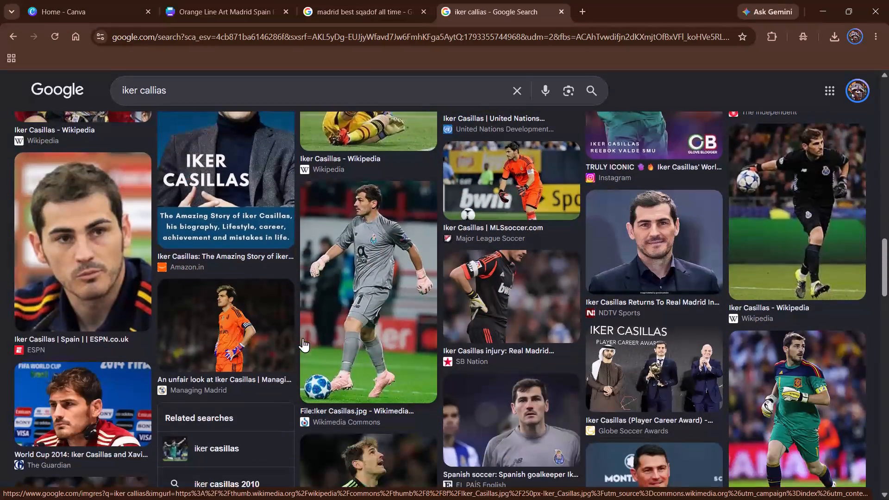
scroll(303, 338, "down", 4)
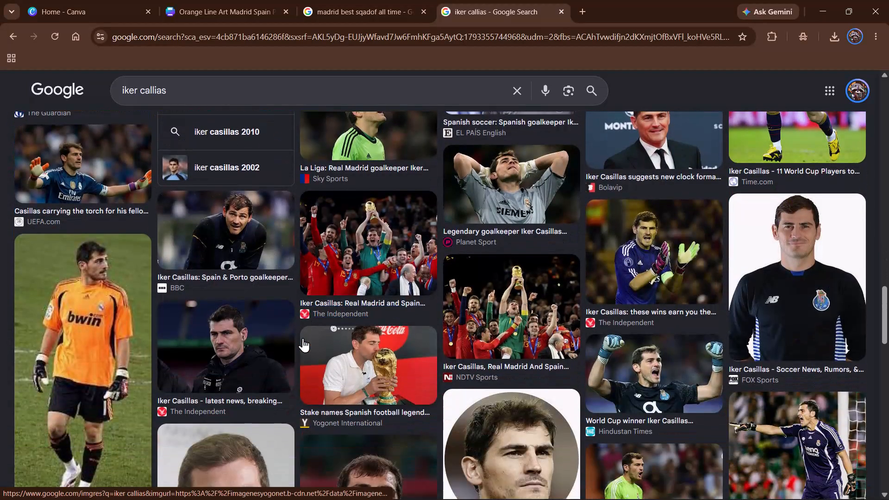
scroll(303, 338, "up", 17)
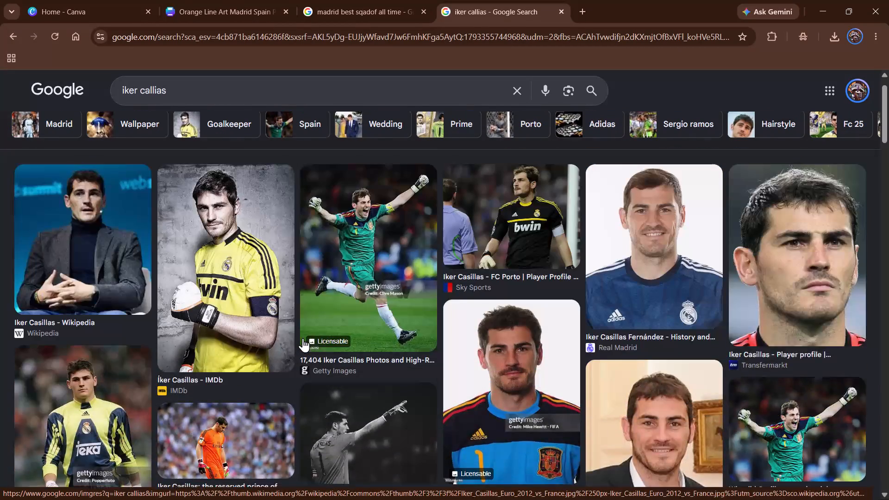
scroll(303, 338, "down", 1)
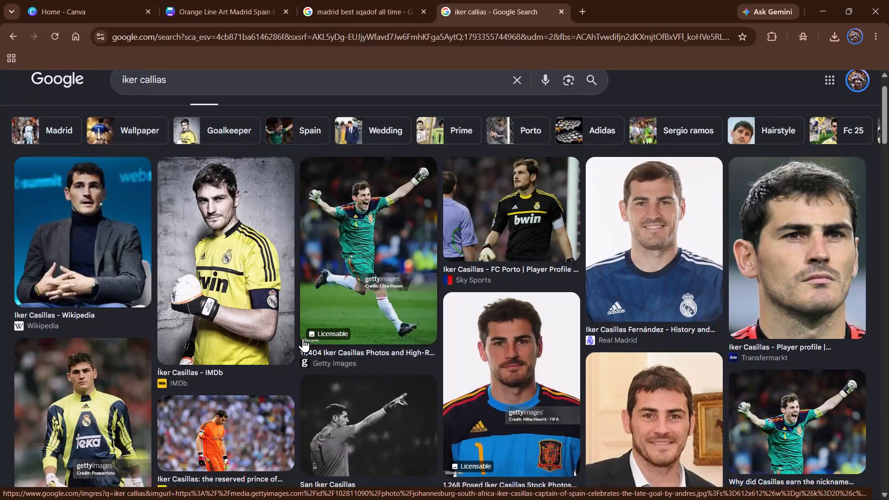
scroll(303, 338, "down", 2)
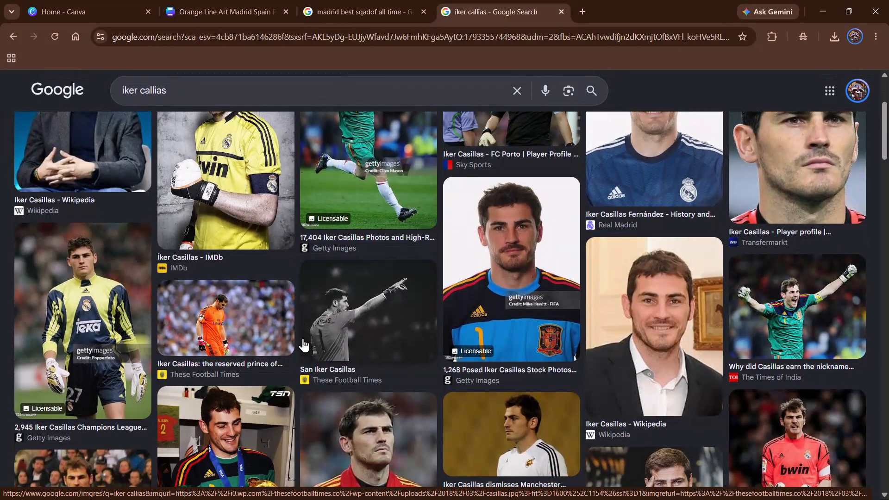
scroll(303, 338, "down", 4)
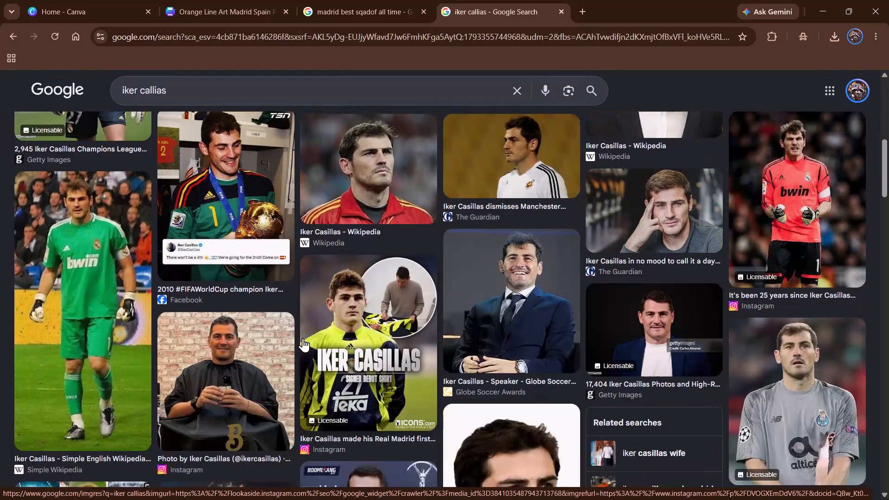
scroll(303, 338, "down", 3)
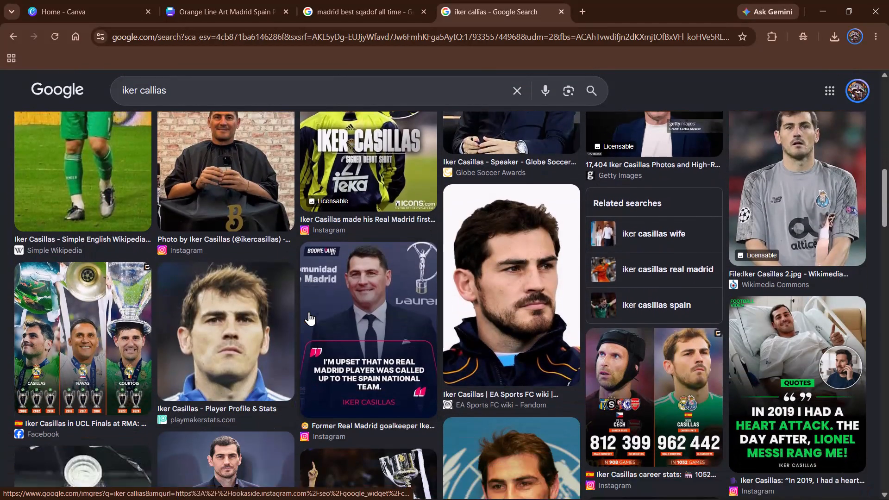
Refine the Google image search to "iker callias best pics".
scroll(309, 312, "down", 3)
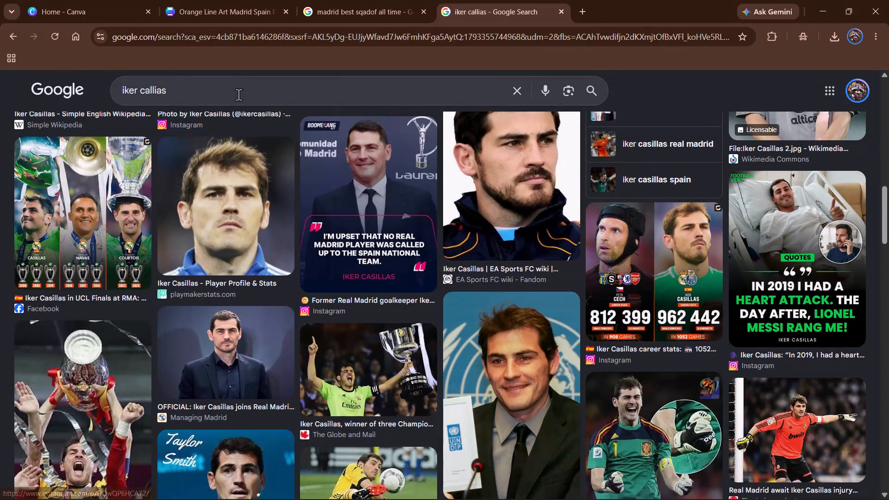
left_click(238, 94)
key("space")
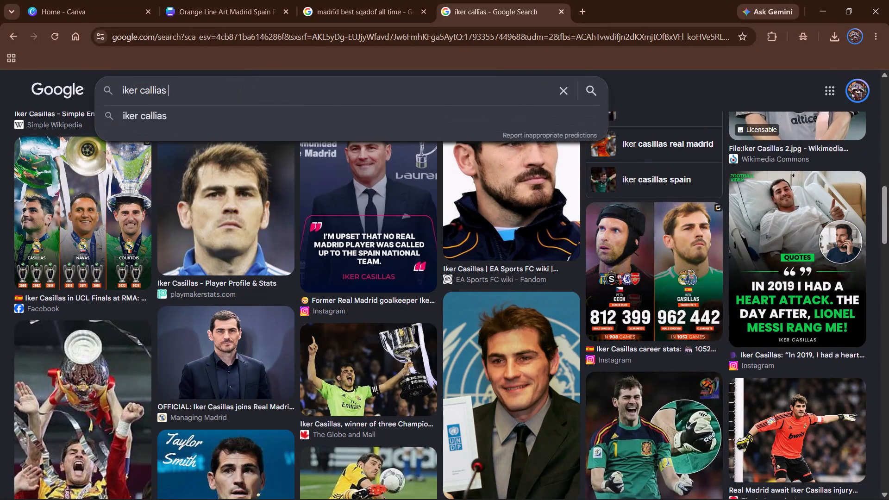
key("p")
key("BackSpace")
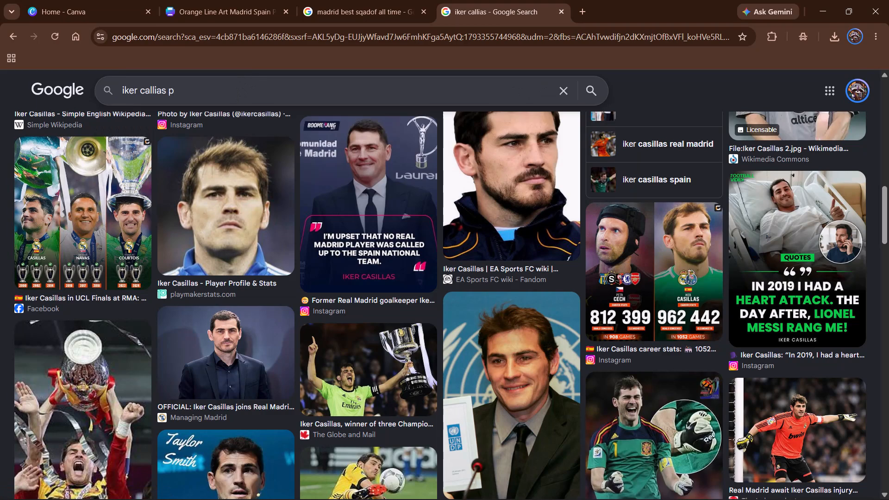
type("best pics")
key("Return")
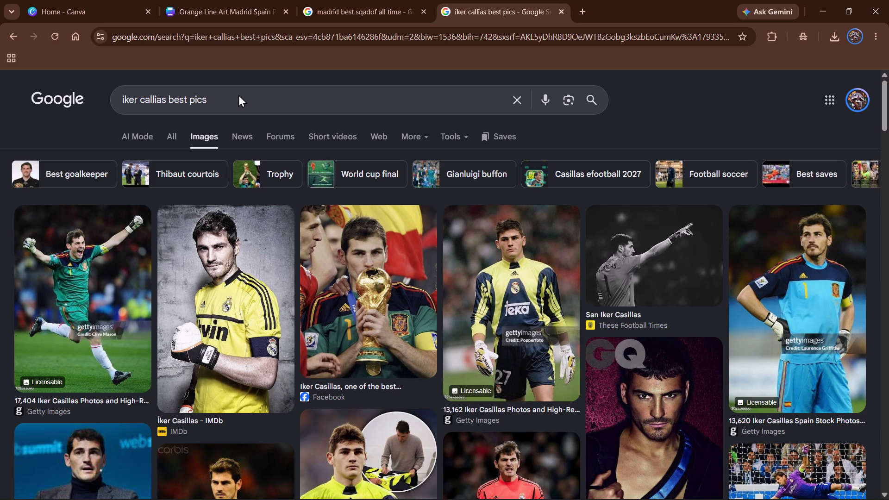
Save the photo of Iker Casillas kissing the World Cup trophy to the Certificates folder as a JPEG.
left_click(323, 249)
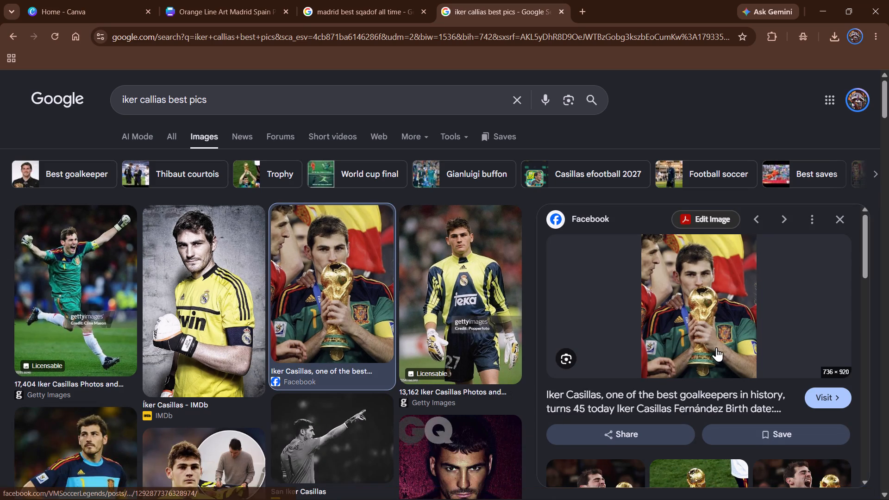
right_click(716, 347)
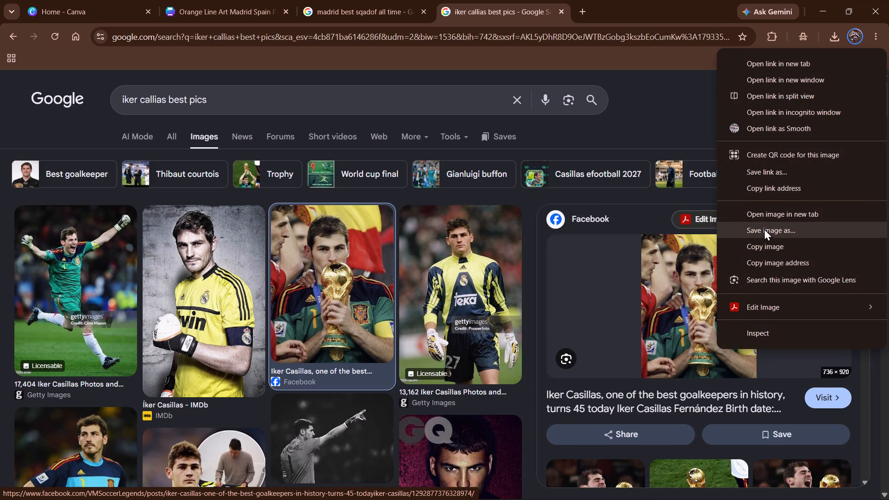
left_click(764, 228)
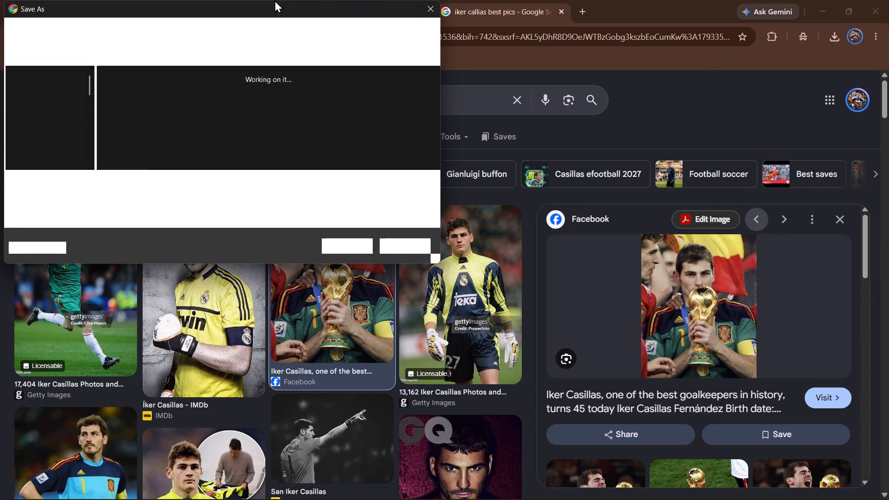
left_click(342, 244)
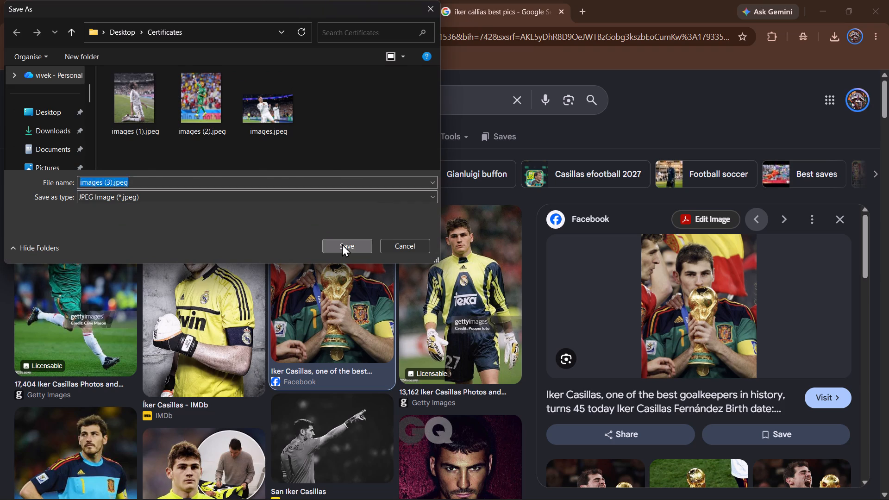
Switch to the Canva Madrid Spain poster and upload the saved Casillas trophy photo from the Certificates folder.
left_click(196, 0)
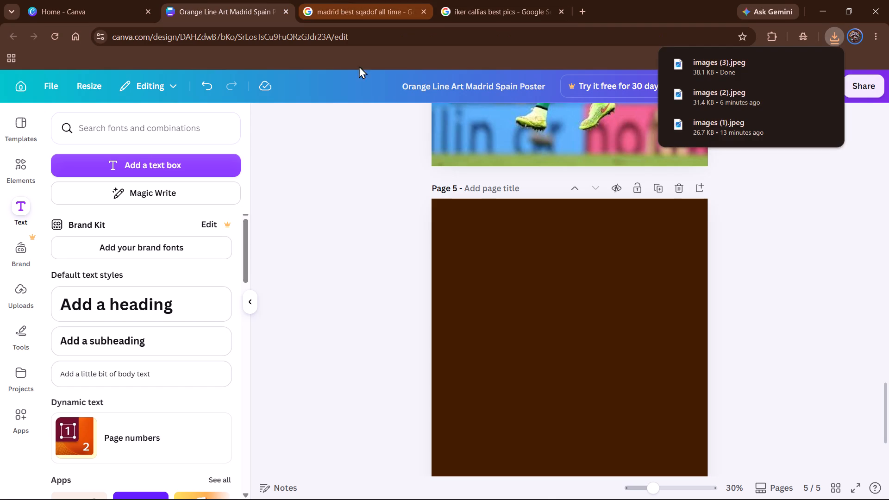
scroll(522, 320, "up", 5)
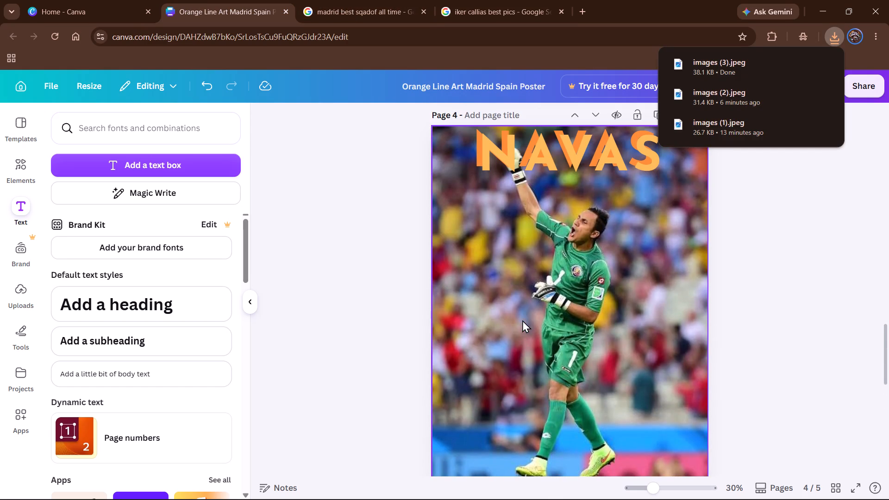
left_click(593, 311)
left_click(587, 154)
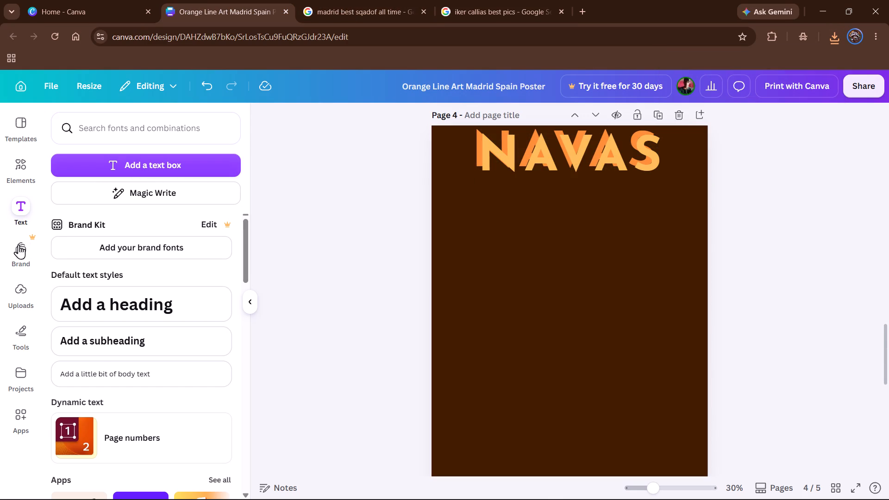
left_click(19, 282)
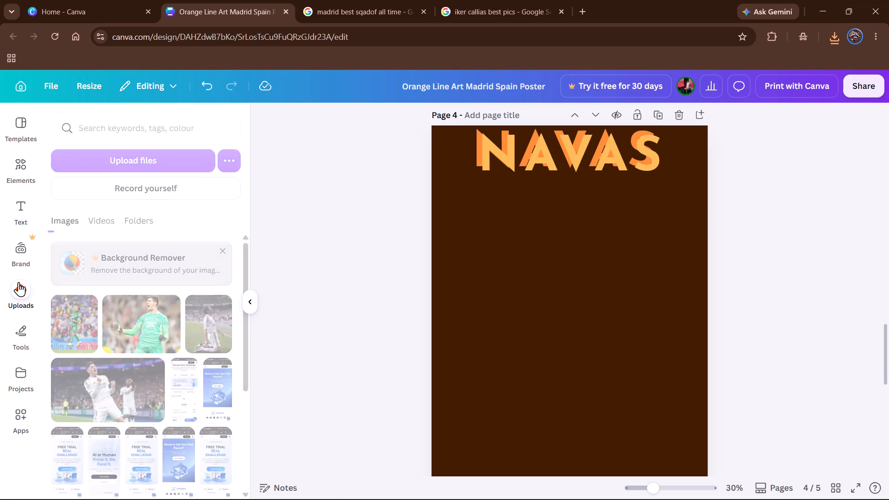
left_click(132, 153)
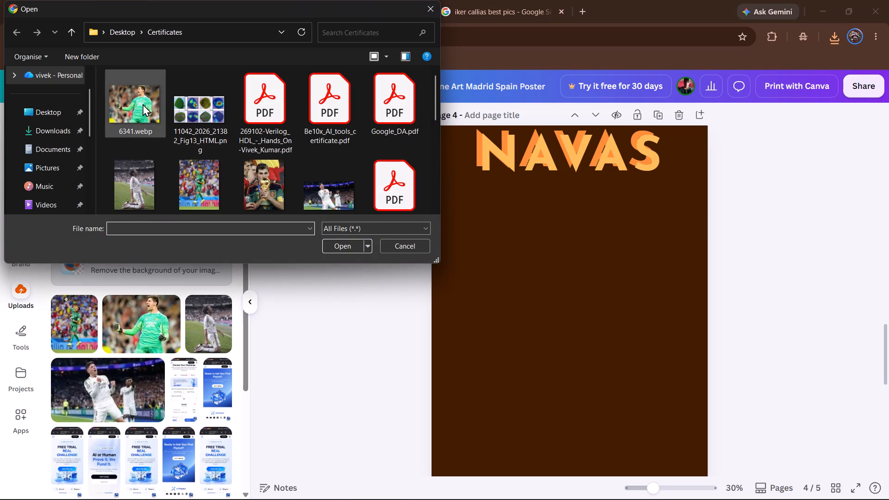
Upload the photo of Casillas holding the World Cup trophy to Canva and add it to page 4.
left_click(249, 196)
key("Return")
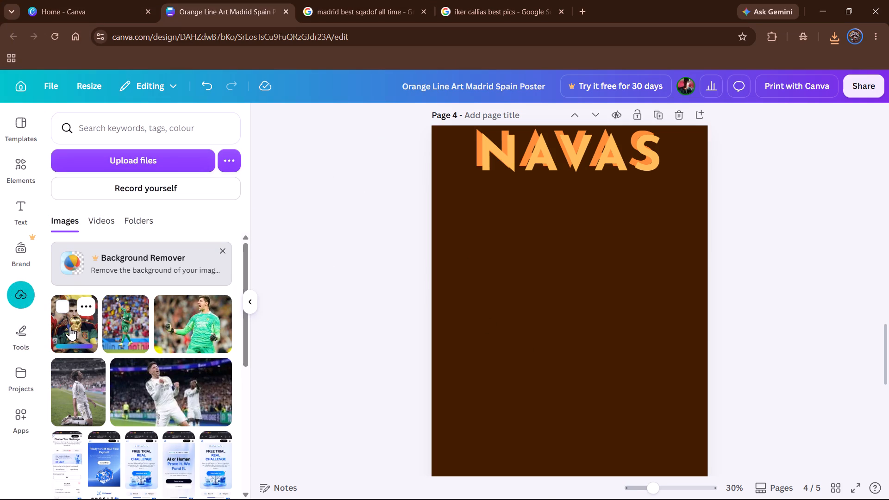
left_click(70, 326)
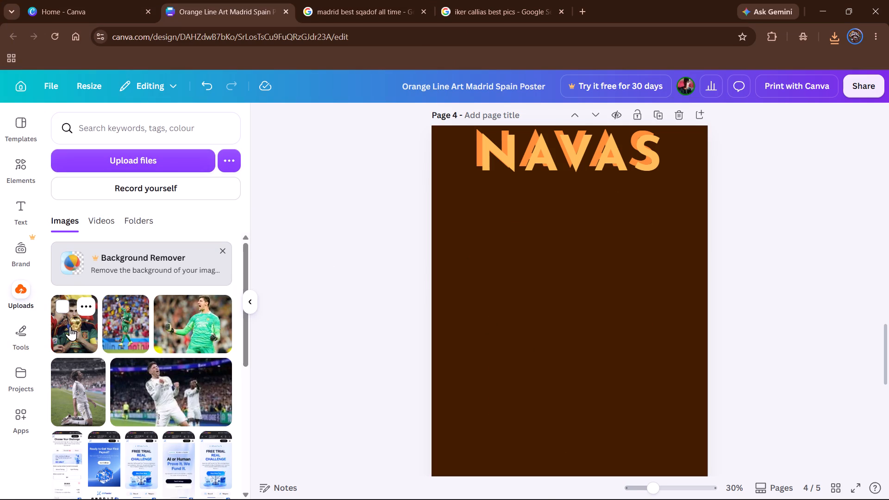
Replace the text of the front NAVAS title layer on page 4 with "Ca".
left_click(603, 168)
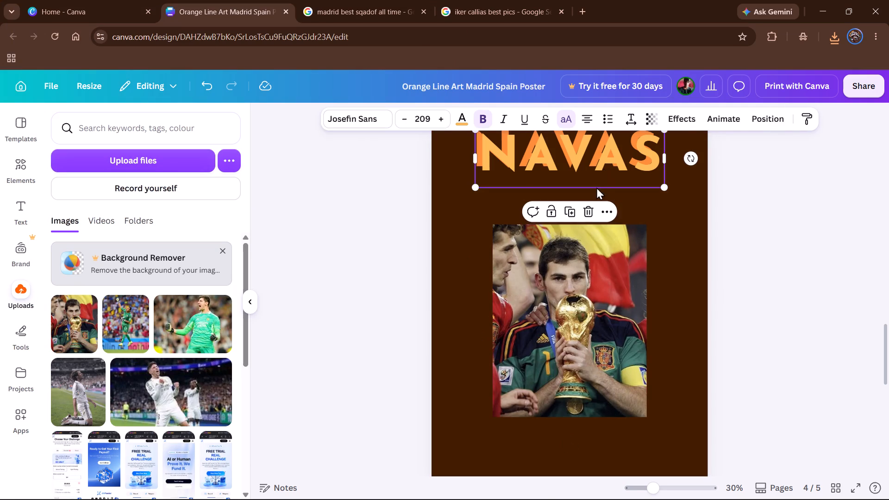
left_click(639, 147)
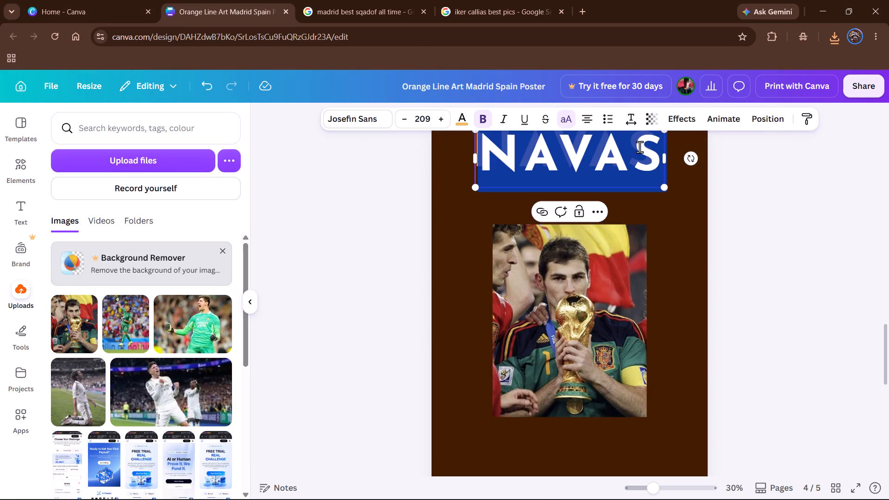
key("BackSpace")
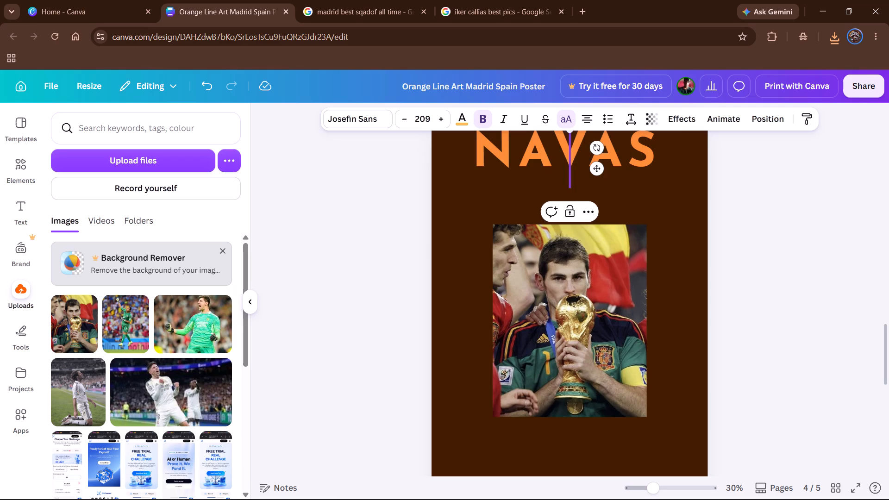
type("Ca")
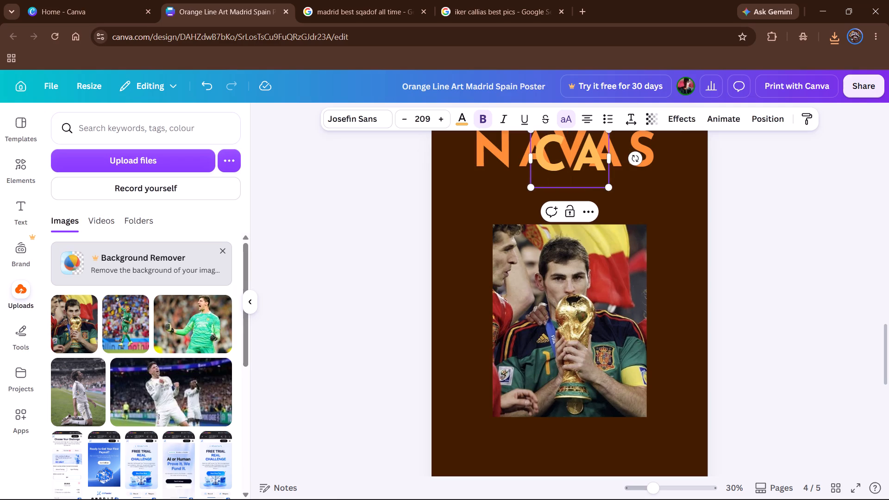
Show all web results for the Casillas query and copy the AI overview's opening text through the name Iker Casillas.
left_click(476, 0)
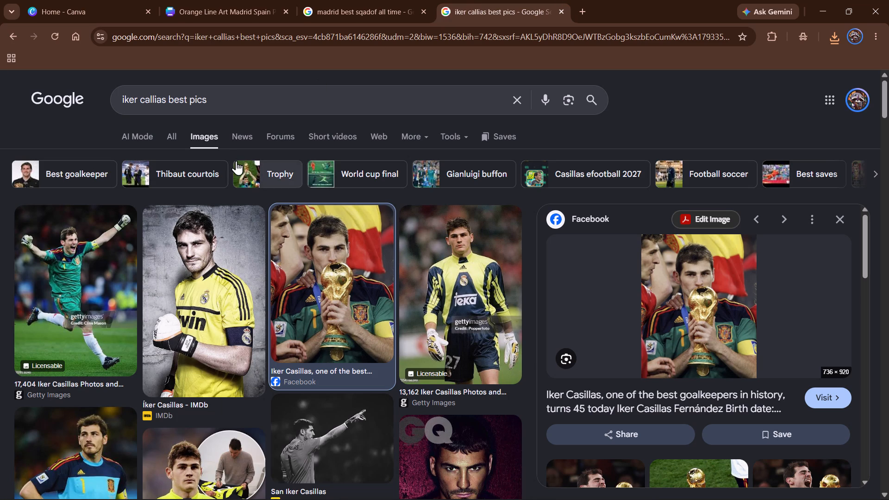
scroll(206, 287, "up", 4)
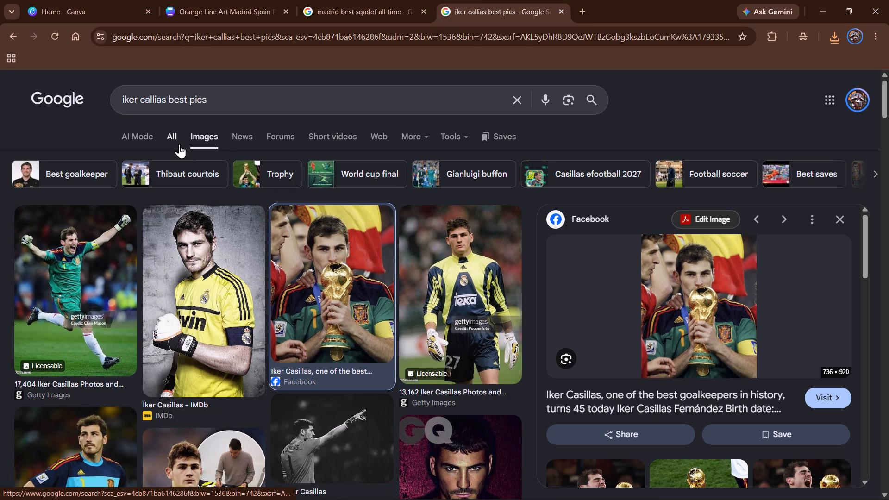
left_click(175, 137)
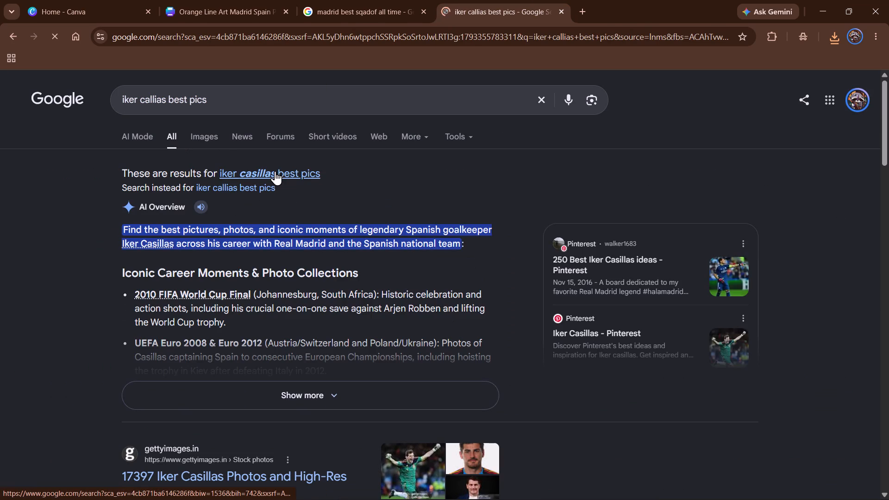
left_click_drag(323, 183, 244, 175)
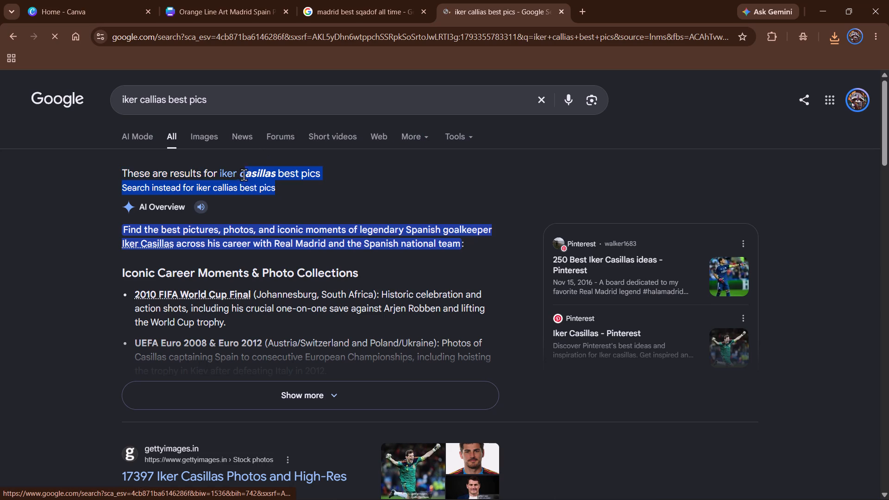
left_click_drag(244, 175, 295, 190)
left_click(295, 190)
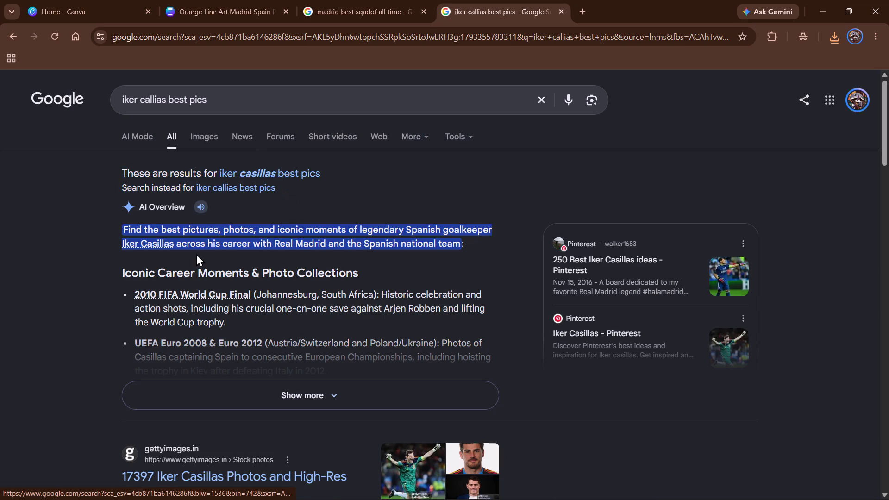
left_click_drag(175, 243, 146, 237)
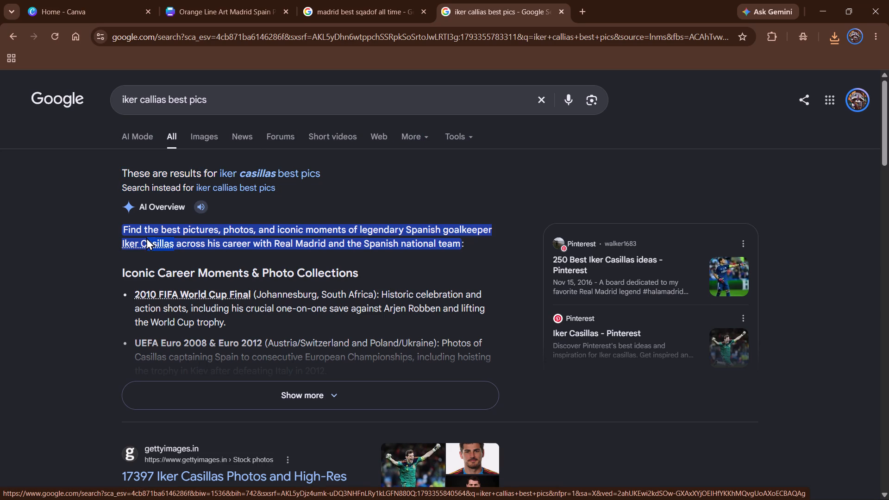
left_click_drag(146, 237, 226, 299)
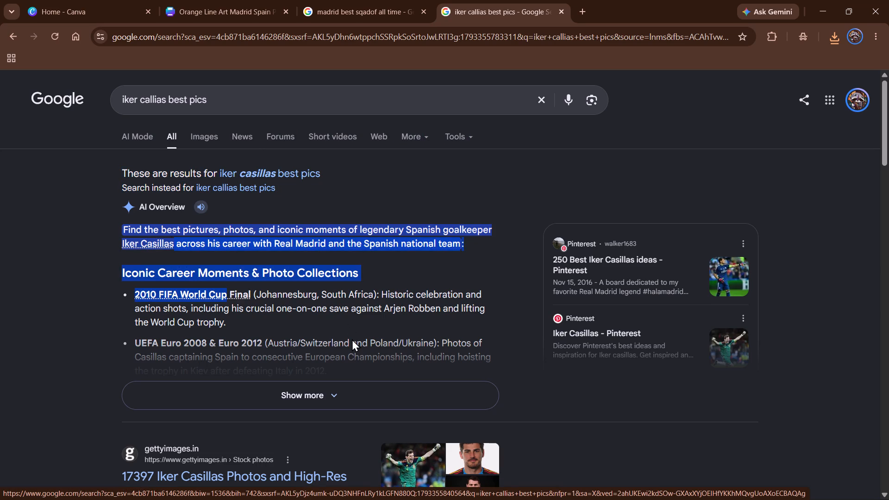
left_click(352, 339)
scroll(352, 339, "down", 2)
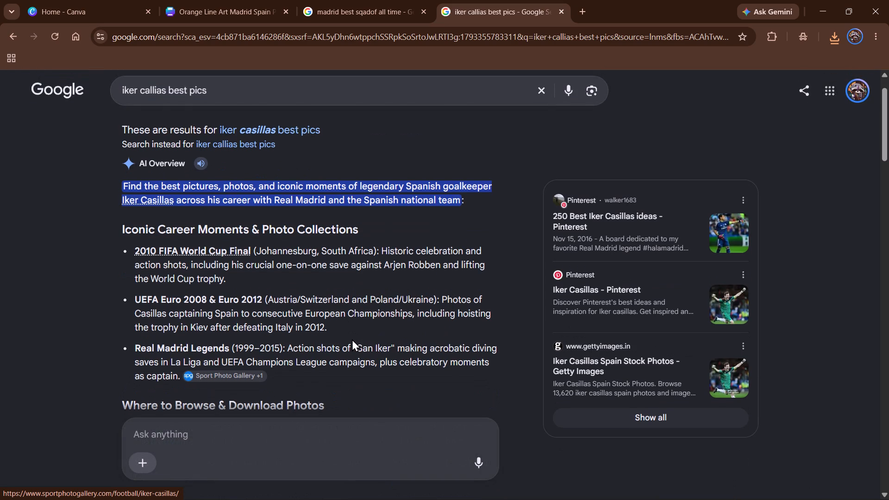
scroll(352, 339, "up", 2)
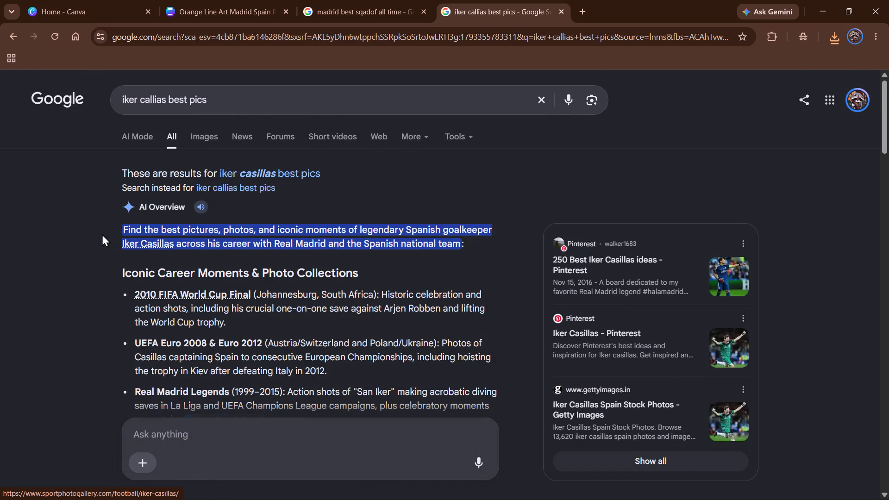
left_click_drag(102, 235, 177, 246)
key("ctrl+c")
Return to the Canva poster and paste the copied text after "CA" in the page 4 title.
left_click(307, 0)
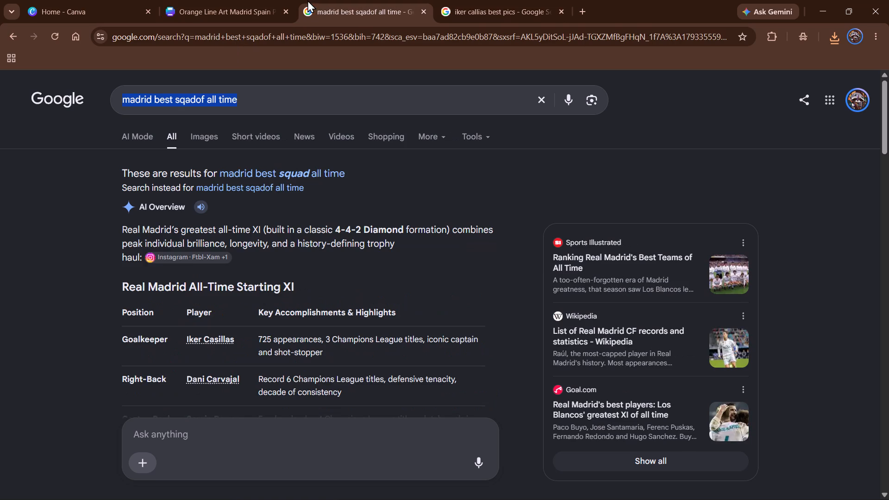
left_click(258, 0)
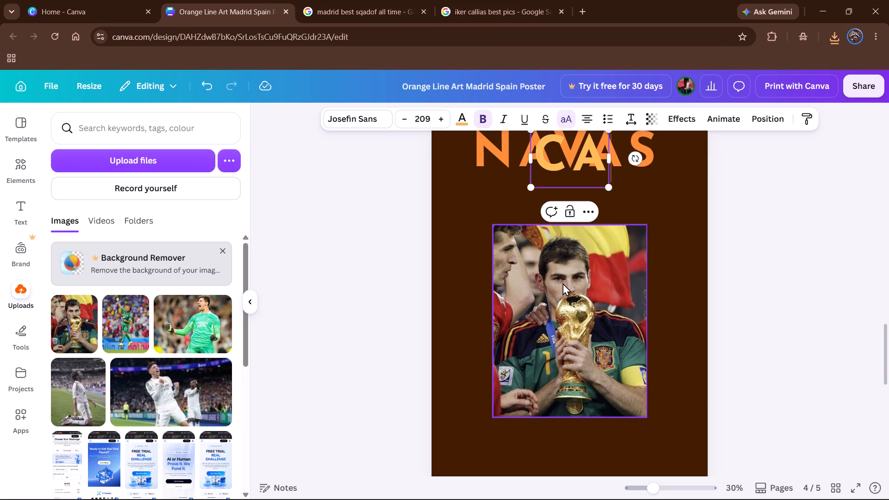
key("ctrl+v")
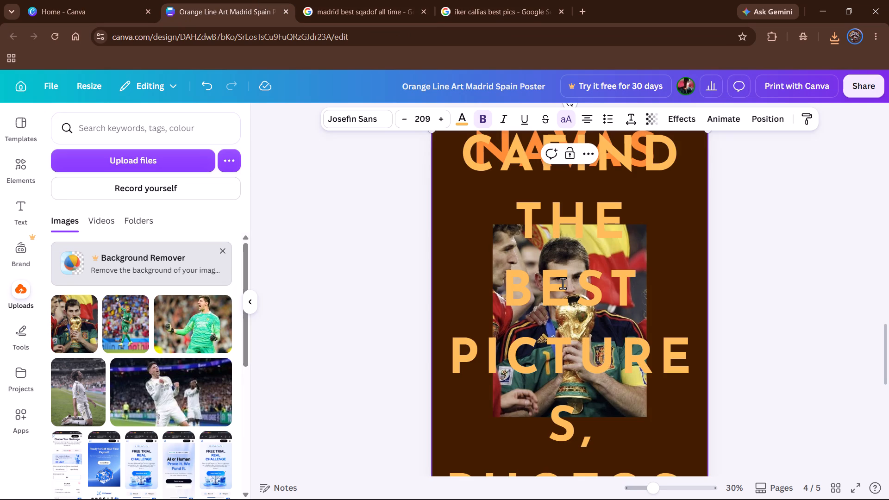
key("ctrl+a")
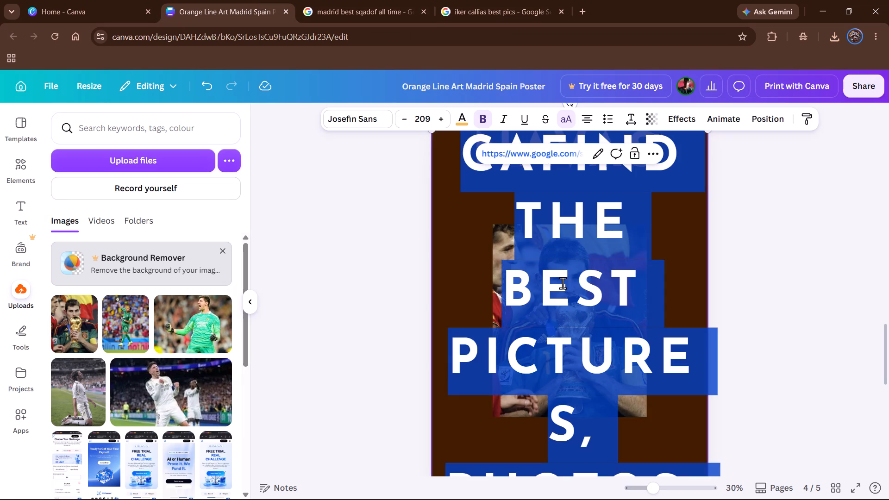
key("BackSpace")
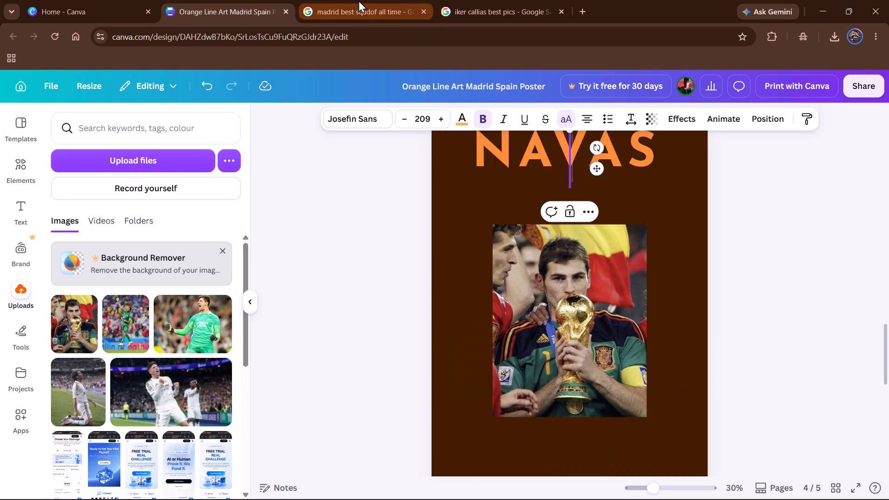
left_click(447, 19)
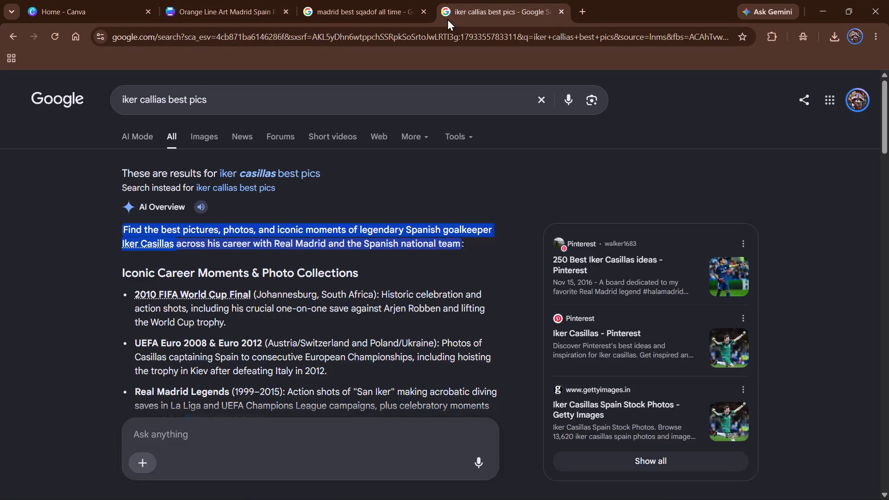
left_click(358, 0)
left_click(233, 0)
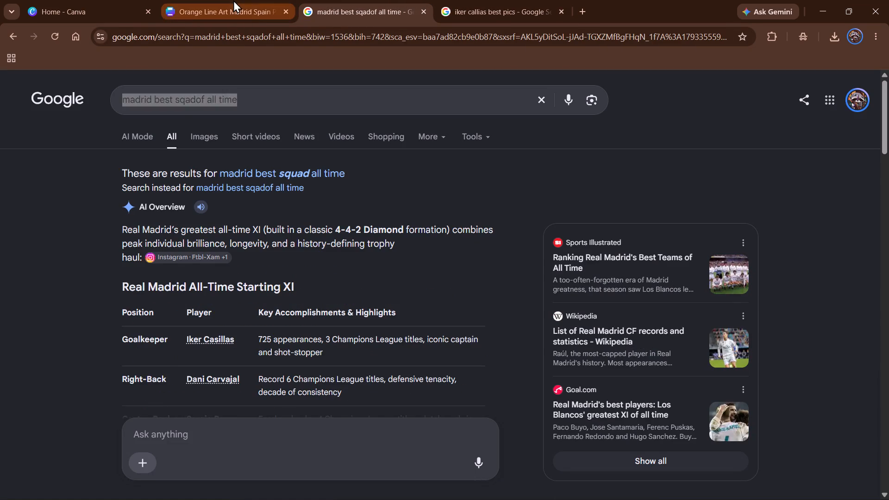
type("Iker")
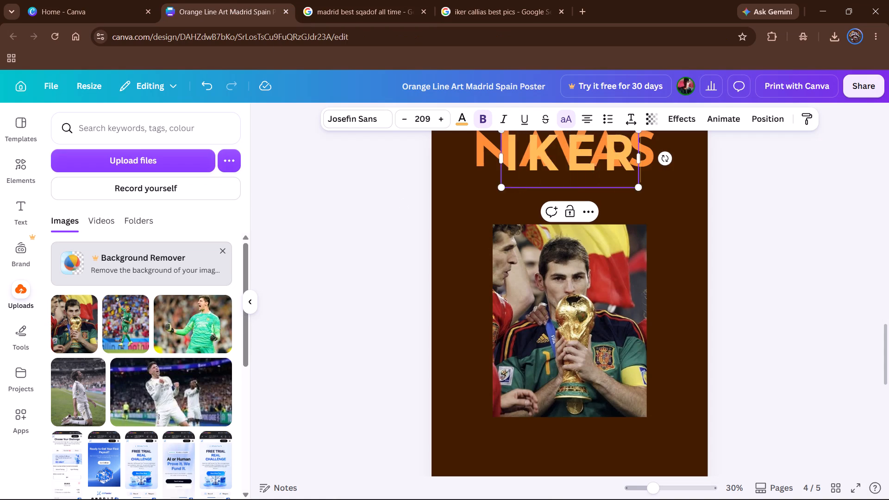
key("space")
type("Ca")
type("lli")
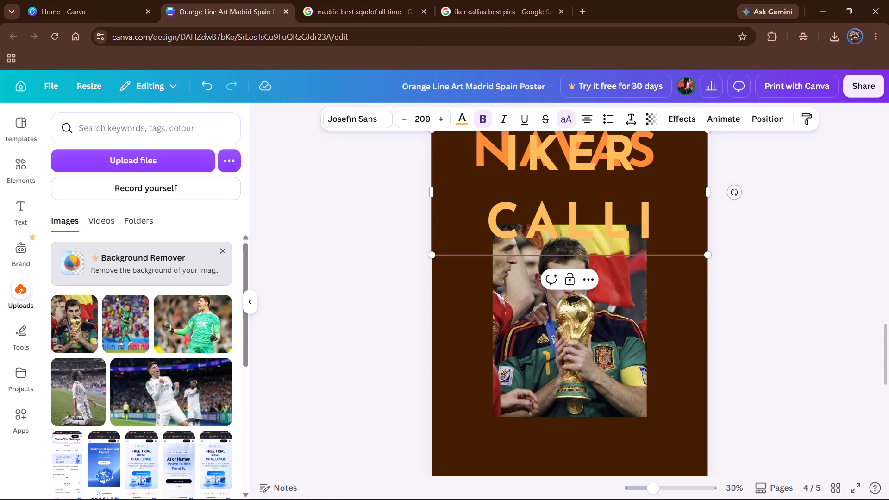
Check the name's spelling in the Google results and complete the page 4 title as "Iker Casillias".
left_click(482, 0)
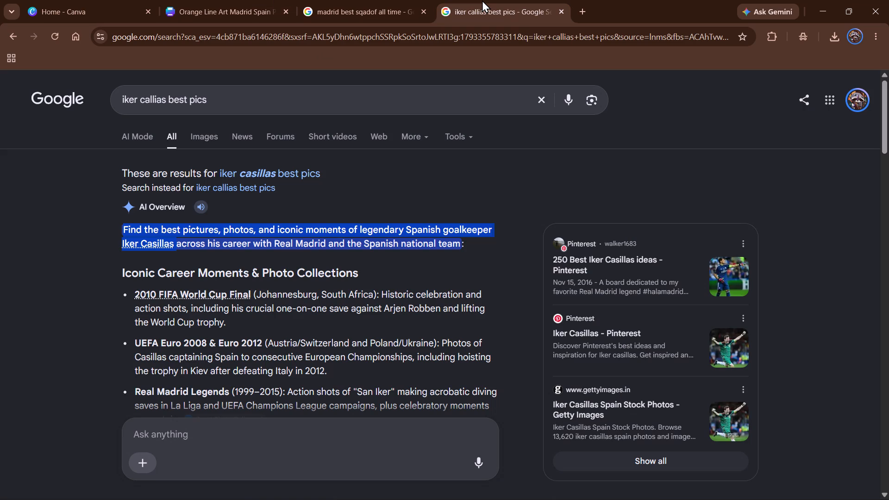
left_click(385, 0)
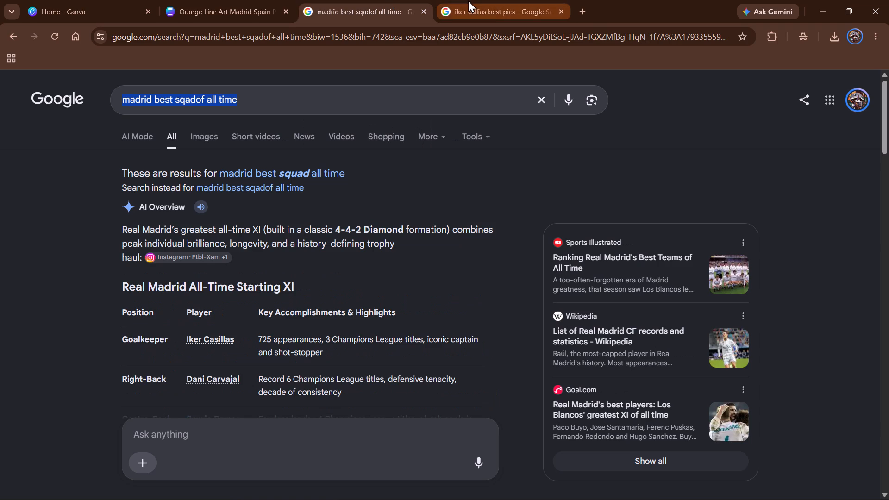
left_click(468, 0)
left_click(266, 0)
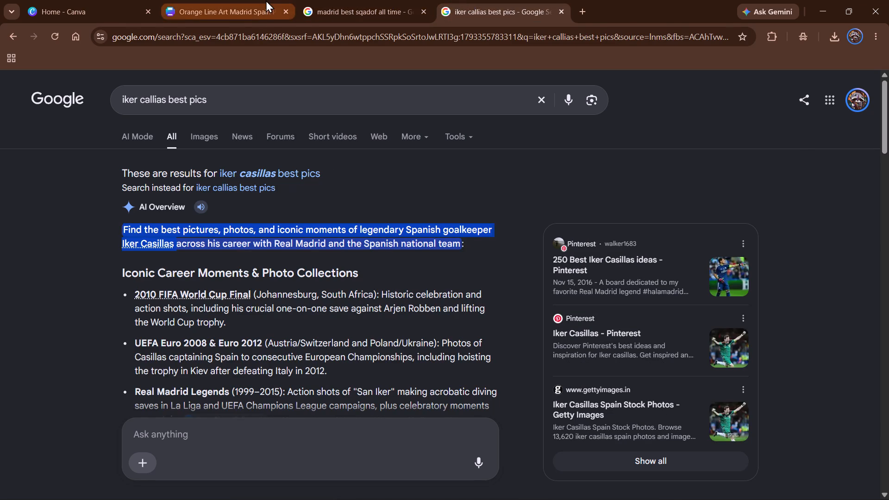
left_click(570, 224)
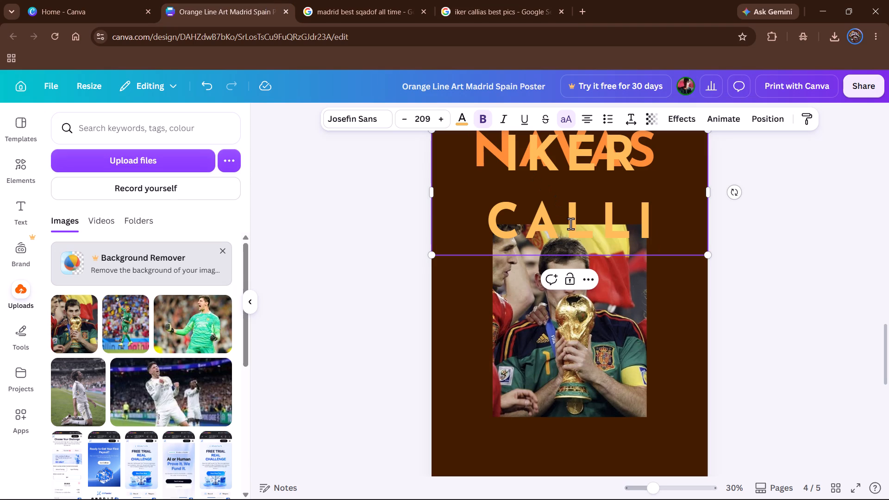
type("si")
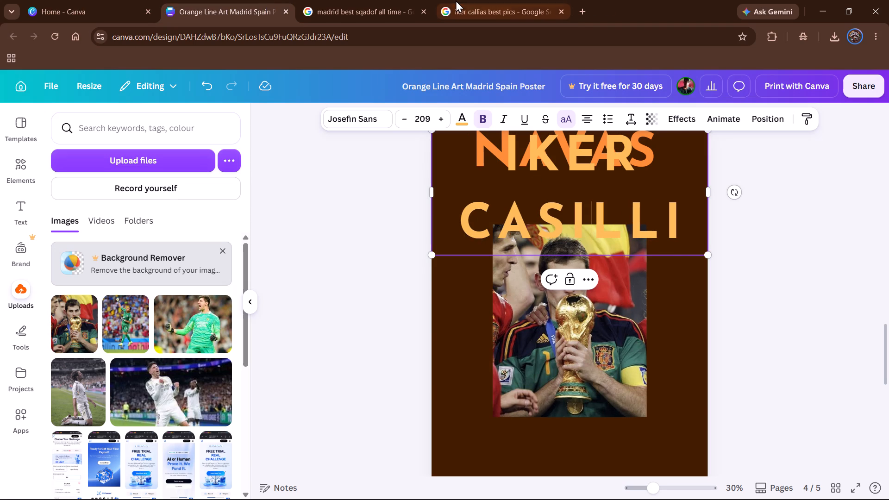
left_click(455, 0)
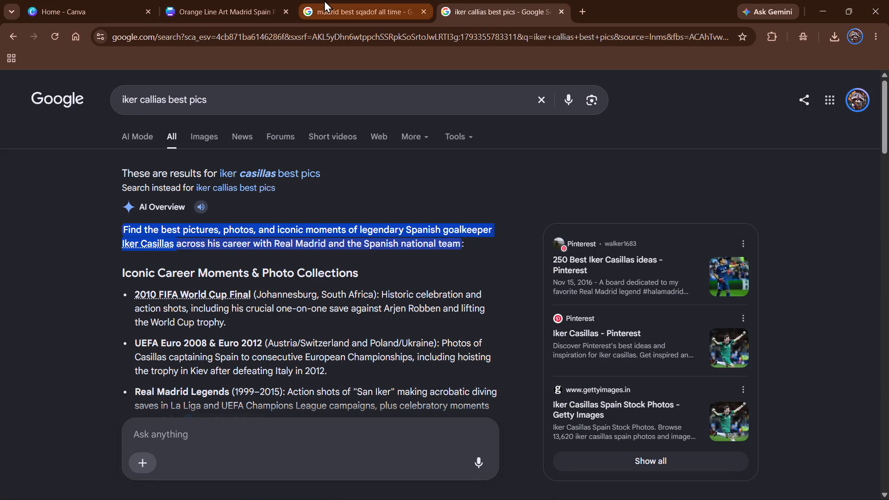
left_click(238, 0)
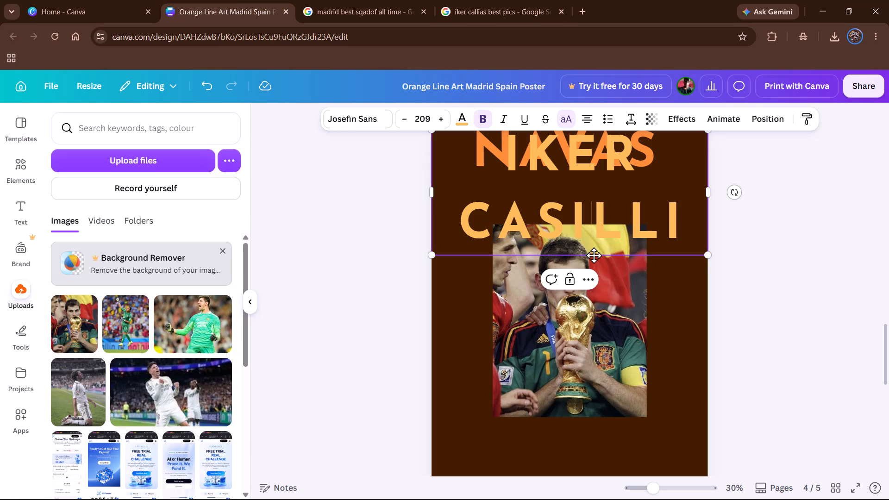
key("Right")
key("Right")
key("Right")
type("as")
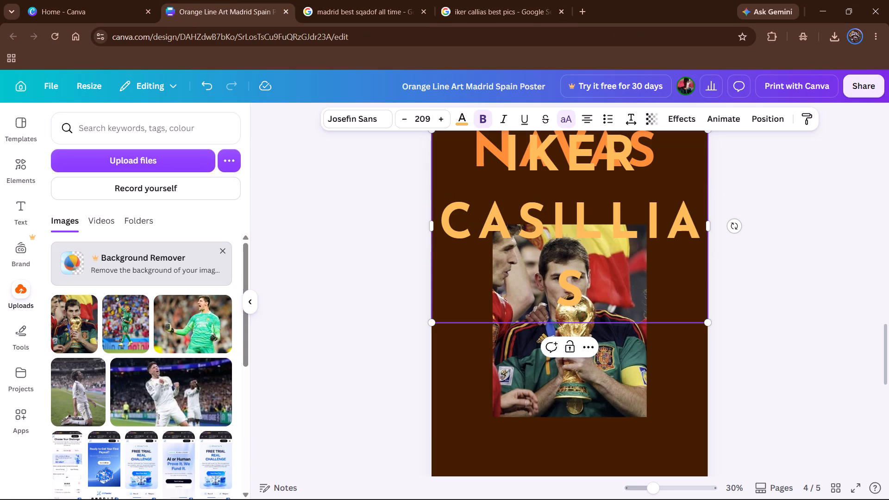
Set the Iker Casillias title's font size to 90.
left_click(431, 116)
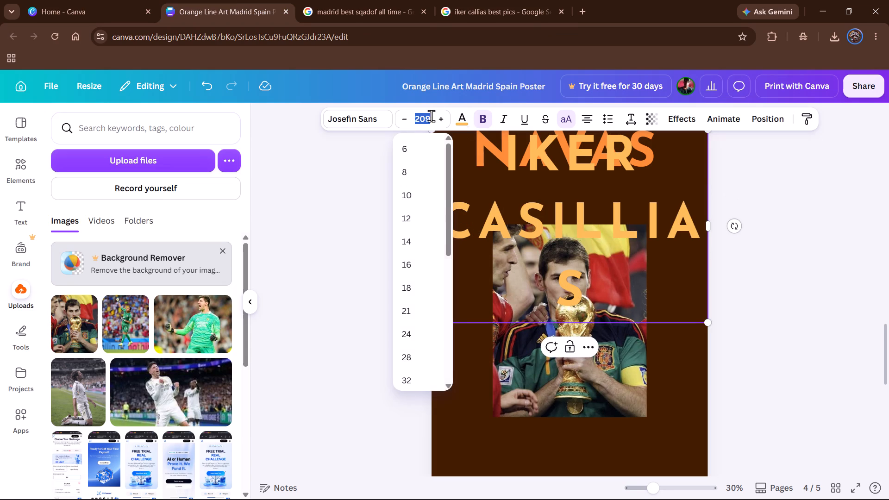
key("BackSpace")
type("90")
key("Return")
Delete the leftover orange NAVAS title layer from page 4.
scroll(557, 239, "up", 1)
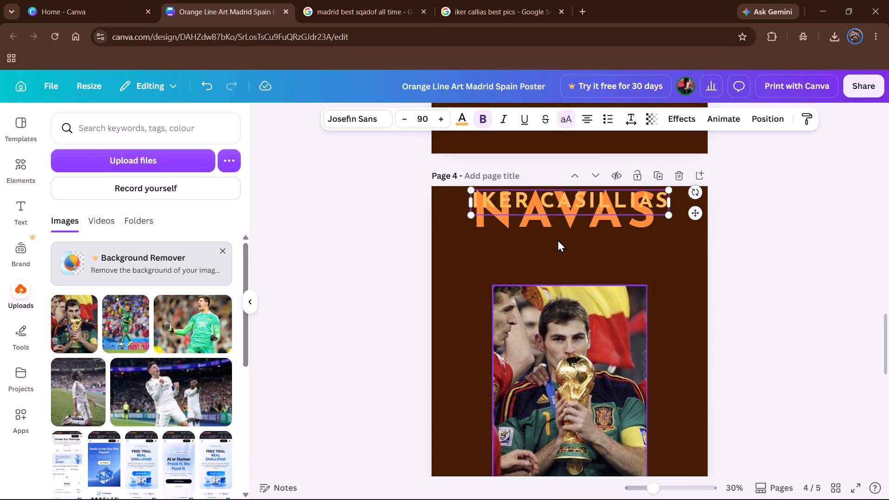
left_click(629, 229)
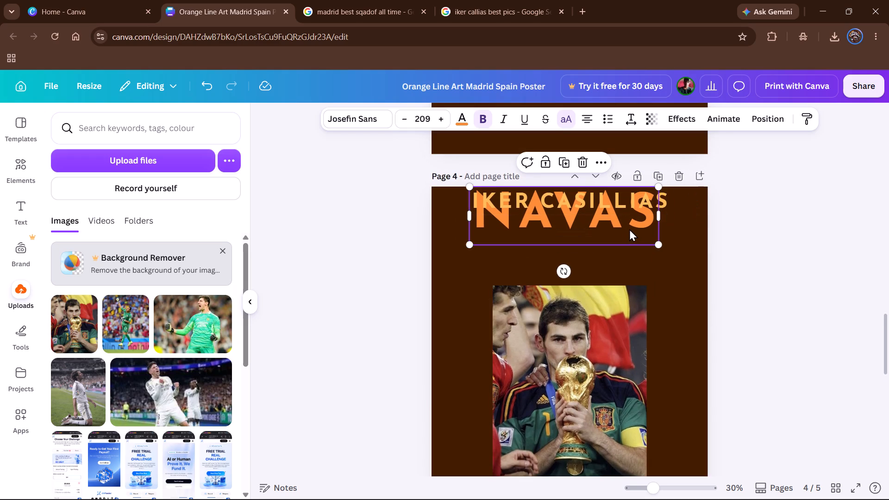
left_click(582, 159)
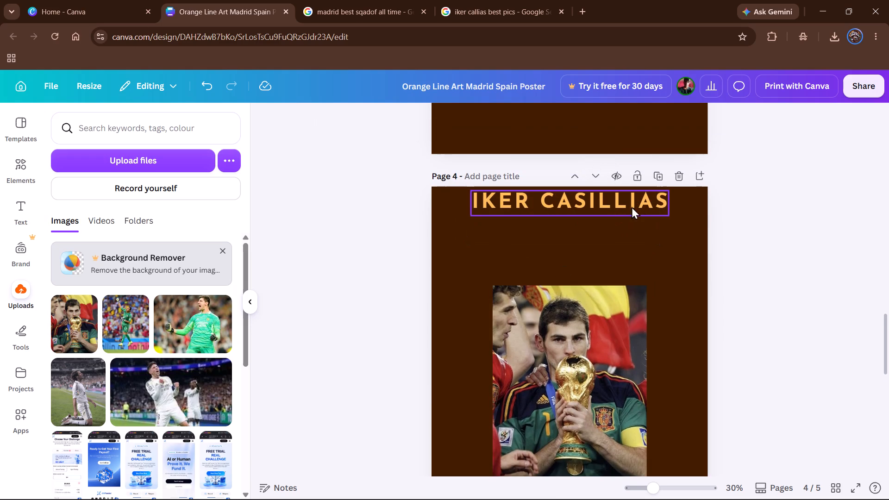
Split the page 4 title into two lines, IKER above CASILLIAS, and enlarge it to about font size 125.
left_click(645, 202)
left_click_drag(672, 215, 679, 231)
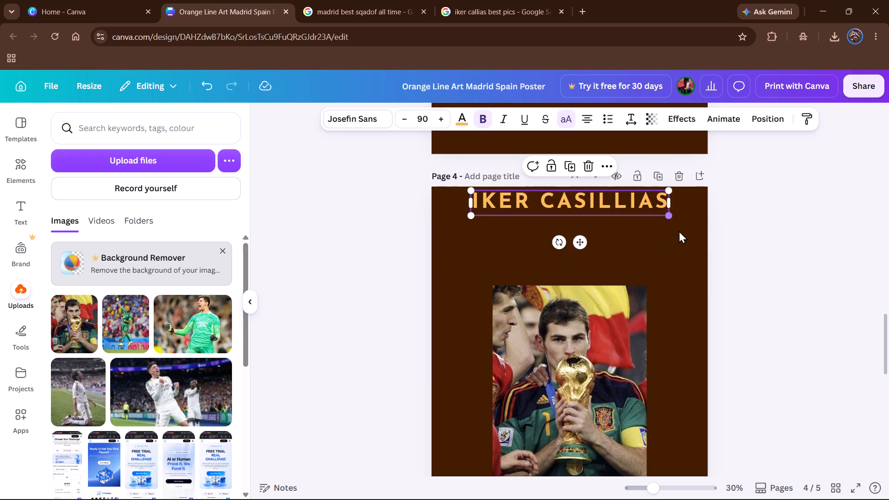
left_click_drag(679, 231, 700, 278)
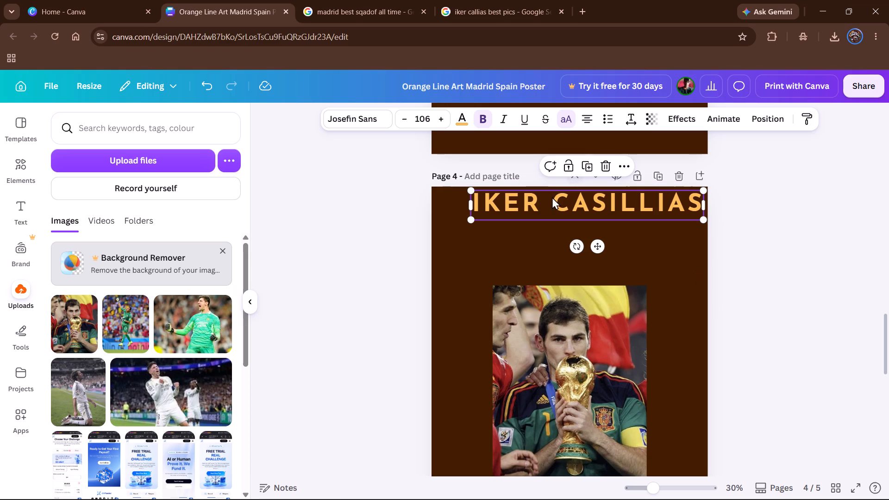
left_click(548, 202)
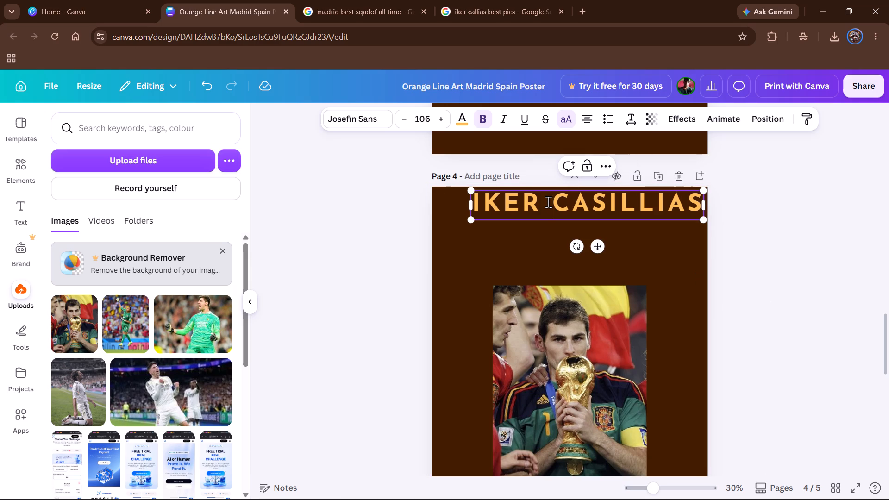
key("Return")
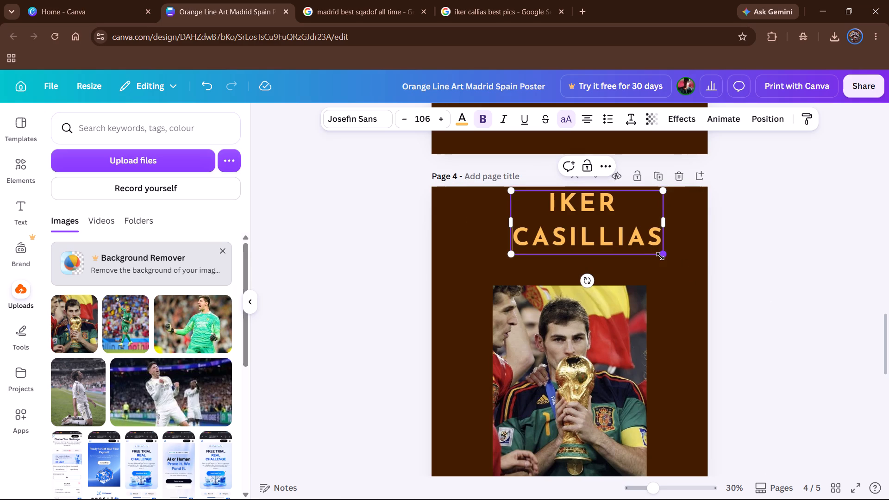
left_click_drag(660, 256, 679, 287)
Move the two-line title so it sits horizontally centred at the top of page 4, above the photo.
left_click_drag(627, 229, 598, 229)
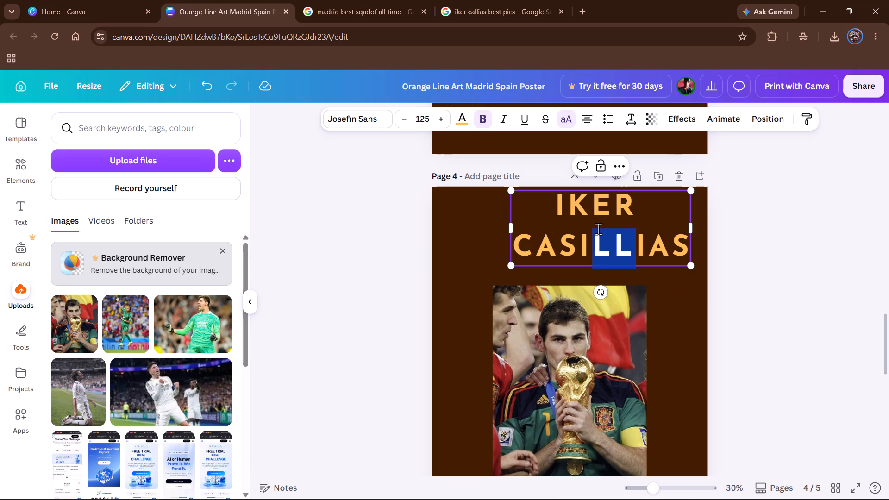
left_click_drag(598, 229, 596, 229)
left_click(486, 252)
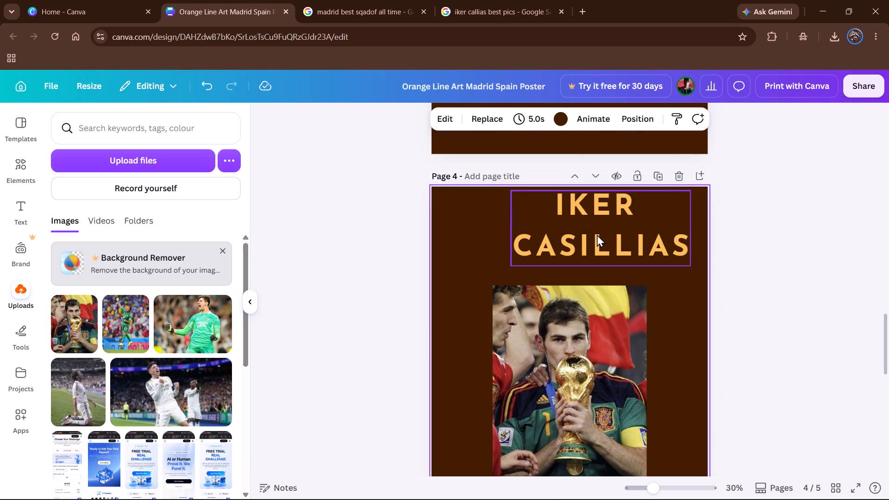
left_click(597, 234)
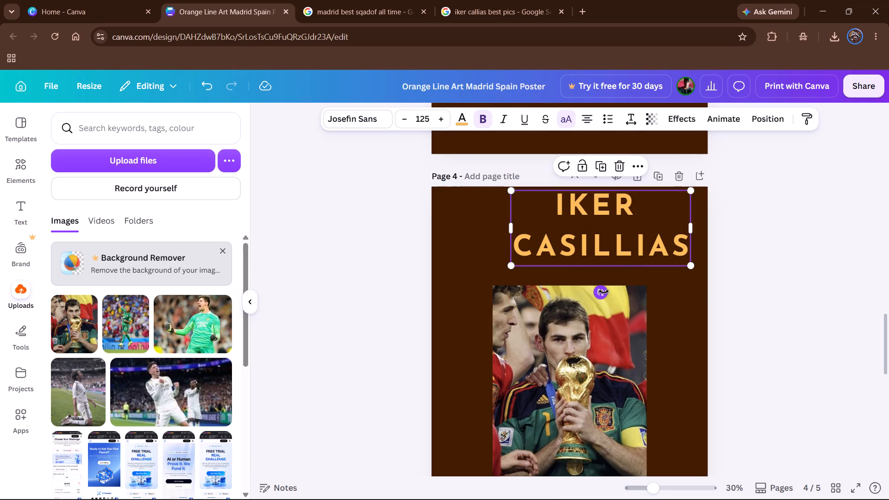
left_click_drag(657, 221, 616, 230)
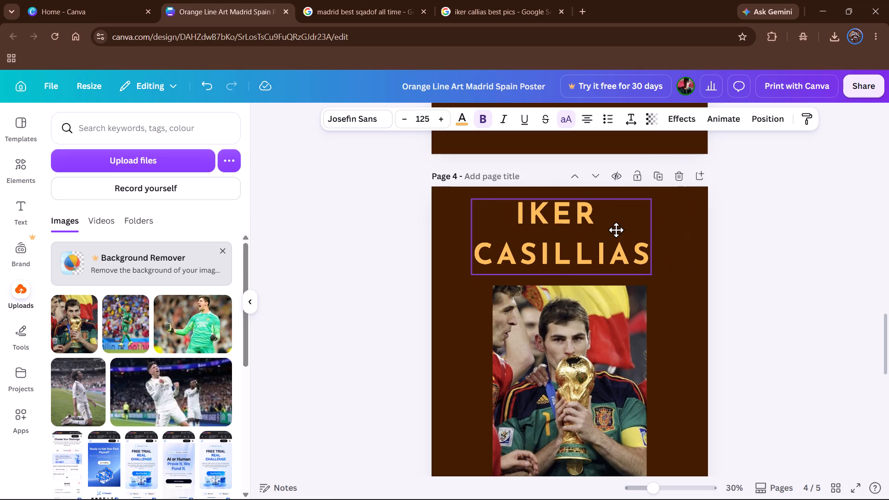
left_click_drag(616, 230, 623, 227)
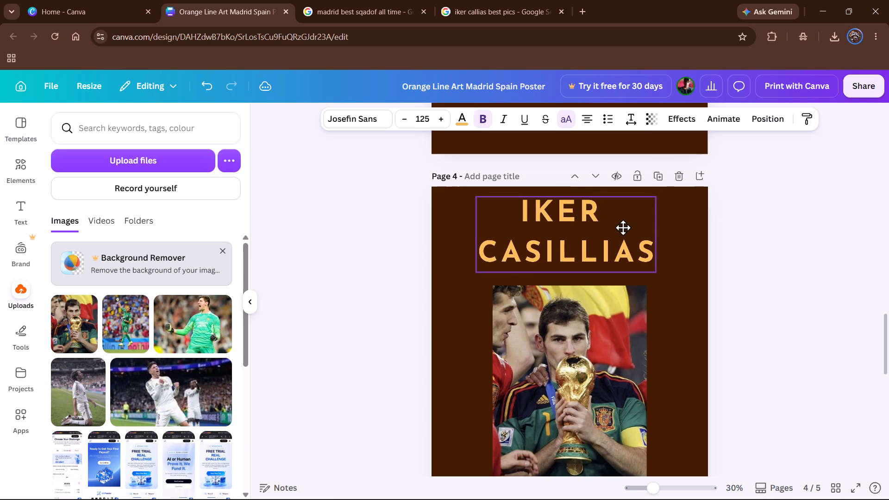
left_click_drag(623, 227, 626, 223)
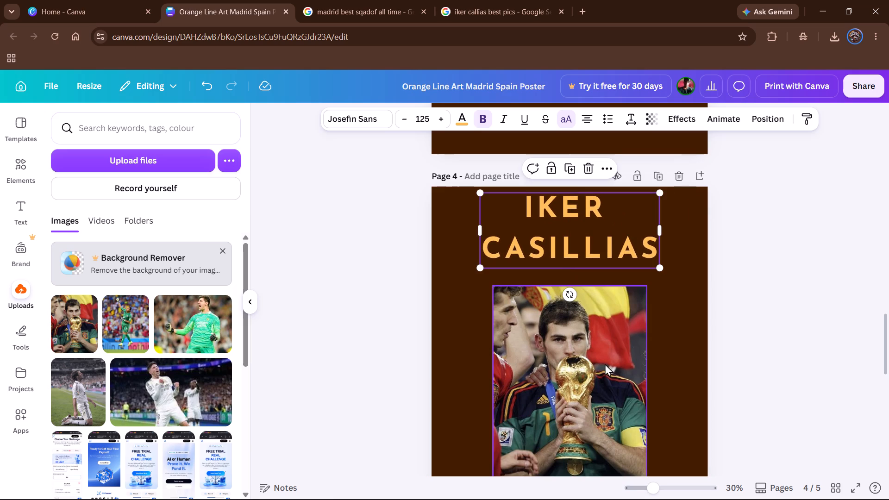
Enlarge and reposition the Casillas trophy photo so it spans the full width of page 4 and reaches past its bottom edge.
scroll(605, 363, "down", 2)
left_click(557, 224)
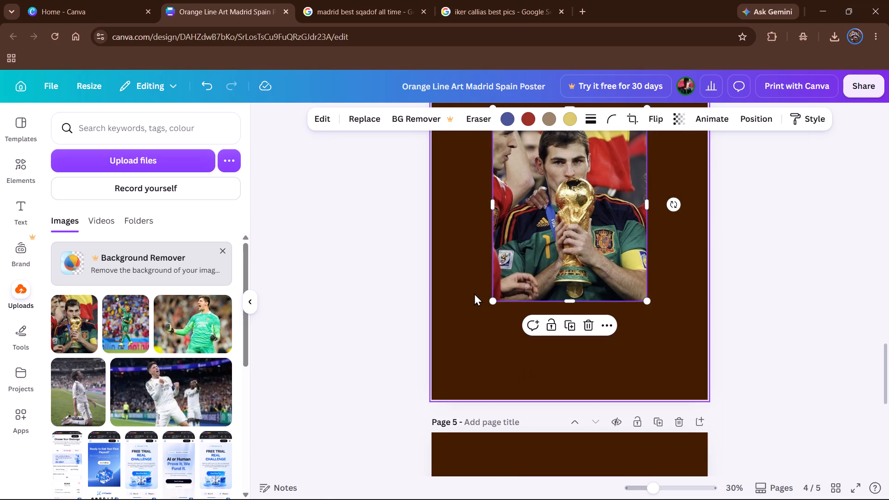
left_click_drag(491, 301, 444, 383)
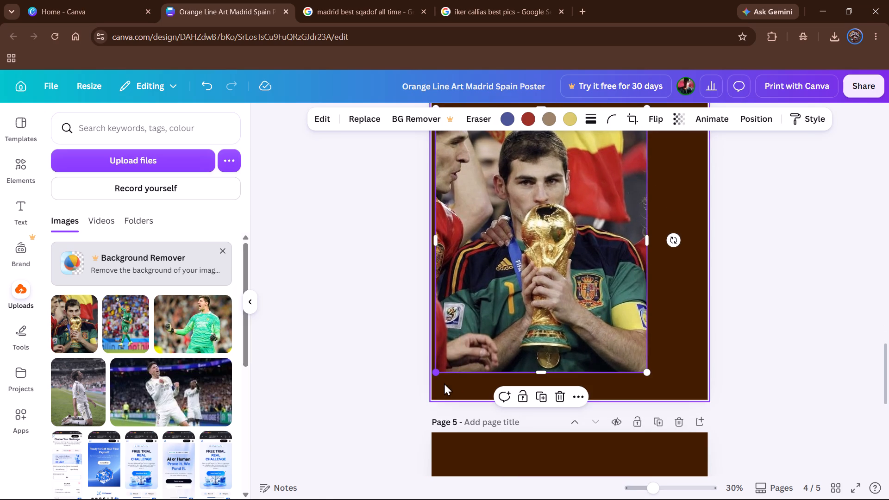
left_click_drag(648, 375, 724, 396)
left_click_drag(645, 355, 662, 350)
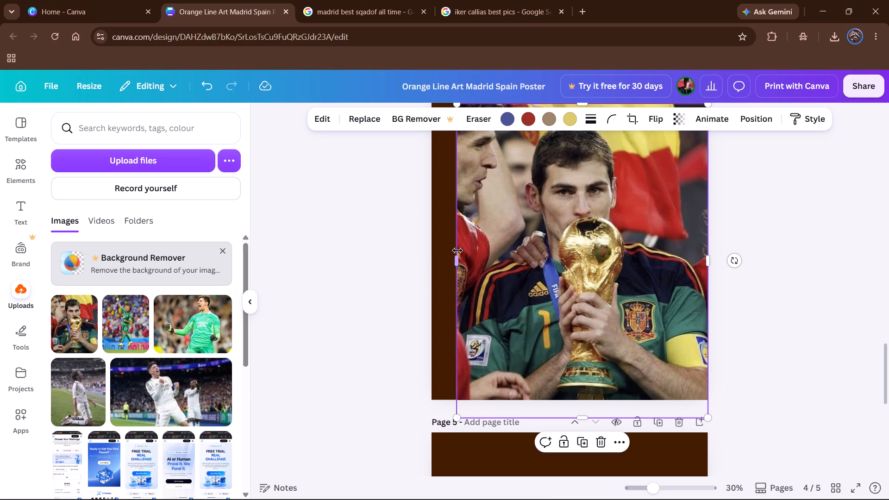
left_click_drag(457, 254, 425, 253)
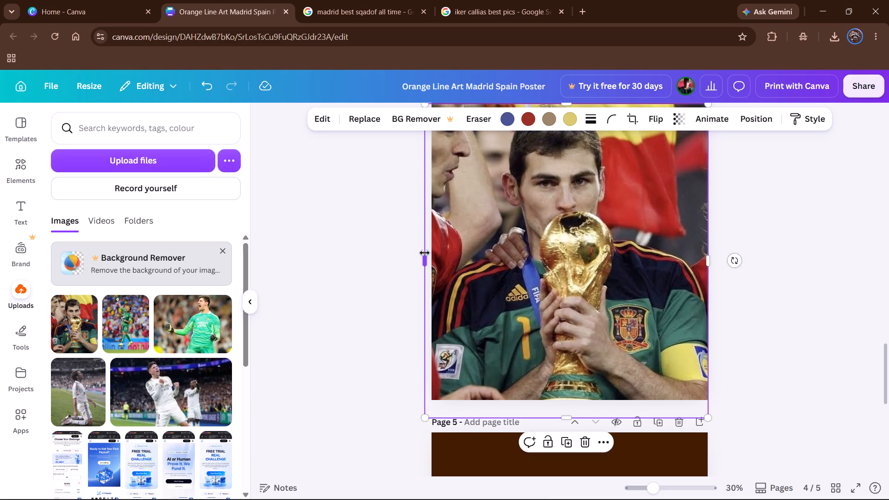
Extend the Casillas photo's upper edge to the top of page 4, making it about 43 wide by 62.1 high.
scroll(549, 247, "up", 6)
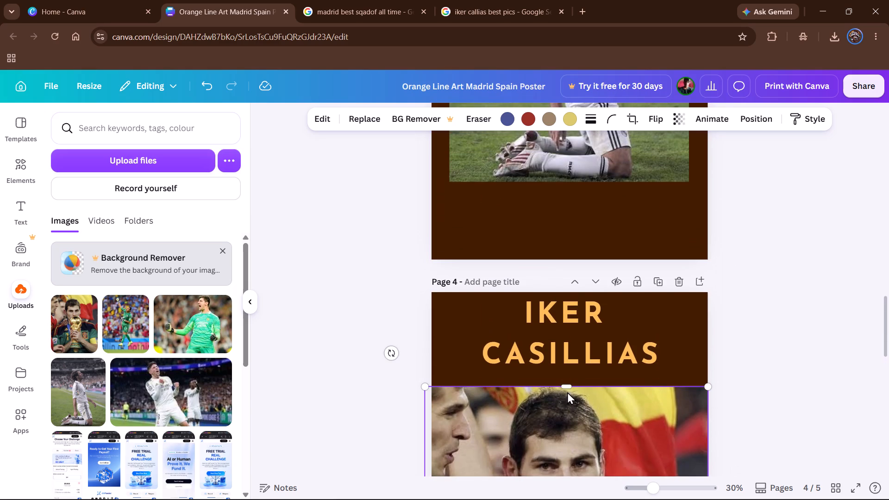
left_click_drag(566, 385, 566, 291)
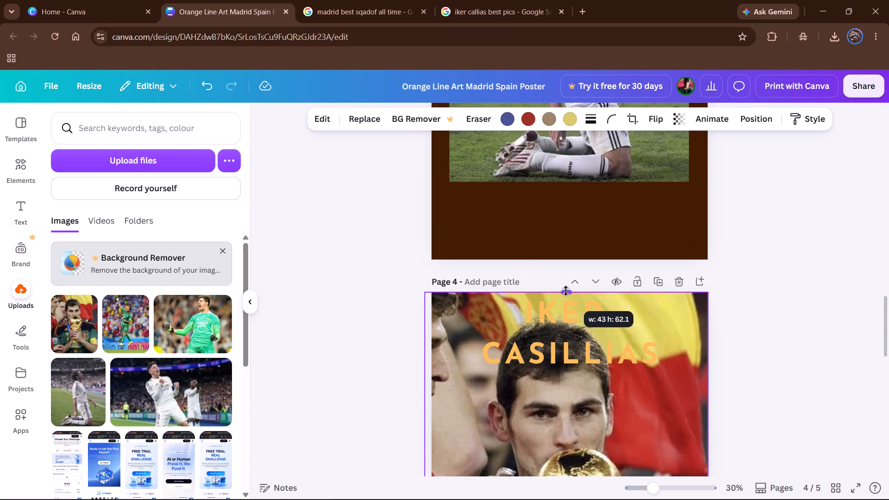
Recolour the IKER CASILLIAS title on page 4 with the dark red from the Casillas photo's colours.
scroll(566, 291, "down", 4)
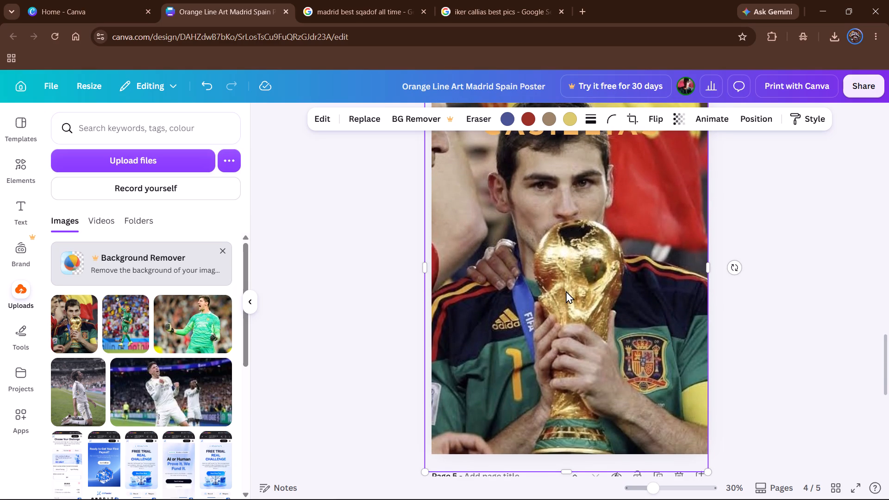
scroll(573, 303, "up", 2)
left_click(570, 198)
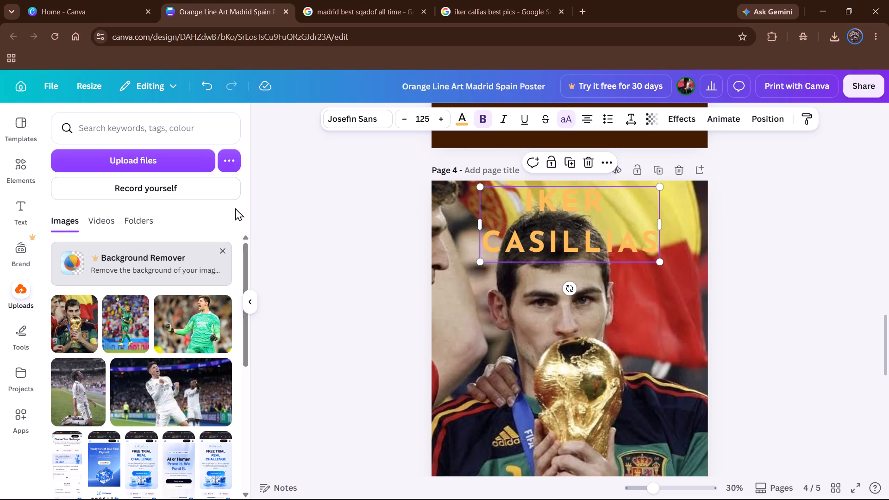
left_click(468, 110)
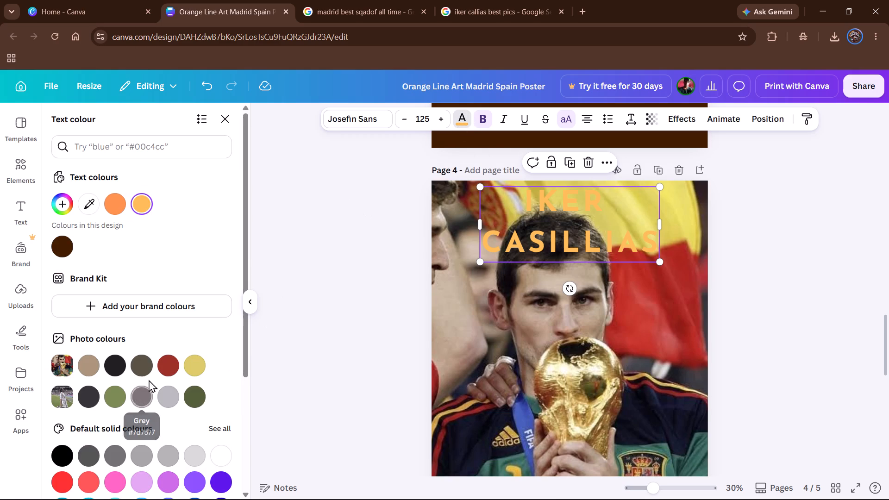
left_click(168, 366)
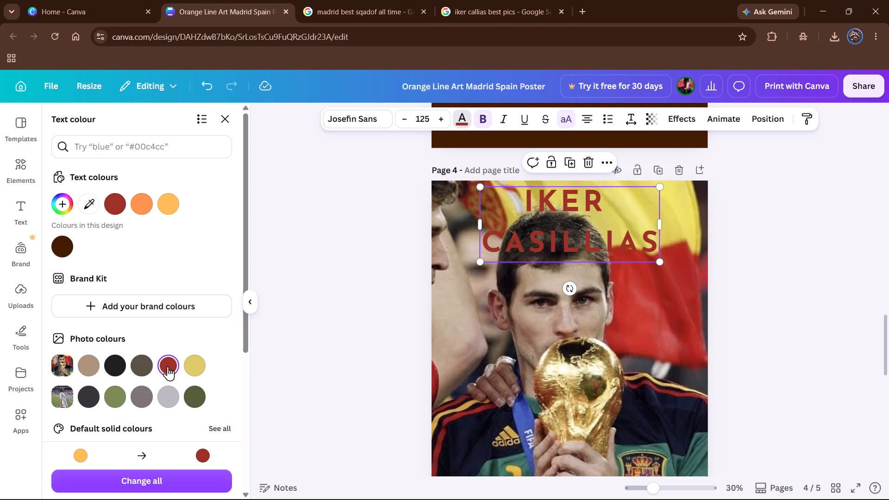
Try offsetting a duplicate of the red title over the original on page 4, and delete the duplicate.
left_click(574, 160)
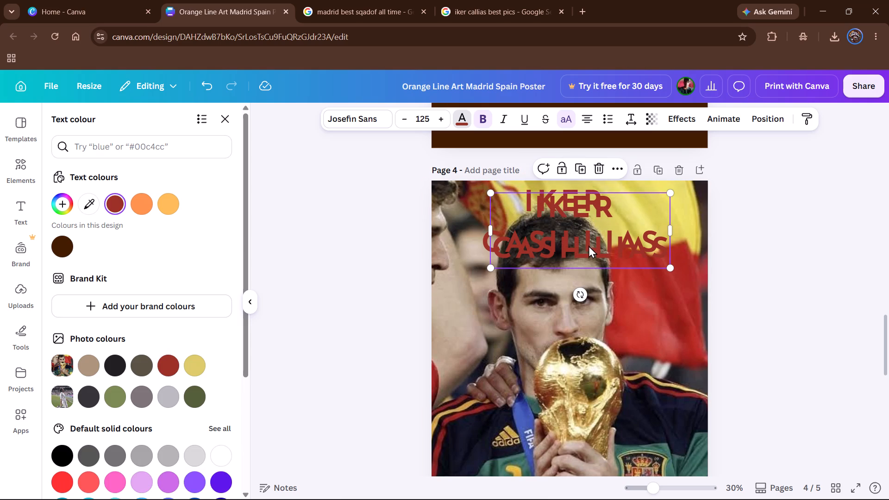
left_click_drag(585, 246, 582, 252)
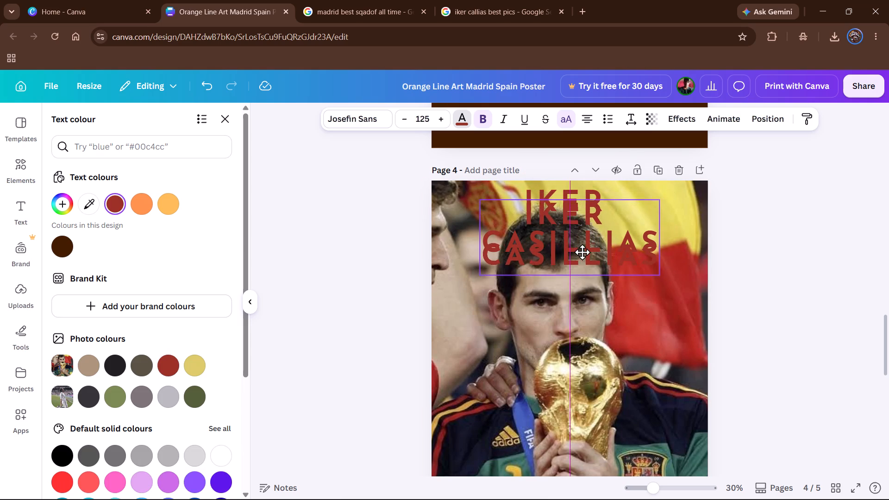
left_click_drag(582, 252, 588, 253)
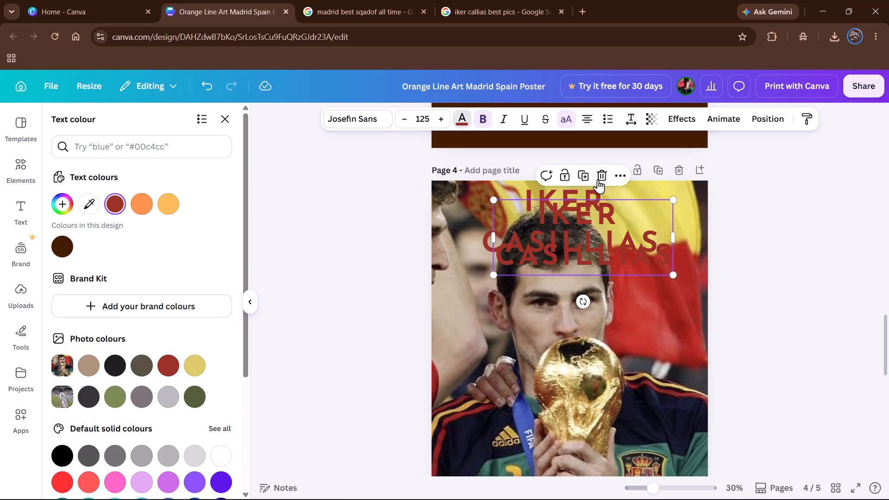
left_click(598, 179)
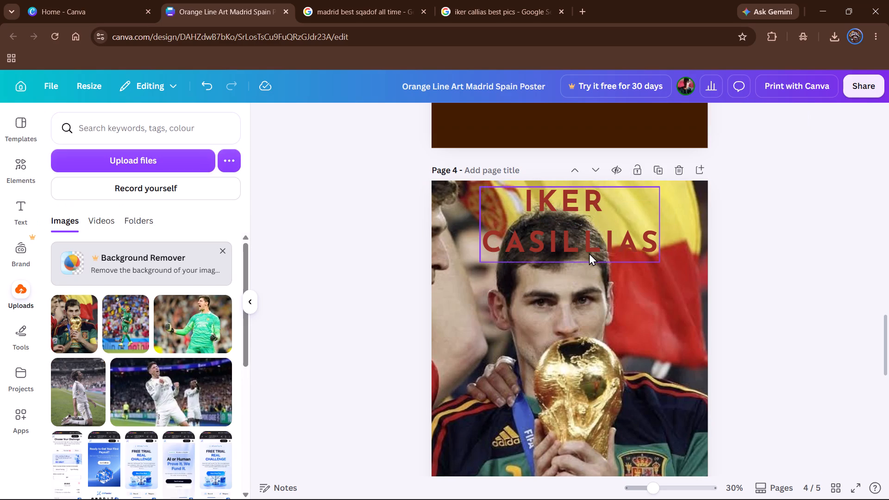
Review the poster pages from the MADRID Spain page down to the blank page 5.
scroll(620, 247, "down", 7)
scroll(620, 247, "up", 6)
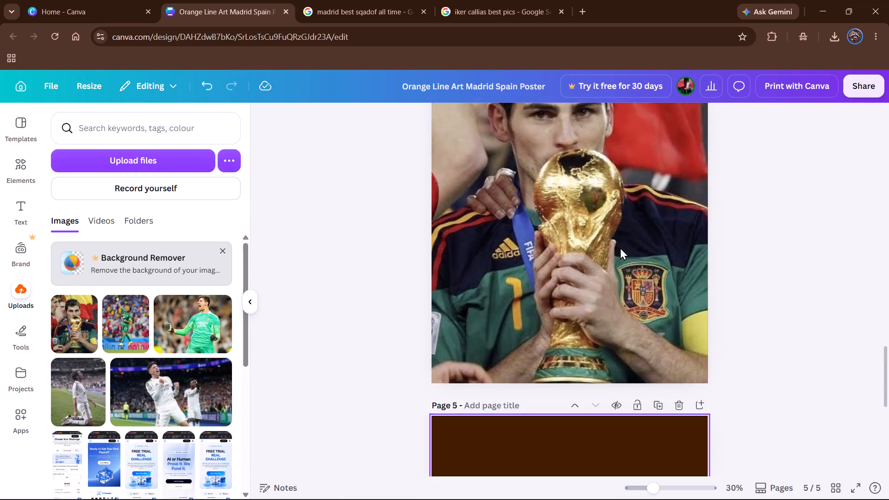
scroll(620, 247, "up", 8)
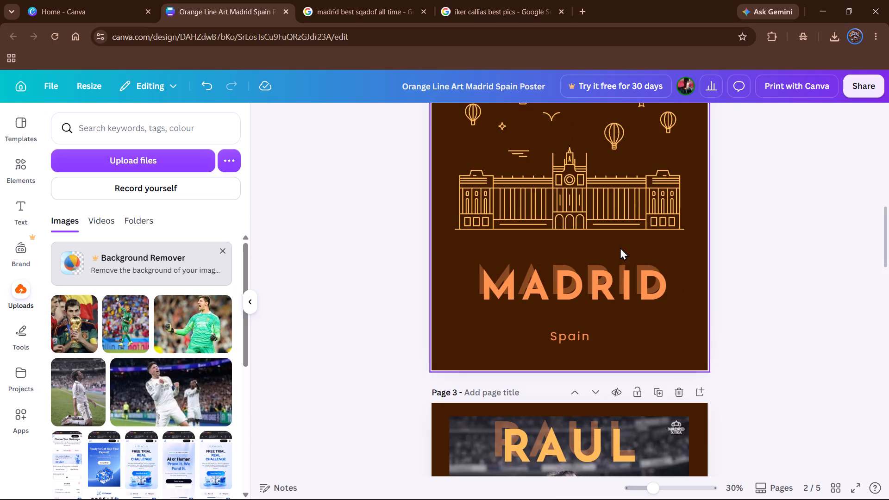
scroll(620, 247, "down", 11)
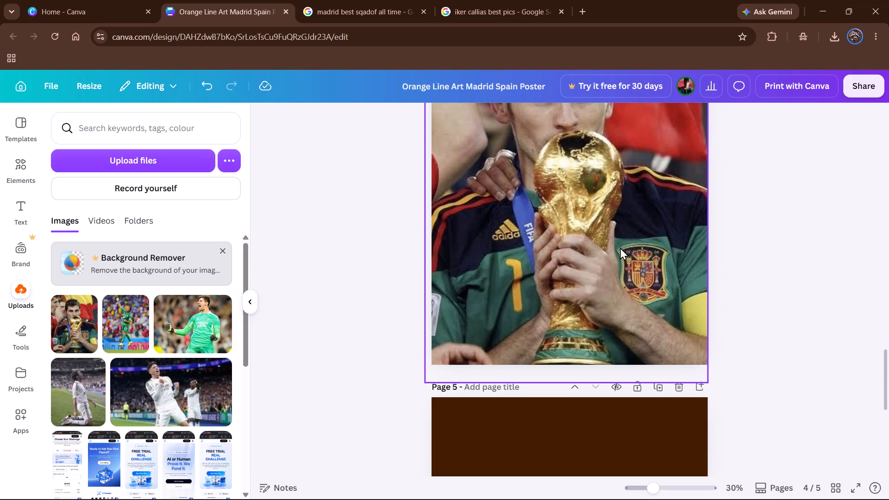
scroll(620, 247, "down", 3)
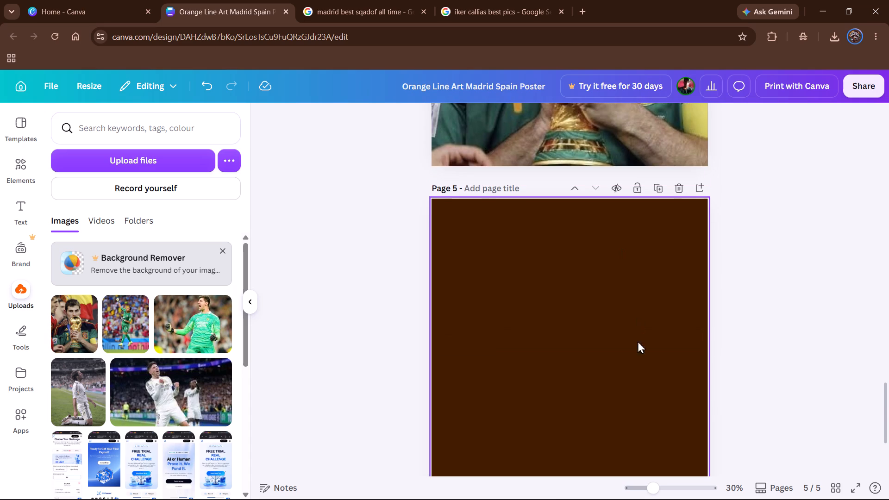
left_click(460, 280)
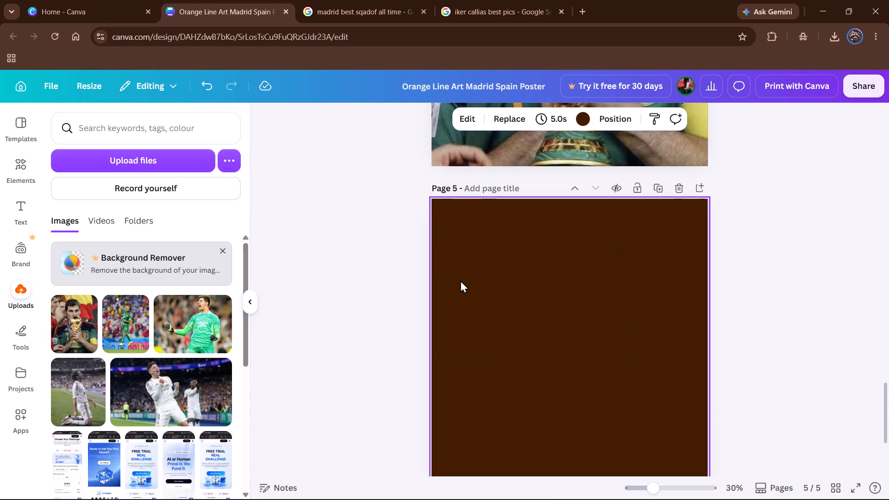
Consult the Real Madrid all-time starting XI list in the Google results for the next player.
left_click(387, 0)
scroll(350, 260, "down", 1)
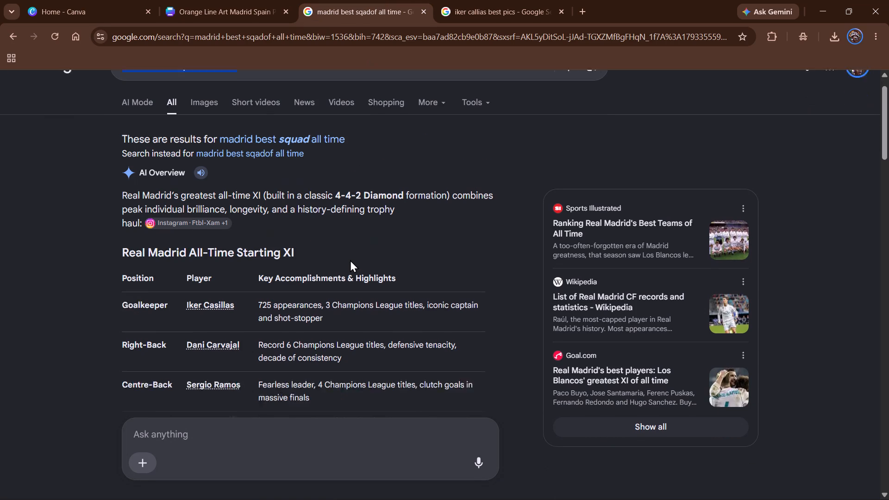
scroll(350, 260, "down", 1)
Replace the Iker Casillas picture query in Google with a search for "dani carvajal".
left_click(467, 0)
left_click(193, 0)
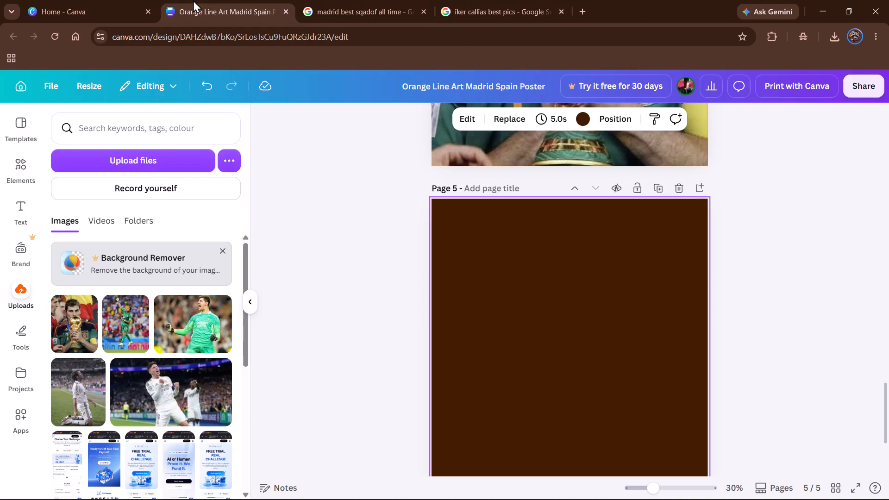
left_click(467, 0)
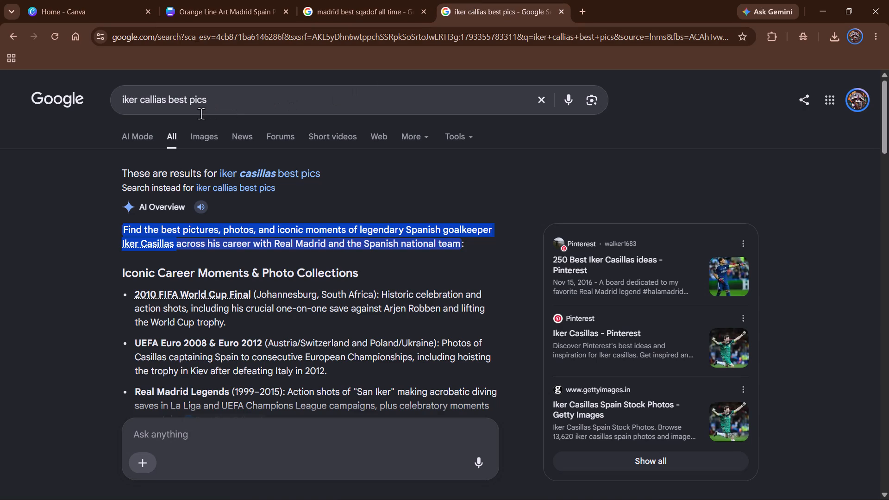
left_click_drag(226, 98, 115, 93)
key("BackSpace")
type("dani car")
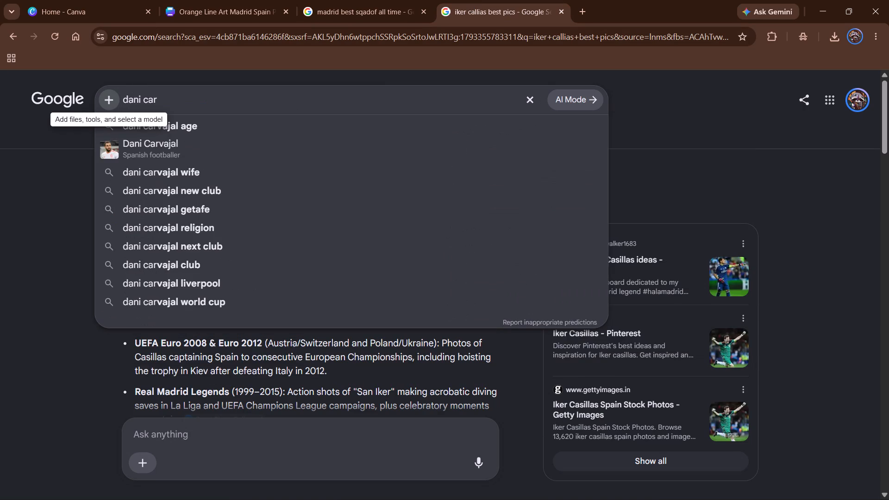
left_click(172, 166)
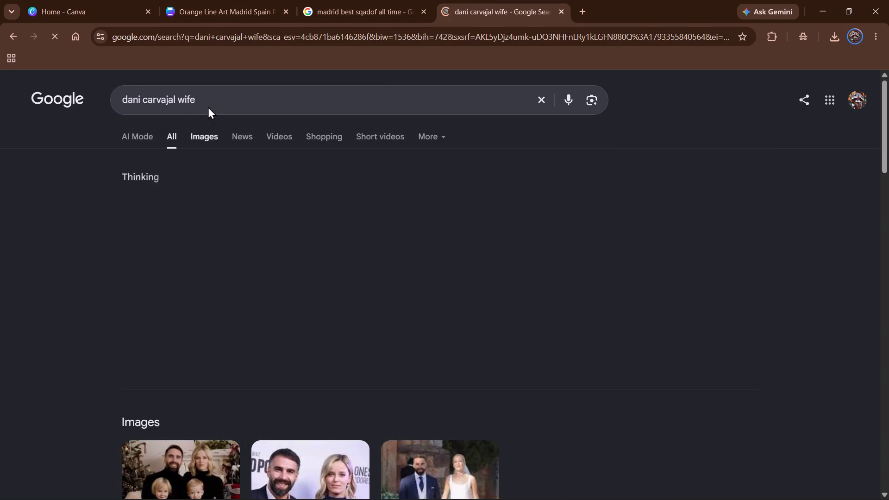
left_click(215, 105)
key("BackSpace")
key("BackSpace")
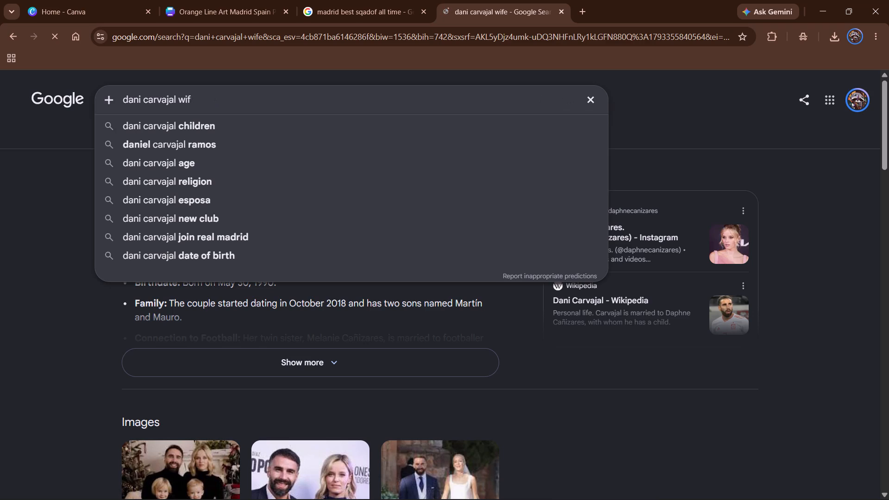
key("BackSpace")
key("BackSpace")
key("Return")
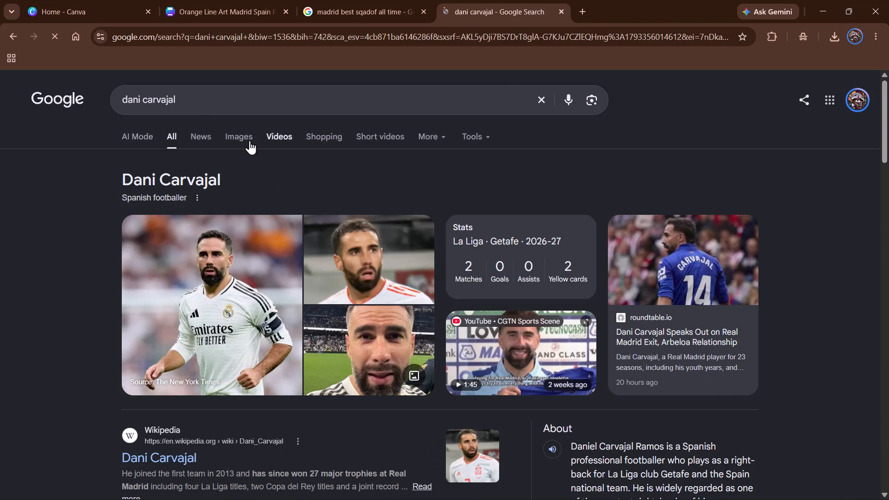
Find the Instagram photo of Dani Carvajal in the white Real Madrid shirt among Google's image results and save it to the computer.
left_click(244, 136)
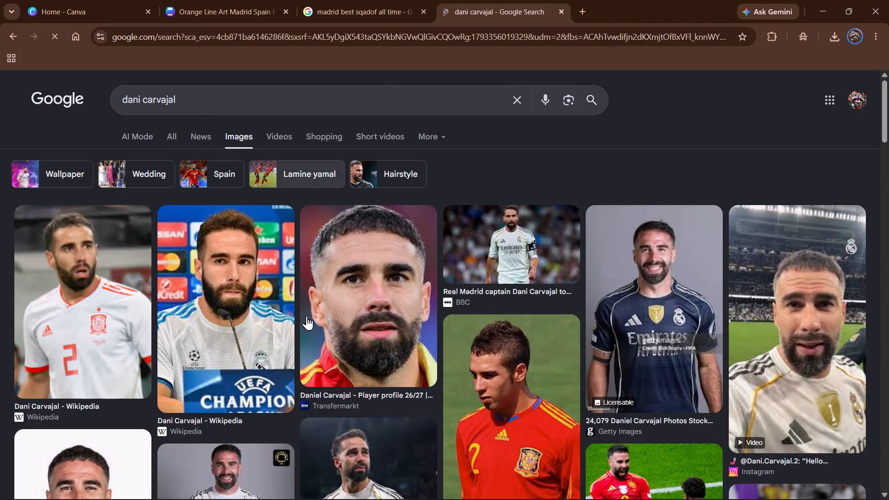
scroll(331, 381, "down", 2)
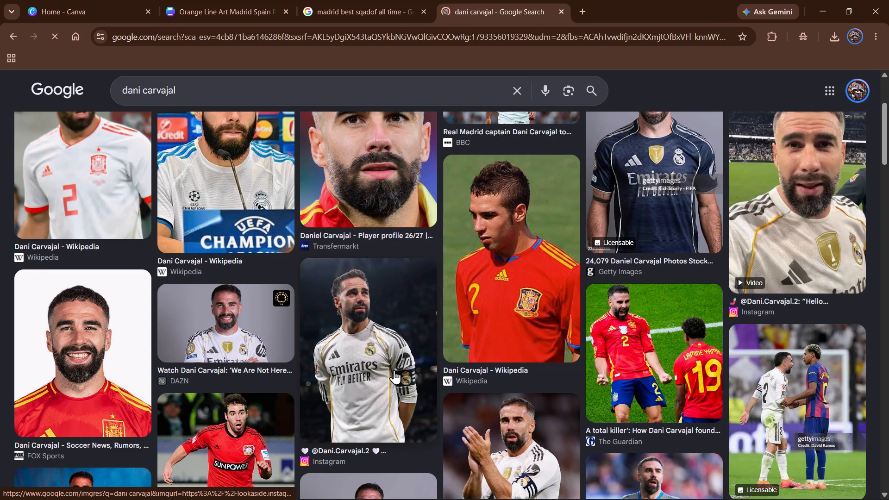
left_click(394, 369)
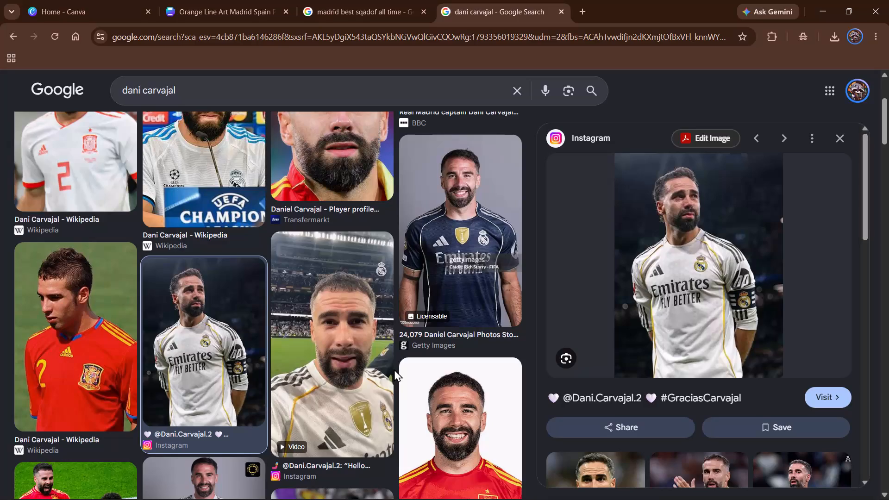
right_click(677, 262)
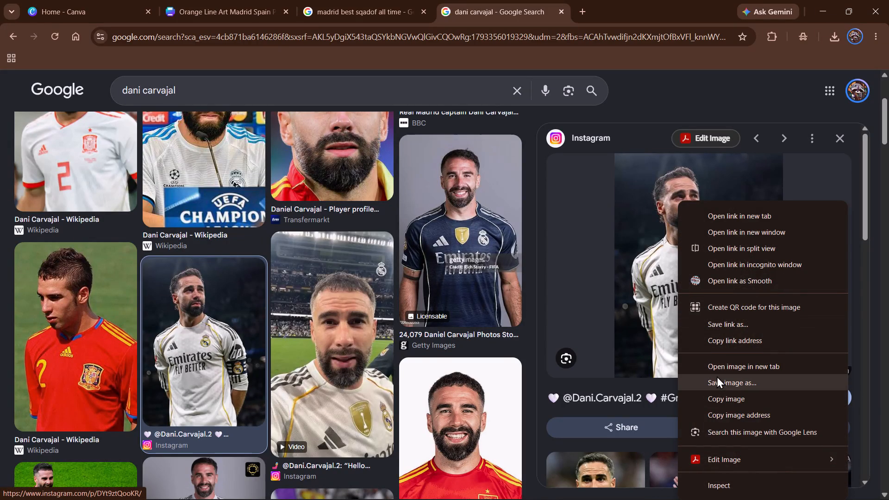
left_click(718, 382)
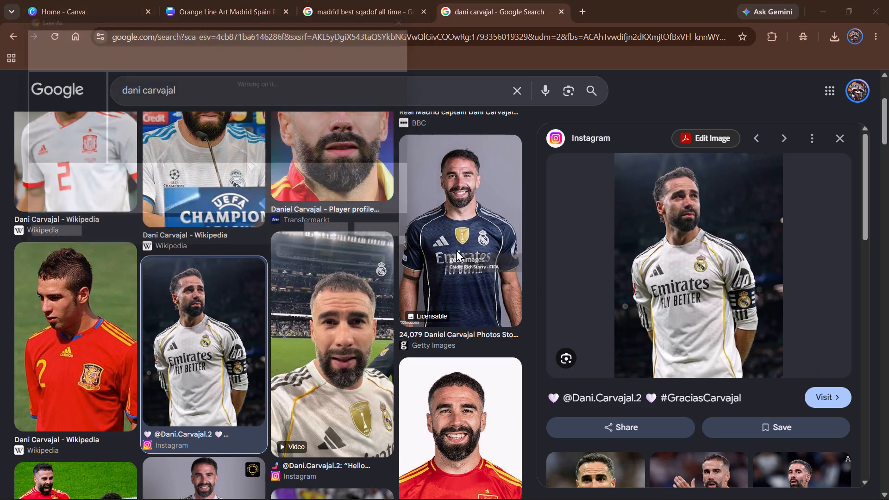
key("Return")
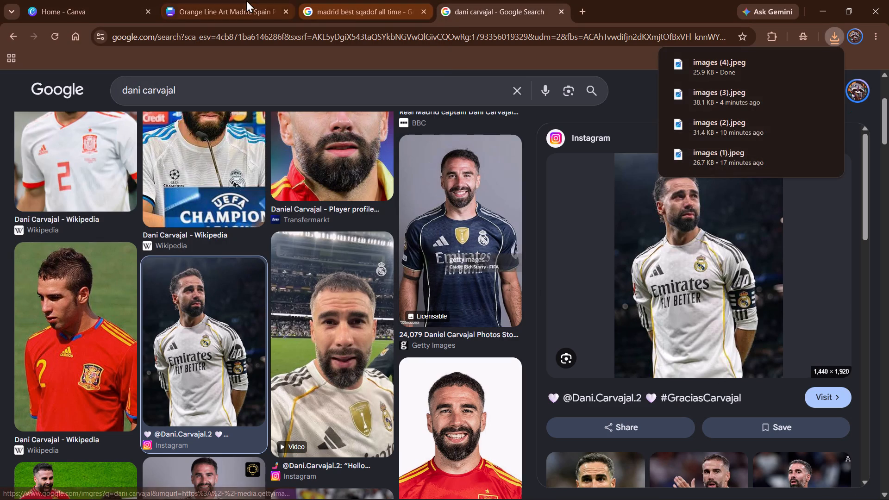
Switch to the Canva Madrid Spain poster, select blank page 5, and start uploading the saved Dani Carvajal photo.
left_click(246, 0)
scroll(405, 286, "down", 1)
left_click(554, 354)
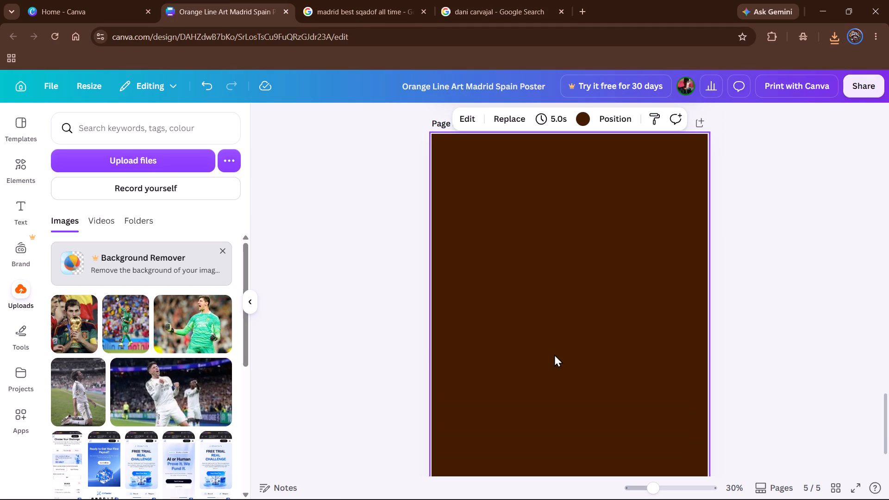
left_click(107, 155)
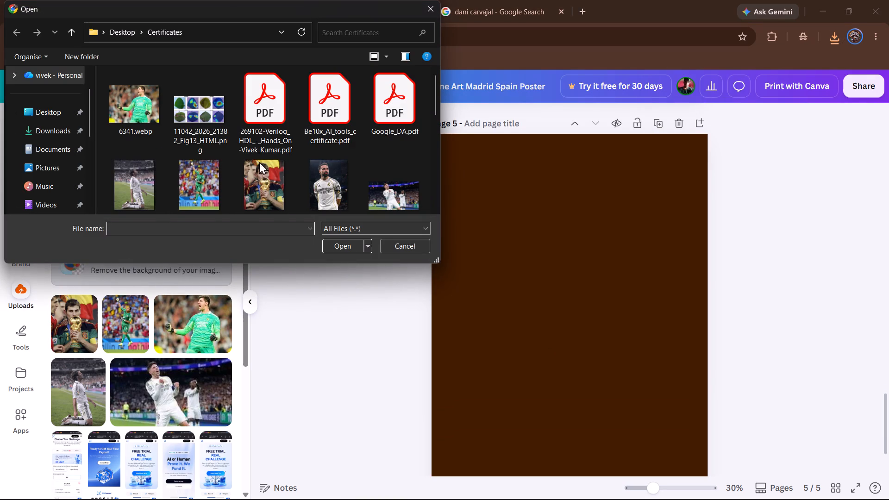
Upload the Dani Carvajal photo from the Certificates folder to Canva and place it on page 5.
left_click(314, 173)
key("Return")
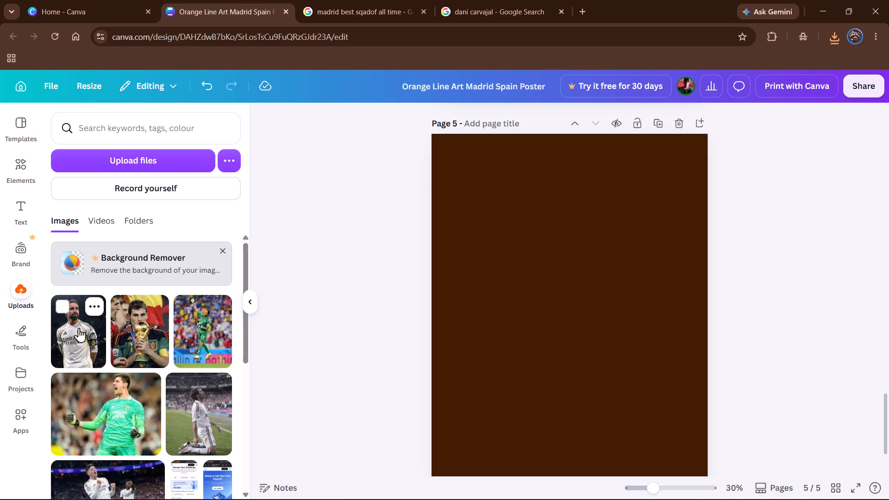
left_click(79, 328)
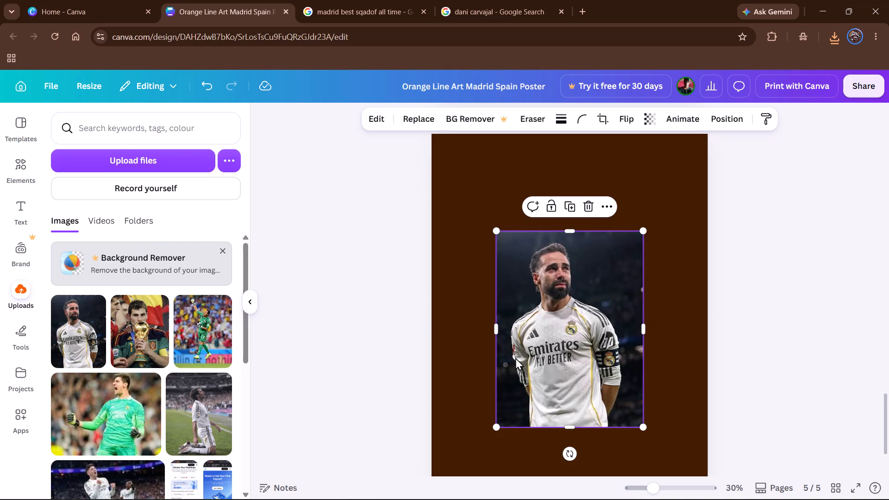
Enlarge the Carvajal photo so it covers page 5 completely from edge to edge.
scroll(515, 357, "down", 1)
left_click_drag(496, 370, 443, 466)
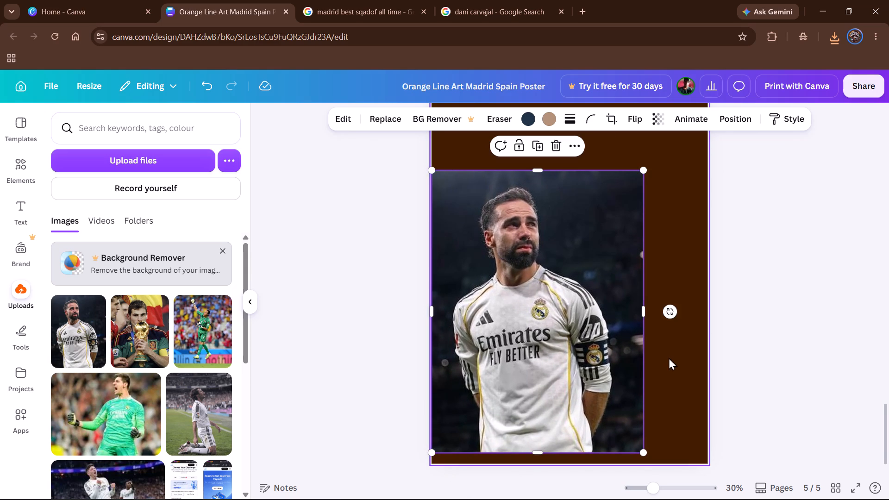
left_click_drag(645, 315, 711, 317)
scroll(564, 283, "up", 2)
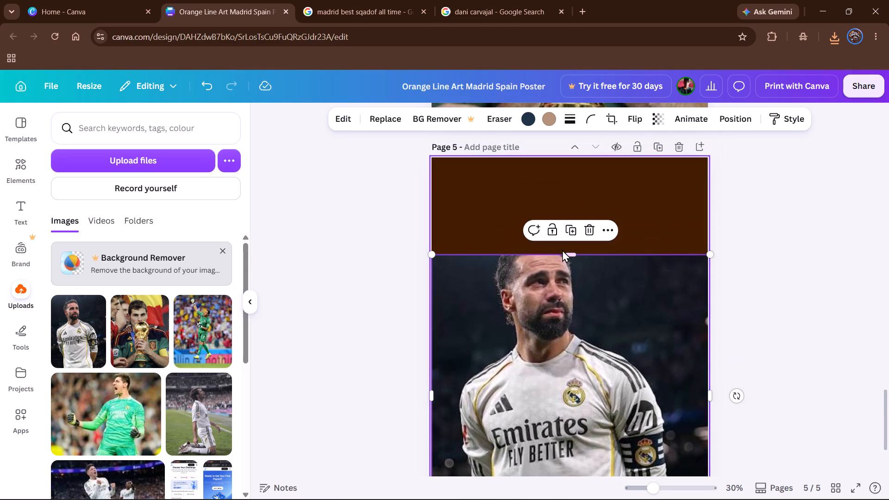
left_click_drag(566, 254, 564, 155)
scroll(557, 311, "down", 2)
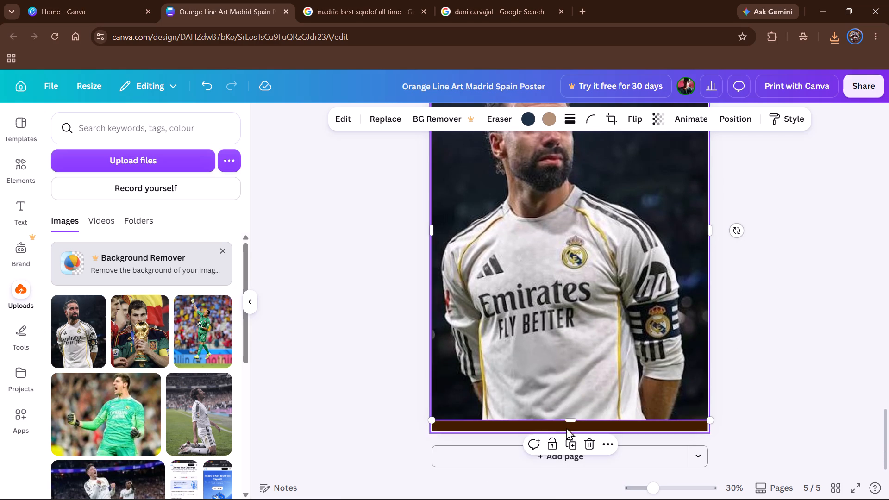
left_click_drag(567, 420, 567, 428)
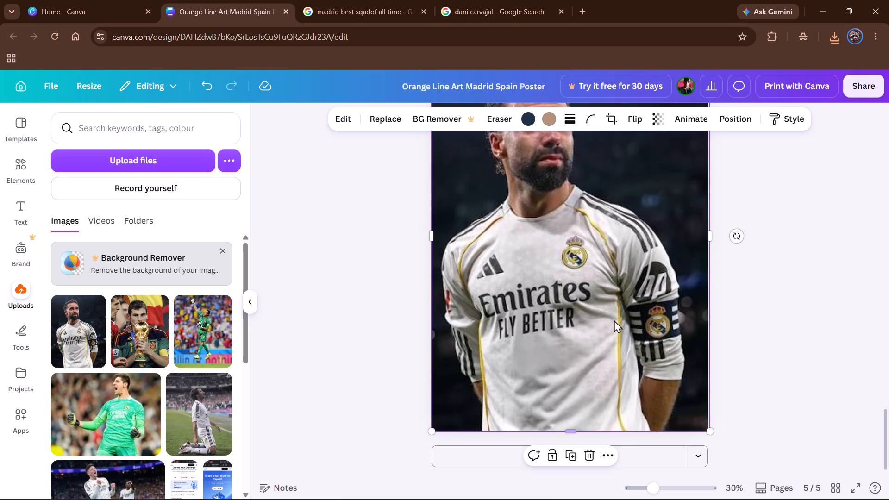
Look over page 5, and check the all-time XI list and the Dani Carvajal image results for reference.
scroll(614, 320, "up", 3)
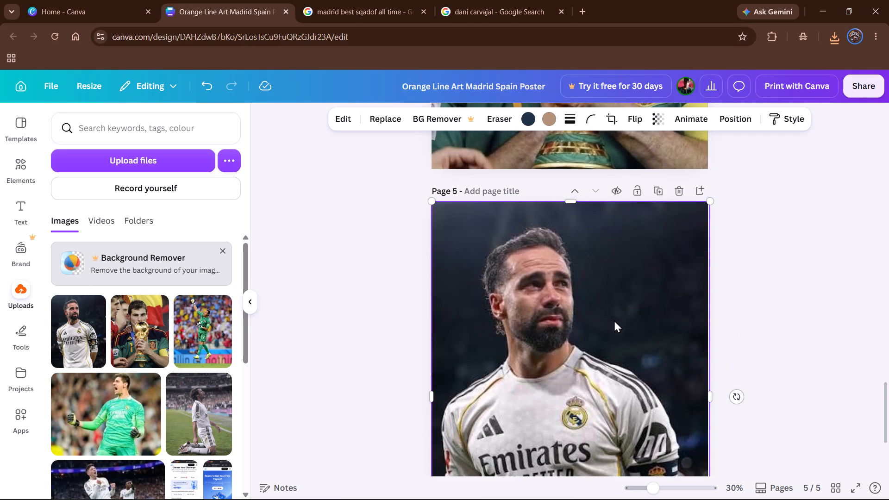
scroll(614, 320, "up", 2)
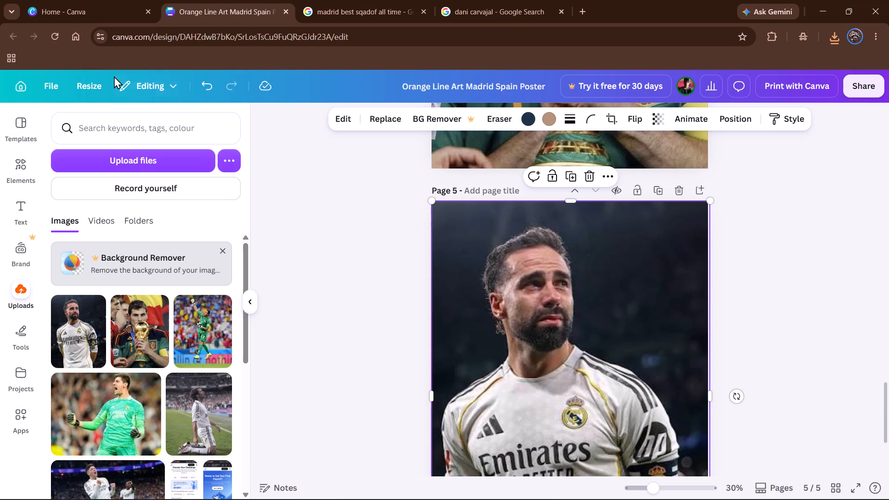
left_click(394, 0)
left_click(238, 0)
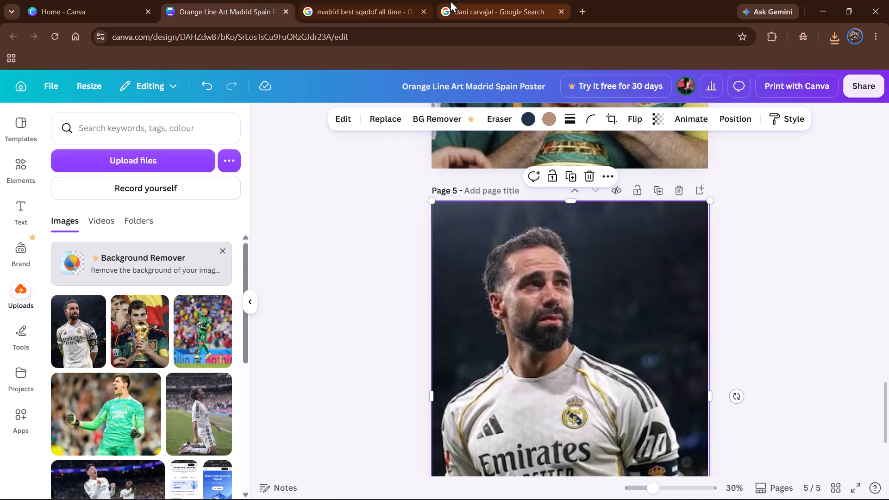
left_click(450, 0)
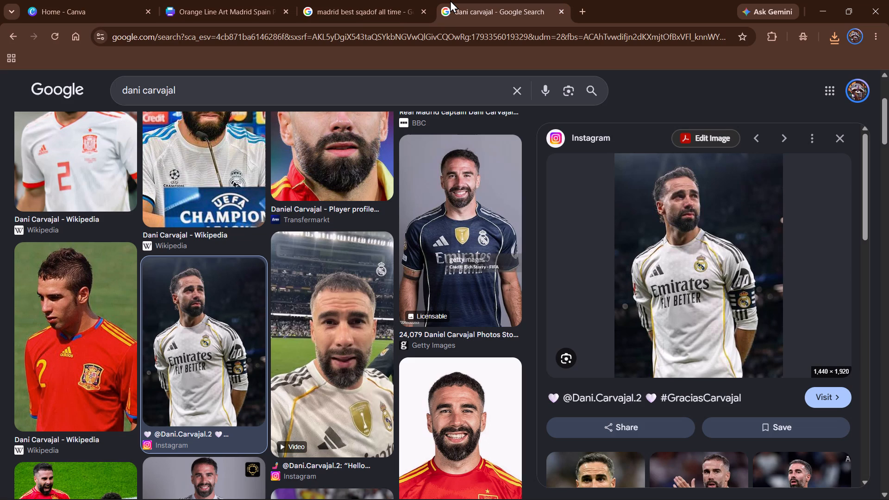
left_click(372, 0)
left_click(280, 1)
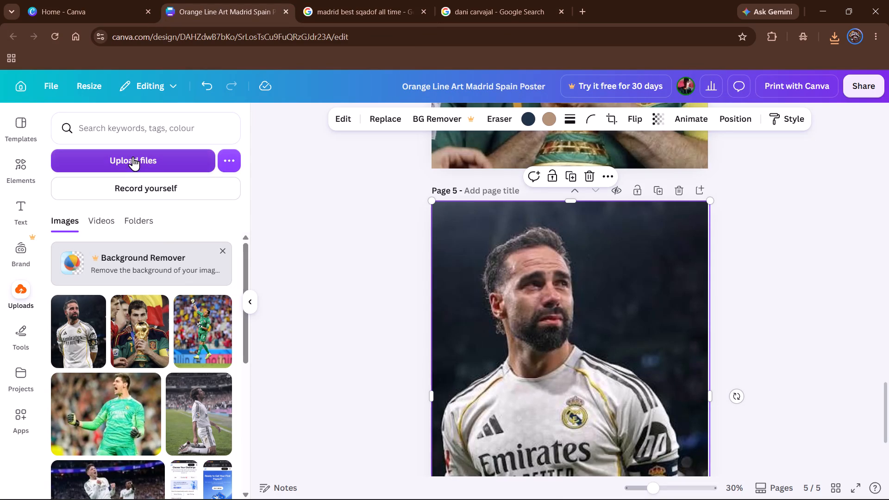
Add a text box reading DANI CARVAHAL over the photo on page 5, with font size 140.
left_click(9, 226)
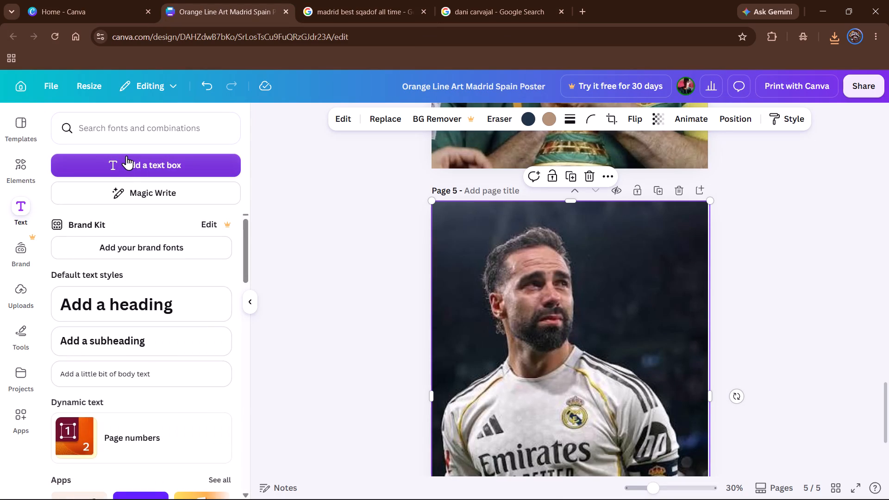
left_click(126, 156)
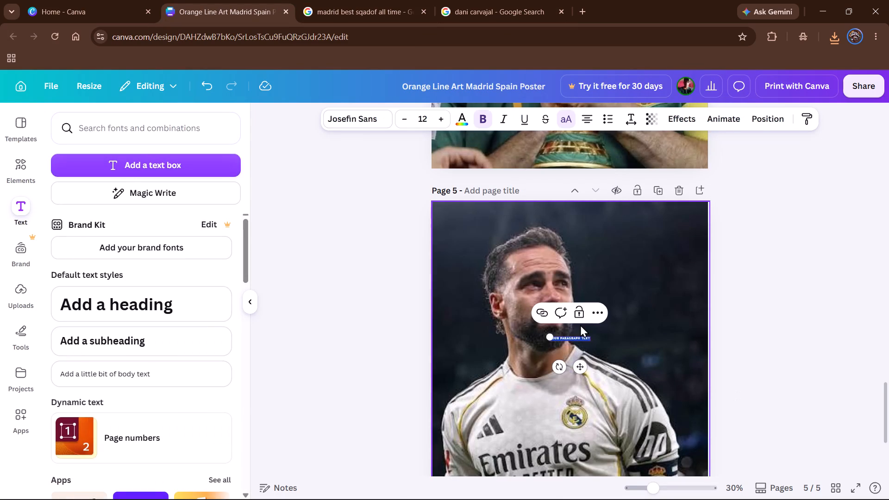
type("DA")
type("ni Car")
type("vahal")
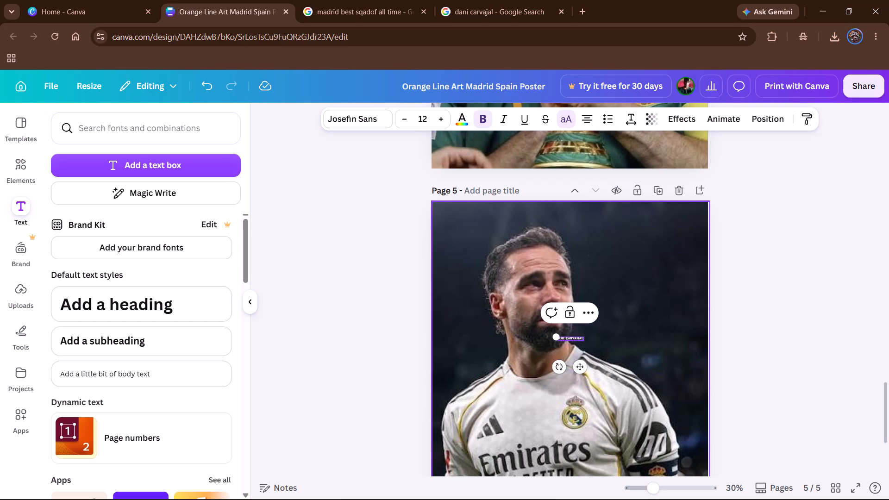
left_click(427, 117)
key("BackSpace")
type("140")
key("Return")
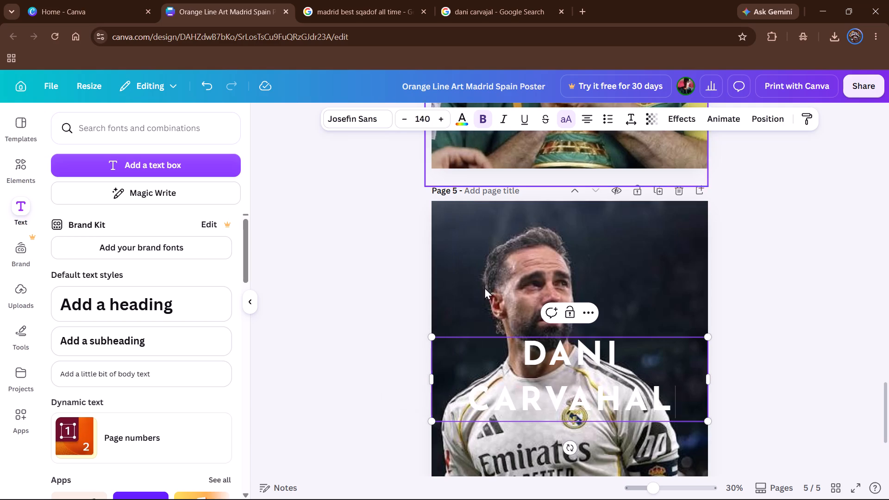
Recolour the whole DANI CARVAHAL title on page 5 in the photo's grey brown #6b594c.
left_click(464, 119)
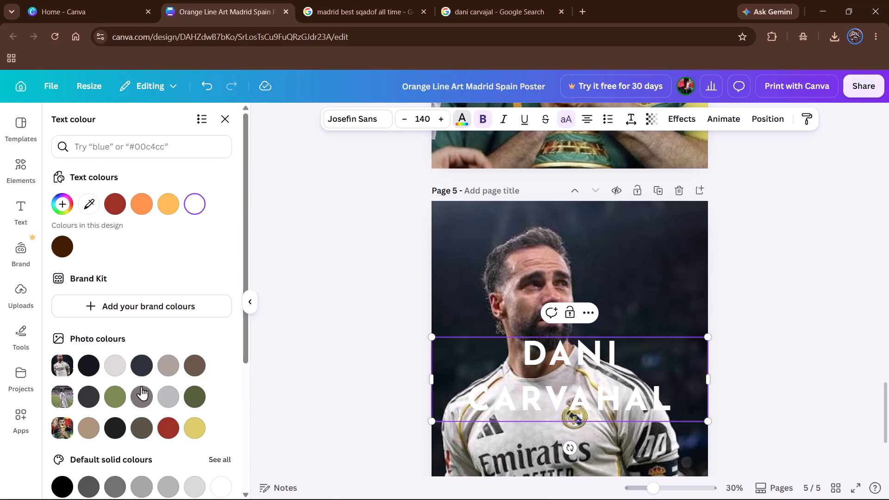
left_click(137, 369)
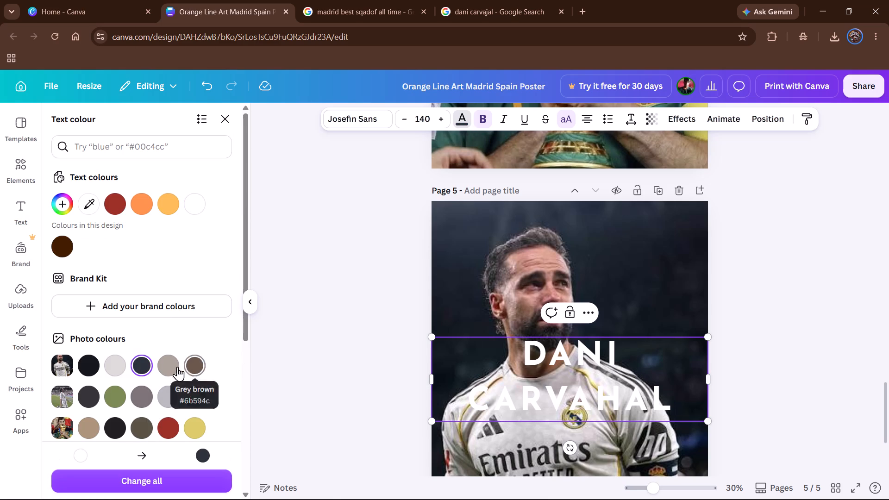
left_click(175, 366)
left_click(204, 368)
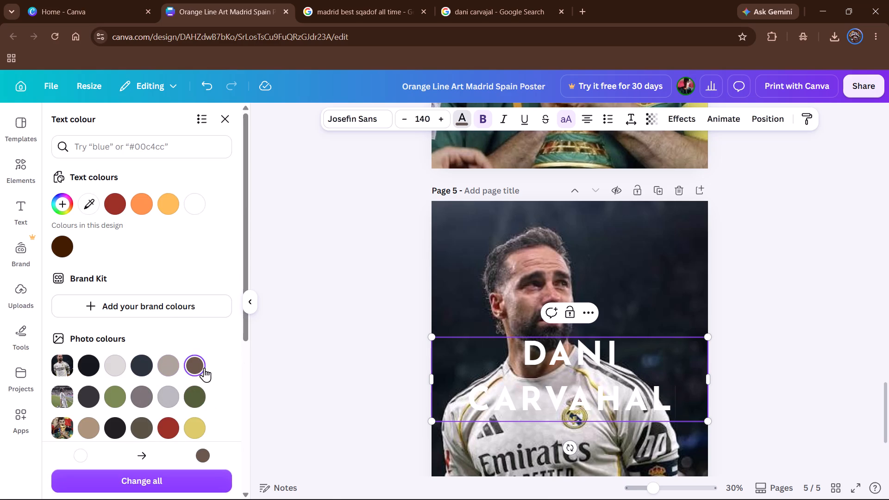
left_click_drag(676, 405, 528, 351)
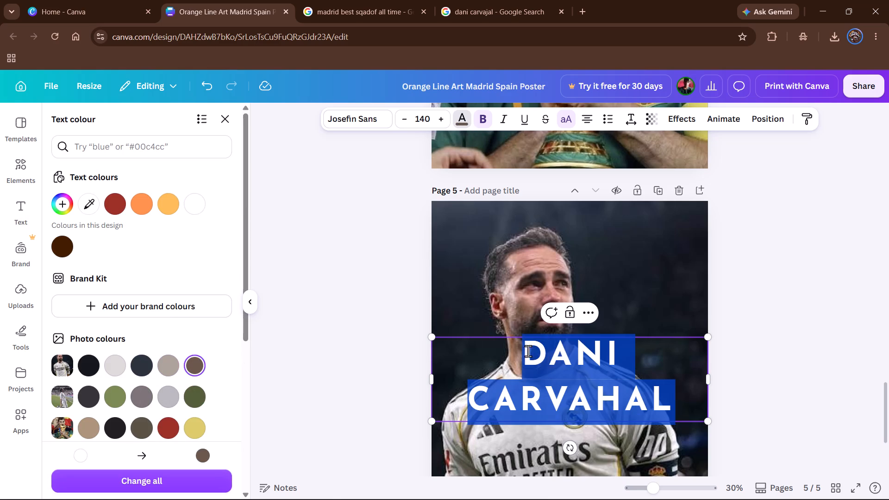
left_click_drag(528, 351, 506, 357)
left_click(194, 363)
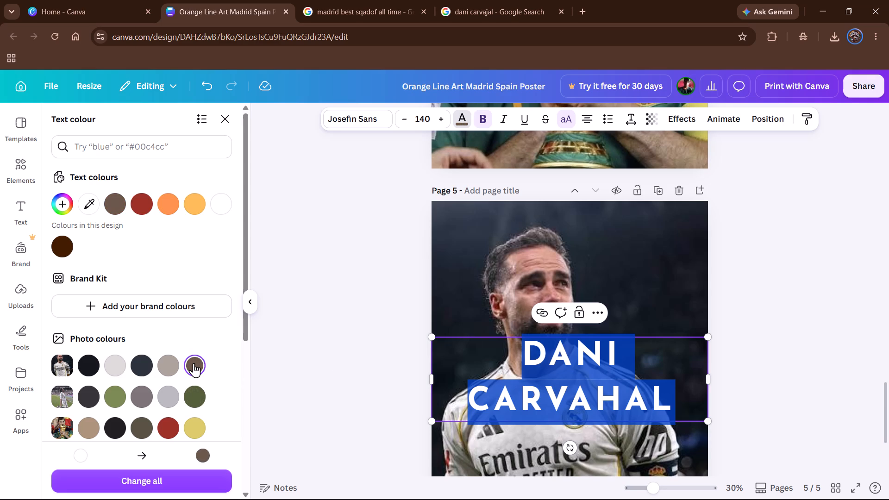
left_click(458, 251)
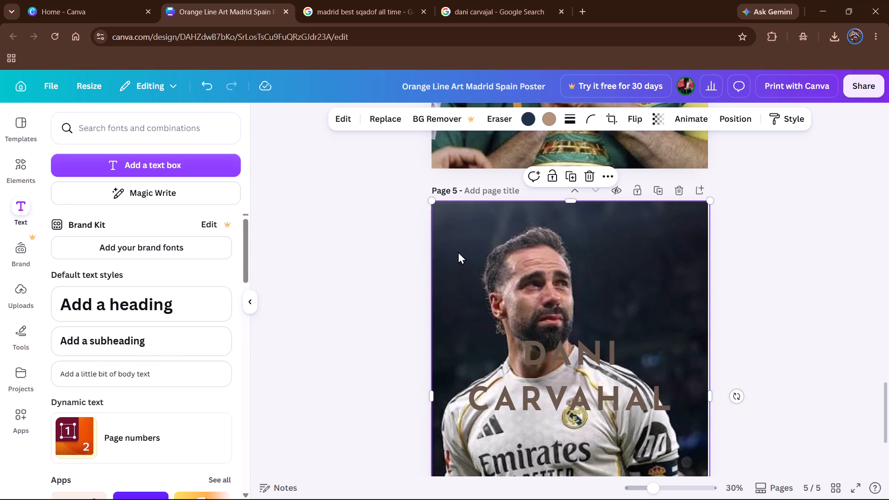
Recolour the DANI CARVAHAL title on page 5 in the light grey from the Carvajal photo's colours.
left_click(582, 387)
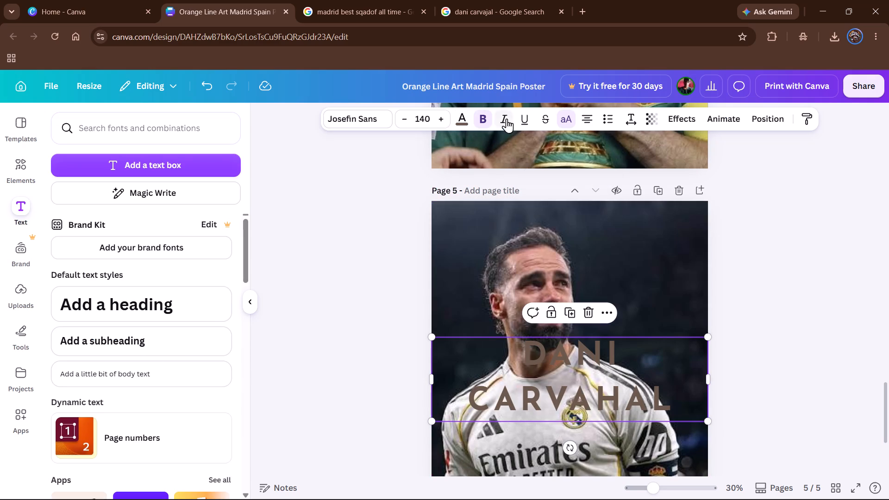
left_click(466, 120)
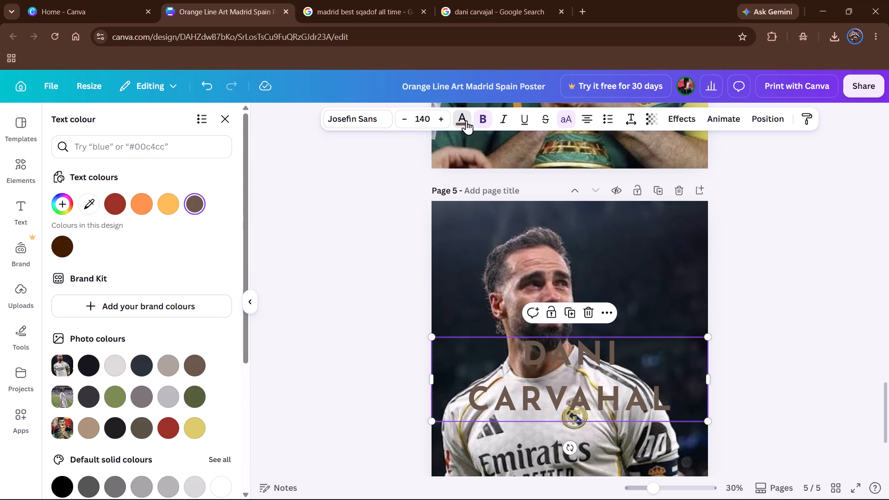
left_click(117, 363)
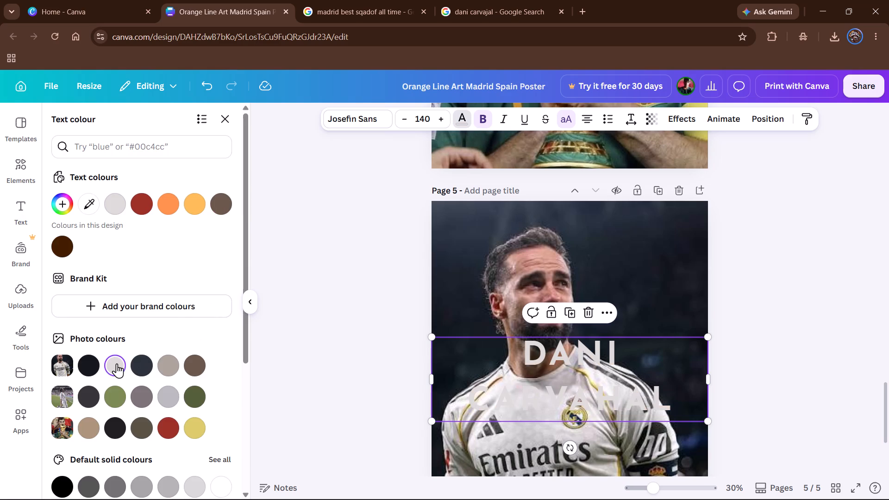
left_click(133, 366)
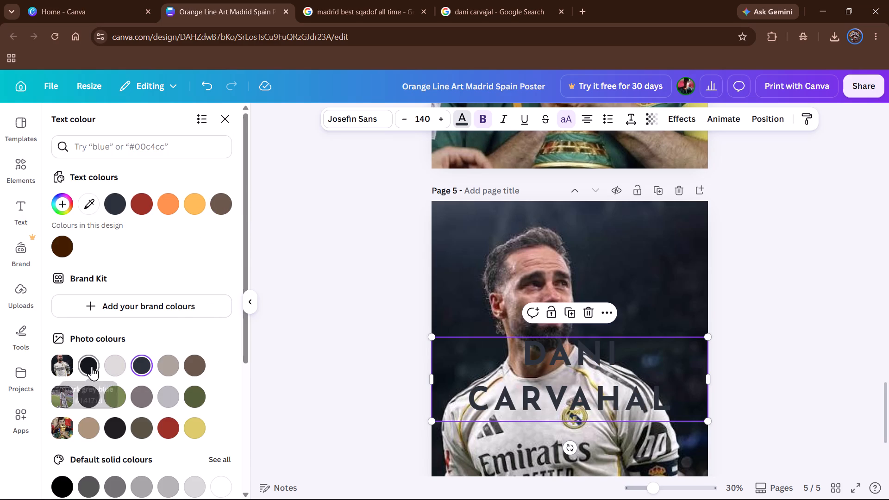
left_click(92, 366)
left_click(125, 367)
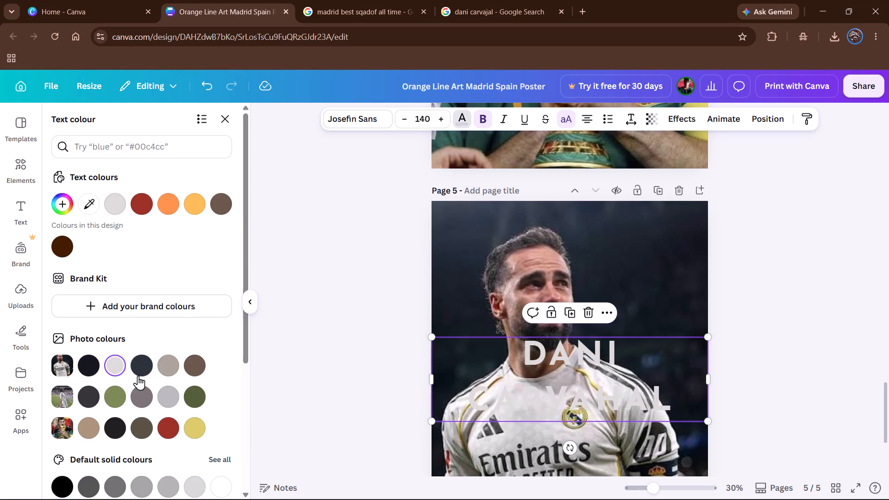
left_click(649, 117)
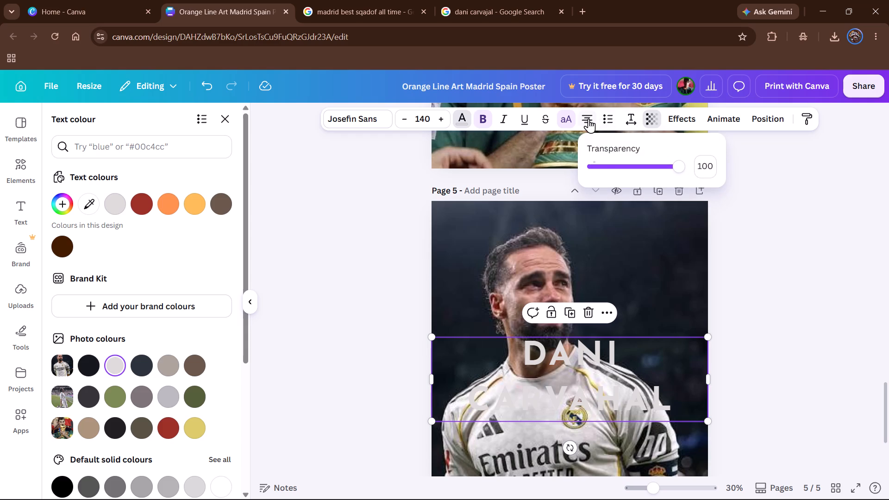
left_click(714, 117)
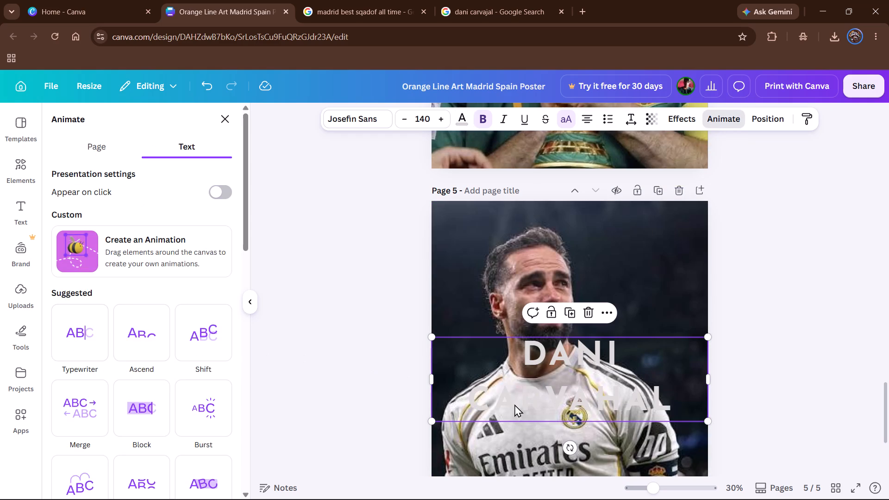
Scale the DANI CARVAHAL title down to font size 103 by shrinking its text box.
left_click_drag(430, 420, 490, 380)
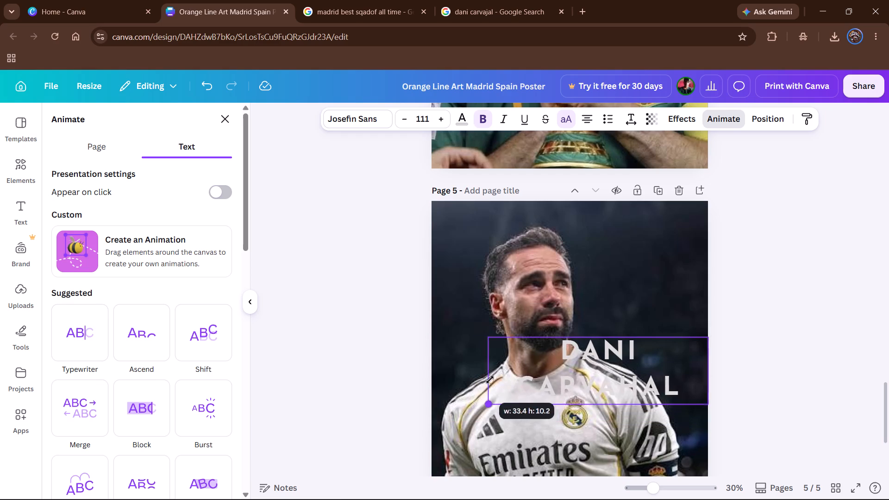
left_click_drag(490, 380, 496, 378)
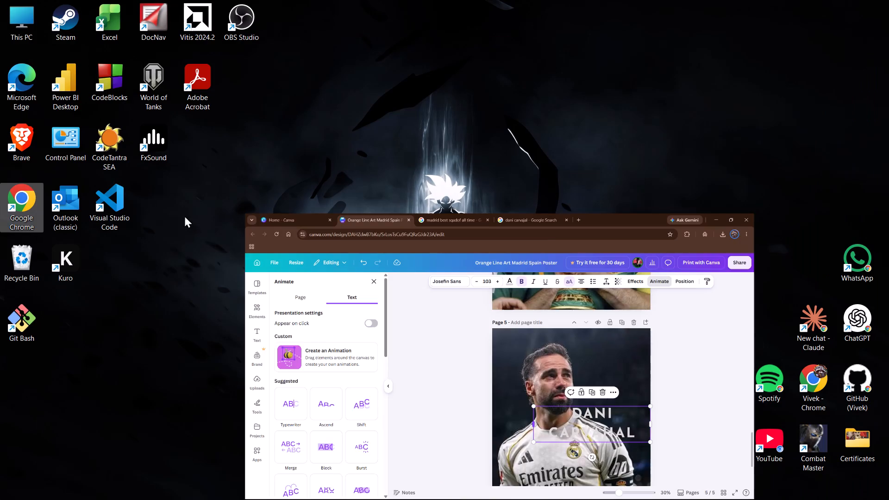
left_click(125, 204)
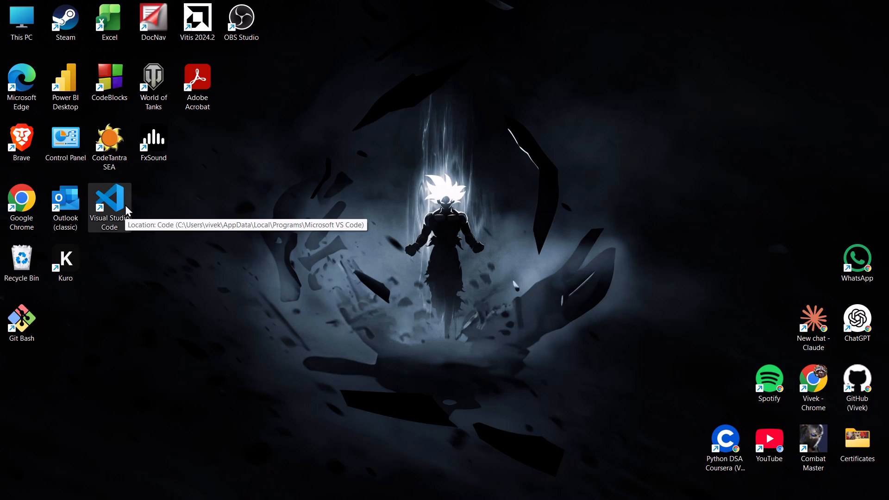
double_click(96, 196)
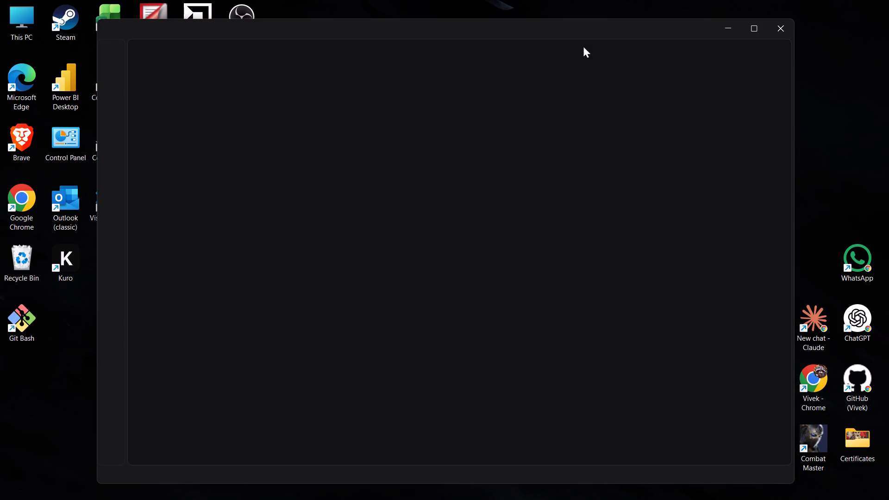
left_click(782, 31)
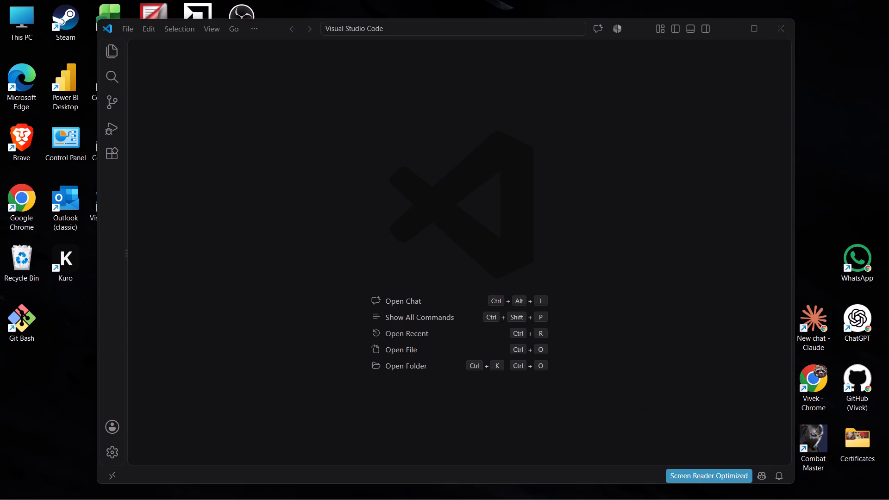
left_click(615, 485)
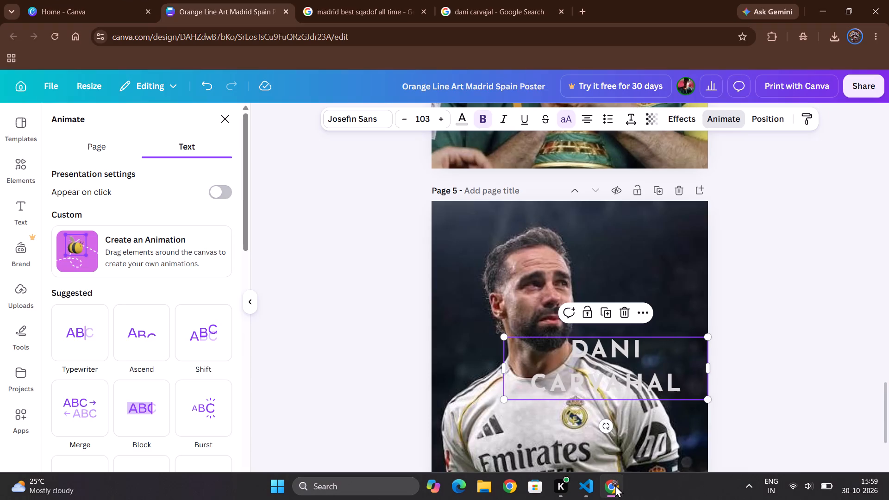
Duplicate the DANI CARVAHAL title and fit a slightly smaller copy into the upper-right corner of page 5's photo.
left_click(606, 315)
left_click_drag(620, 357, 628, 243)
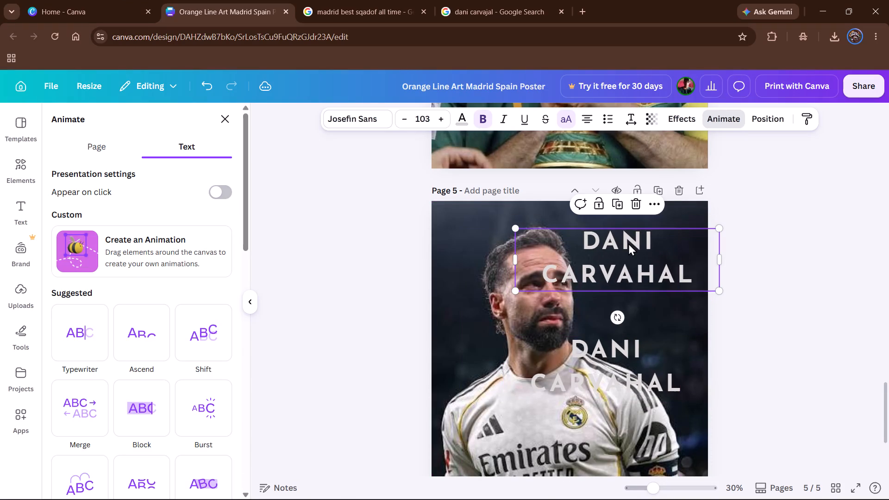
left_click_drag(622, 247, 637, 229)
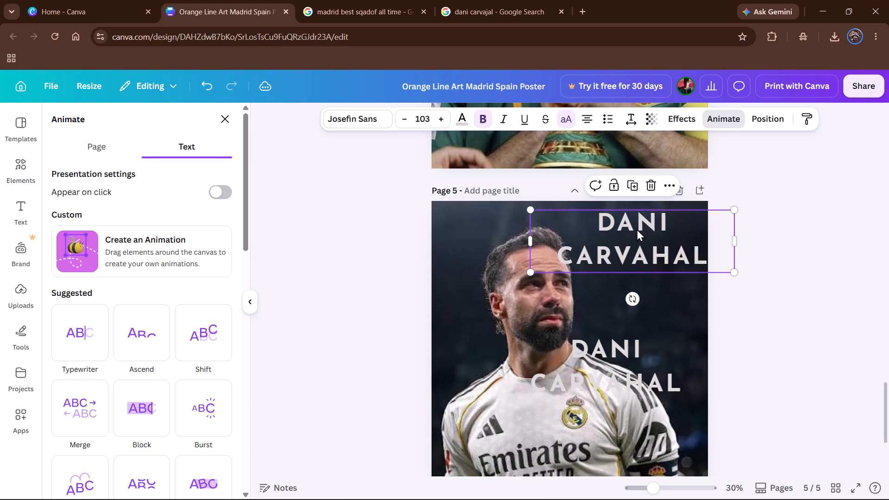
left_click_drag(528, 272, 546, 268)
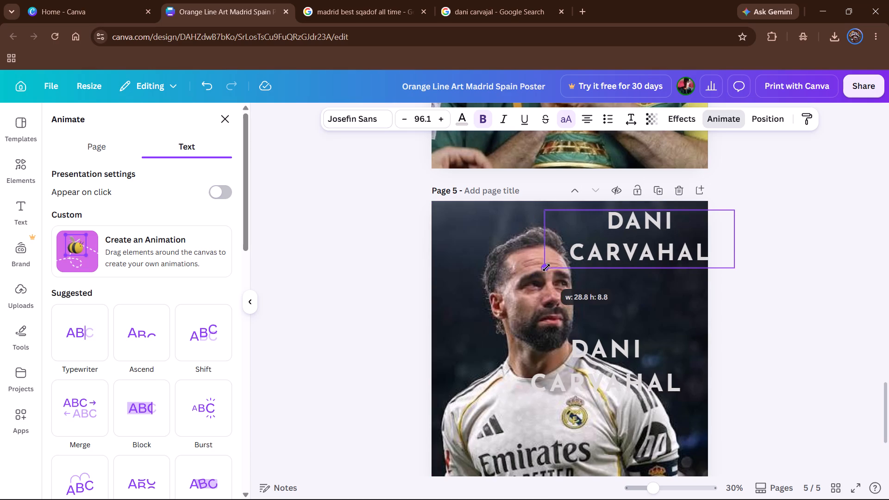
left_click_drag(546, 268, 550, 265)
left_click_drag(634, 256, 628, 258)
Move the original, larger DANI CARVAHAL title to the bottom-left corner of page 5.
left_click_drag(611, 357, 626, 310)
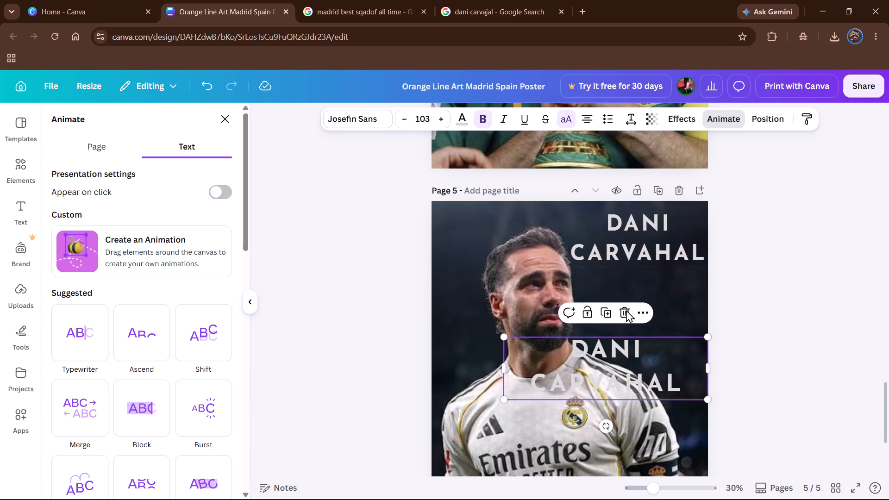
left_click_drag(626, 310, 657, 239)
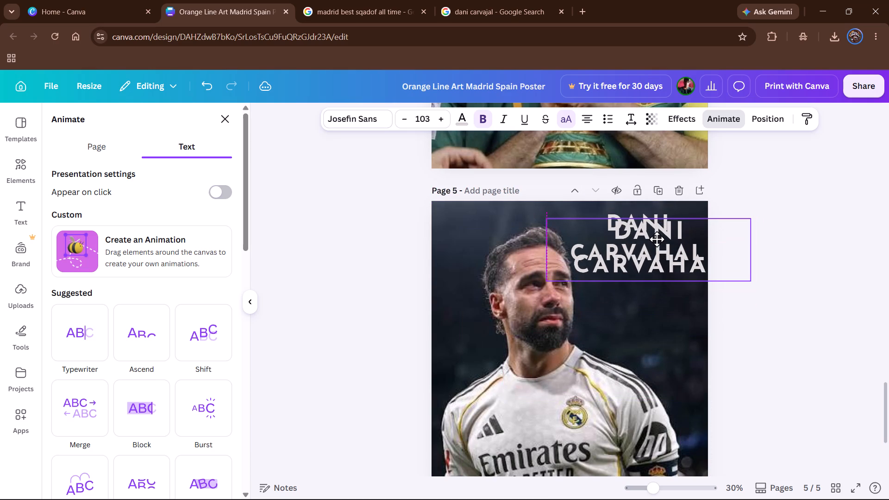
left_click_drag(657, 239, 650, 273)
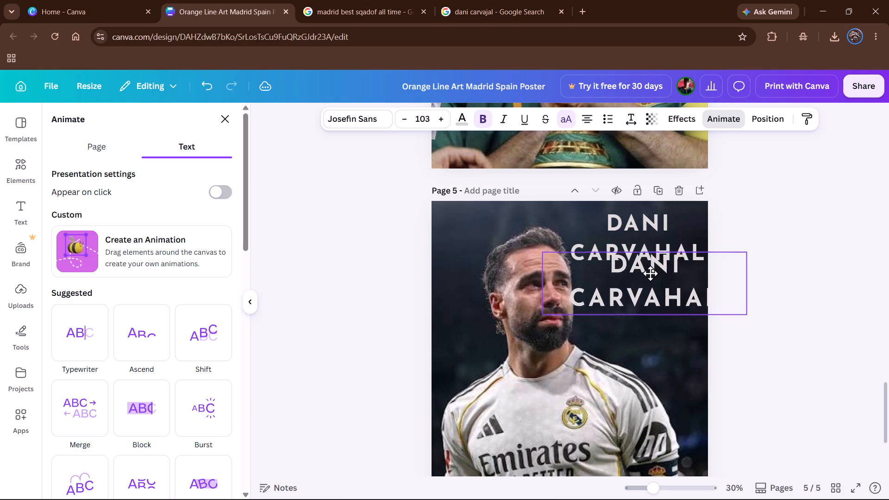
left_click_drag(650, 273, 532, 377)
scroll(532, 377, "down", 2)
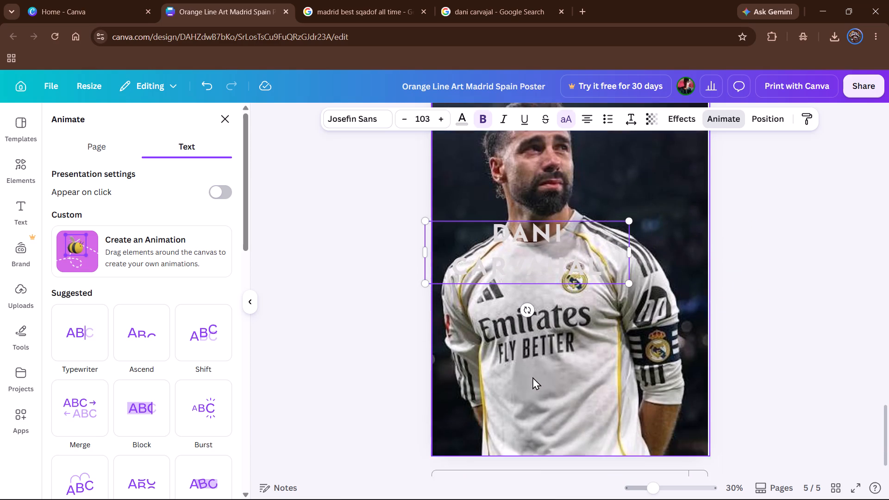
scroll(532, 377, "down", 1)
left_click_drag(553, 236, 507, 392)
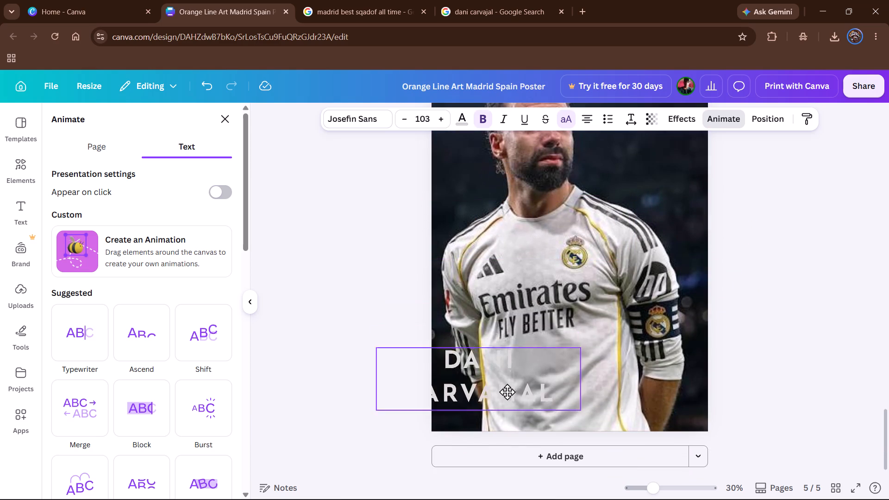
left_click_drag(507, 392, 535, 410)
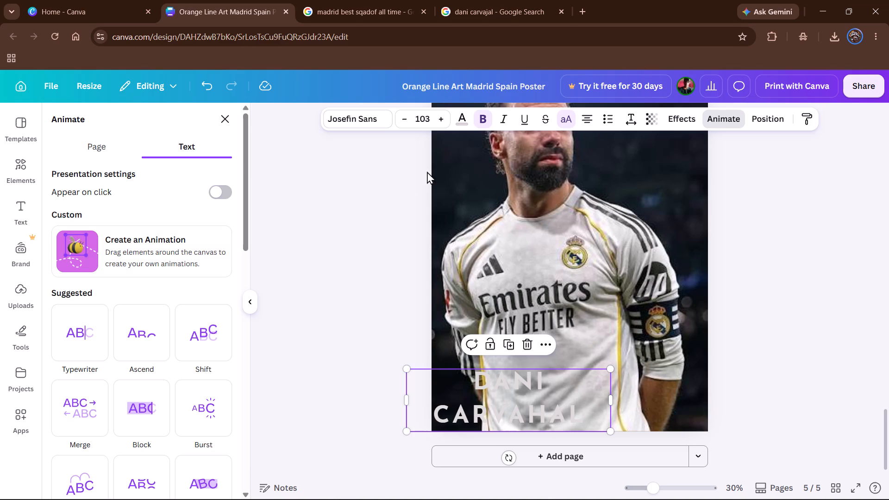
Recolour the bottom DANI CARVAHAL title on page 5 in grey brown from the Carvajal photo's colours, and deselect it.
left_click(460, 116)
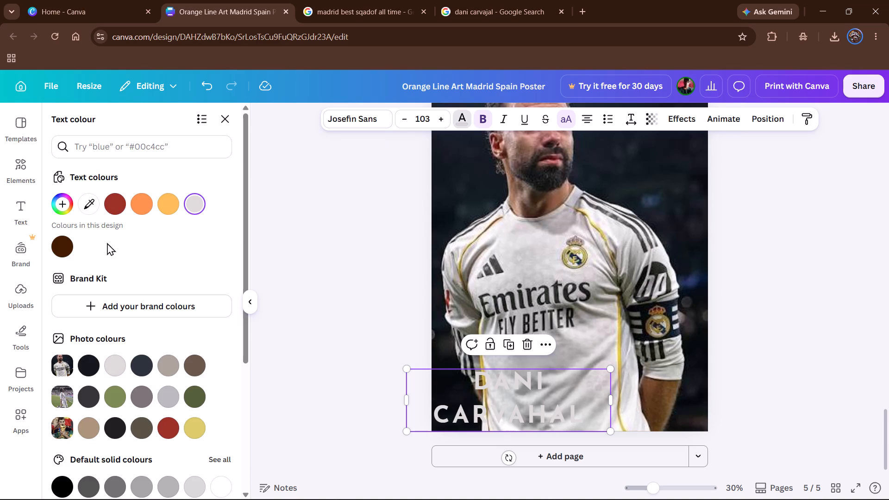
left_click(93, 362)
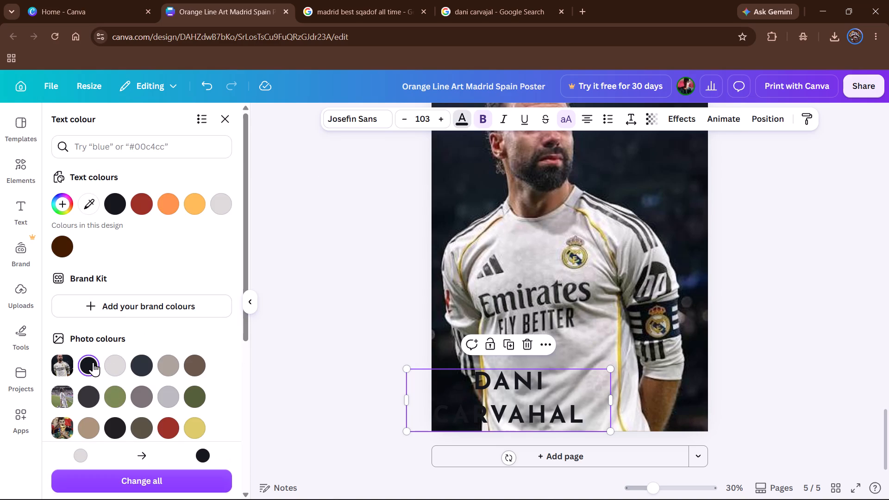
left_click(142, 370)
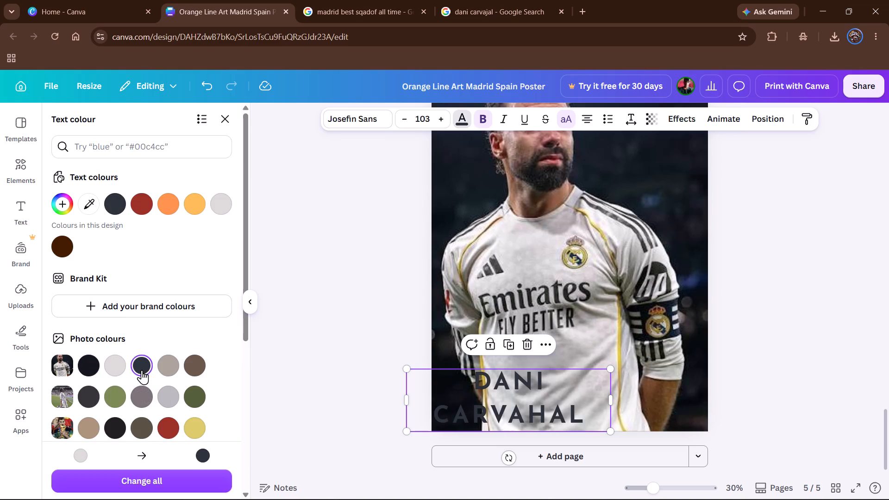
left_click(171, 368)
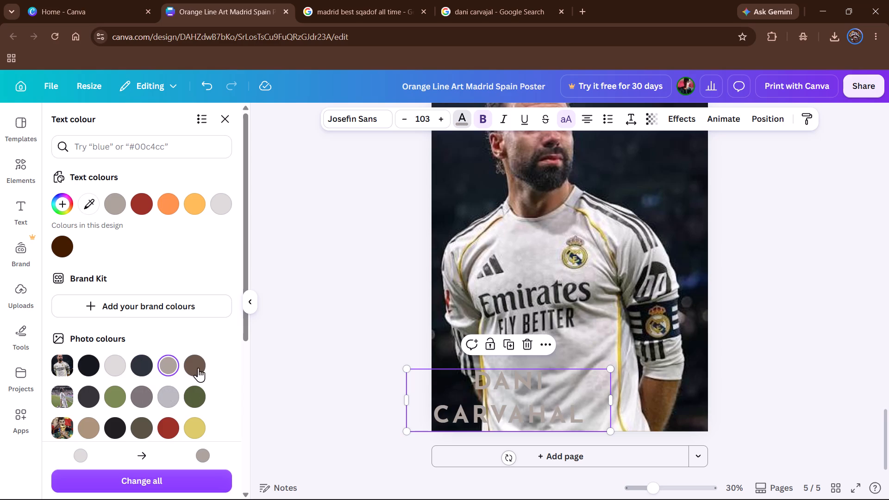
left_click(204, 368)
scroll(553, 306, "up", 1)
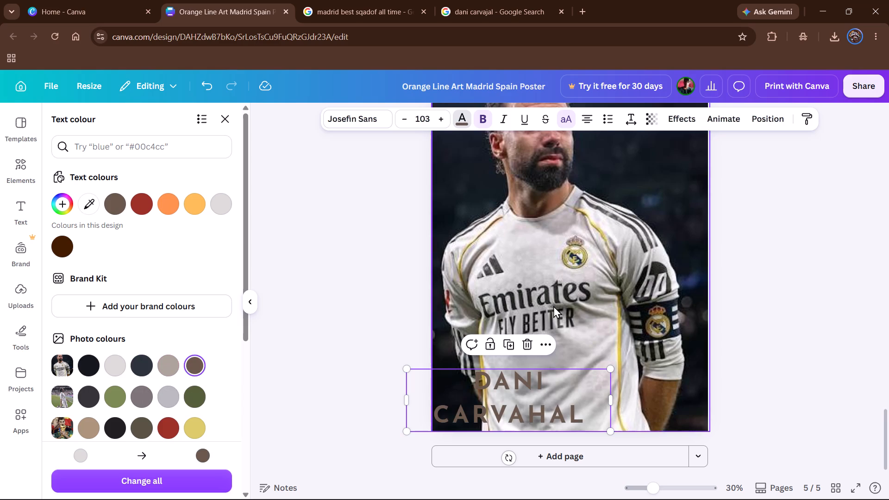
scroll(553, 306, "up", 2)
scroll(553, 306, "down", 3)
left_click(621, 295)
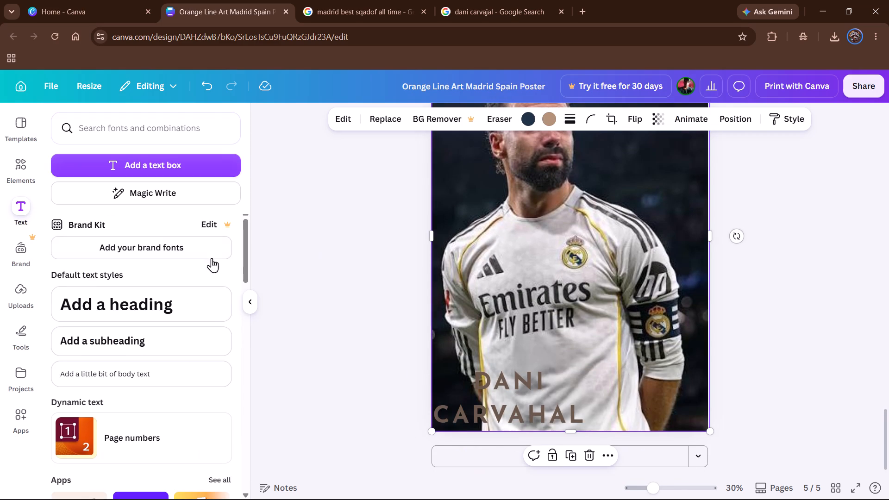
Animate the Carvajal photo on page 5, trying Whip Slide first and settling on the Old TV effect on enter.
left_click(691, 114)
left_click(120, 392)
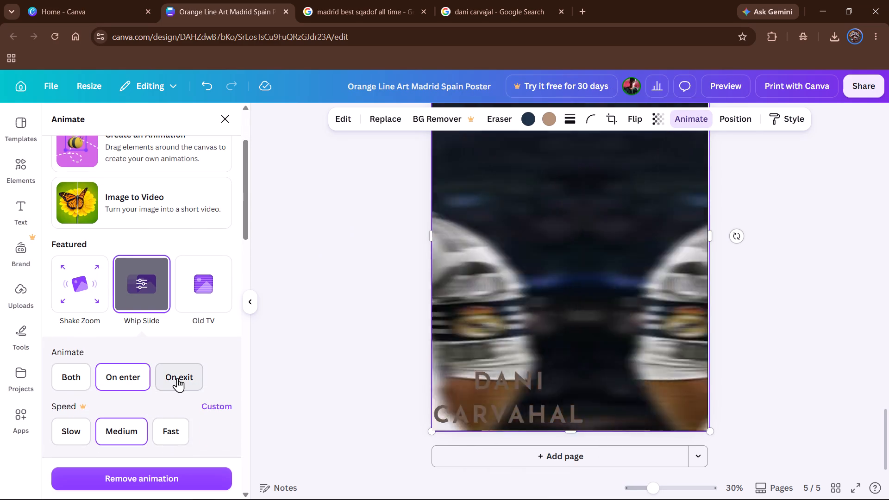
left_click(212, 291)
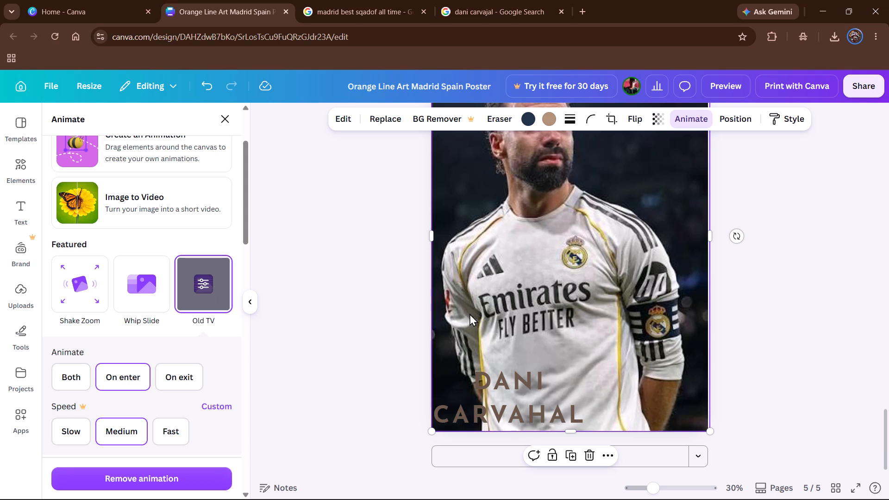
scroll(470, 313, "down", 2)
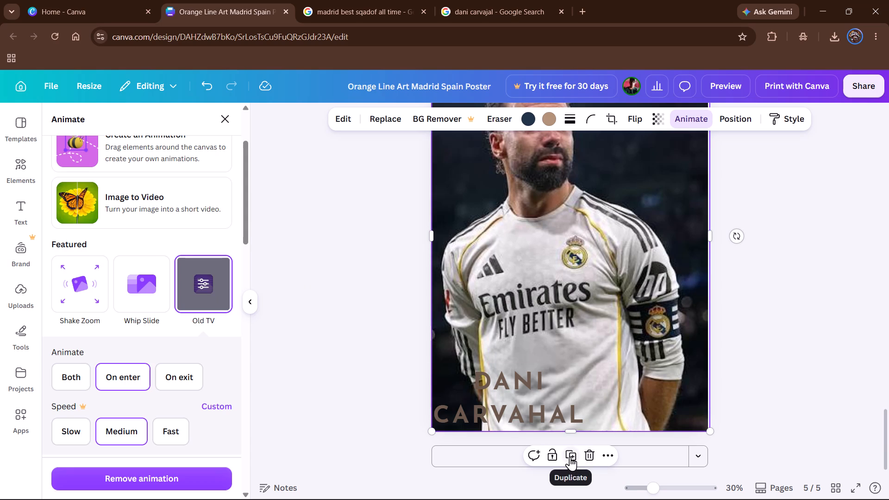
scroll(657, 322, "down", 2)
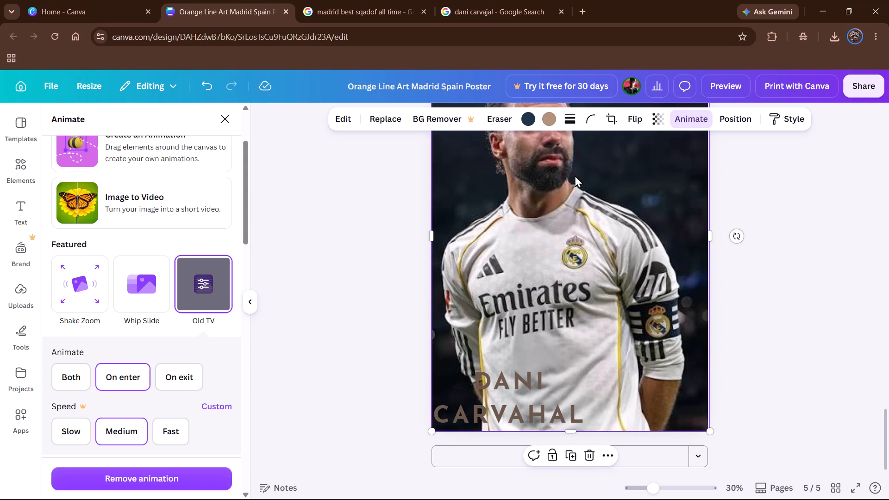
left_click(415, 249)
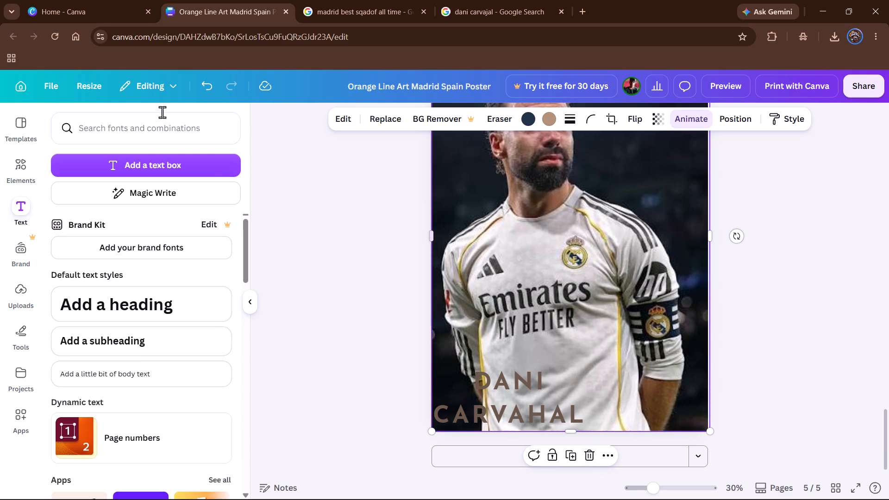
scroll(439, 230, "down", 1)
scroll(439, 230, "up", 3)
scroll(439, 230, "down", 1)
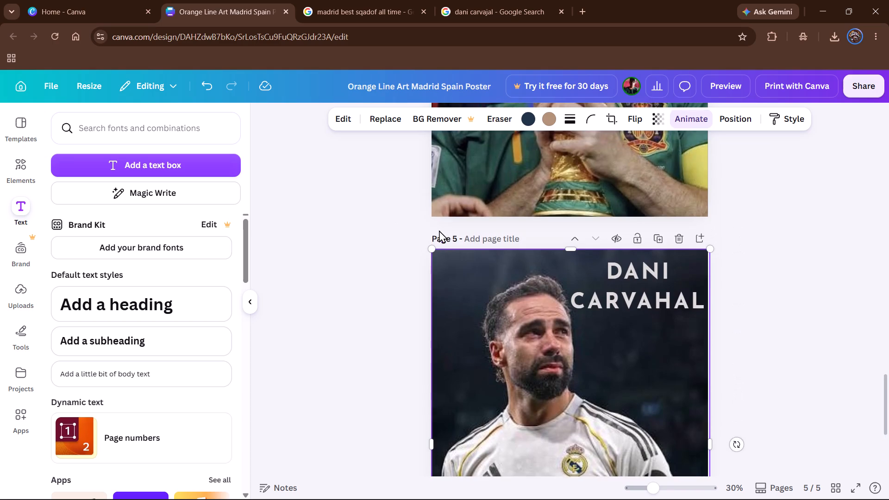
scroll(439, 230, "down", 1)
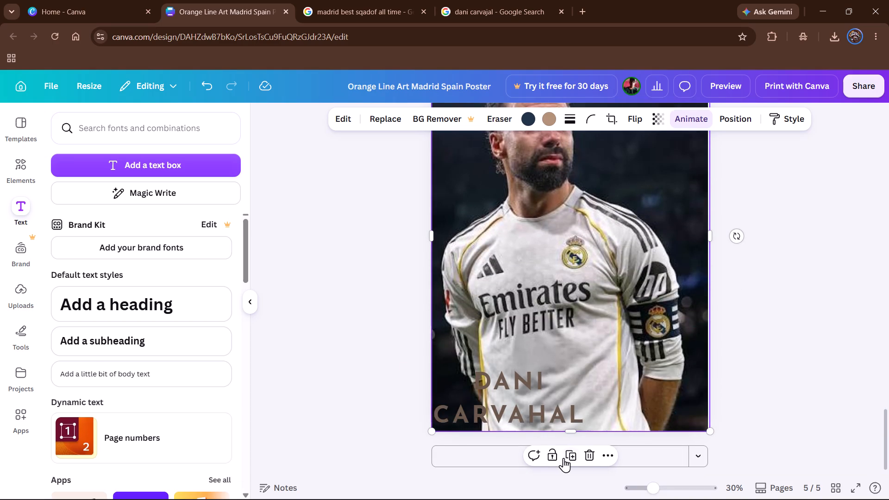
Reorder the poster pages so the MADRID skyline page comes first, ahead of the HALA MADRID LEGENDS page.
scroll(743, 283, "up", 11)
scroll(601, 299, "down", 1)
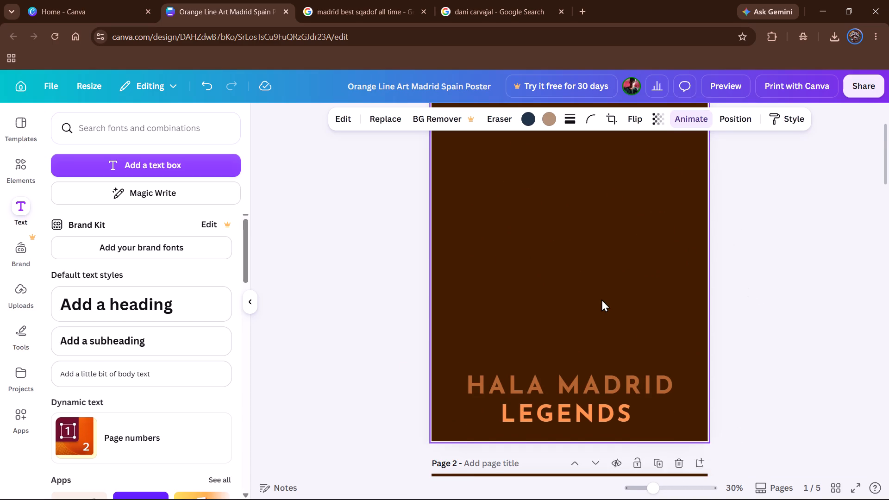
scroll(601, 299, "down", 4)
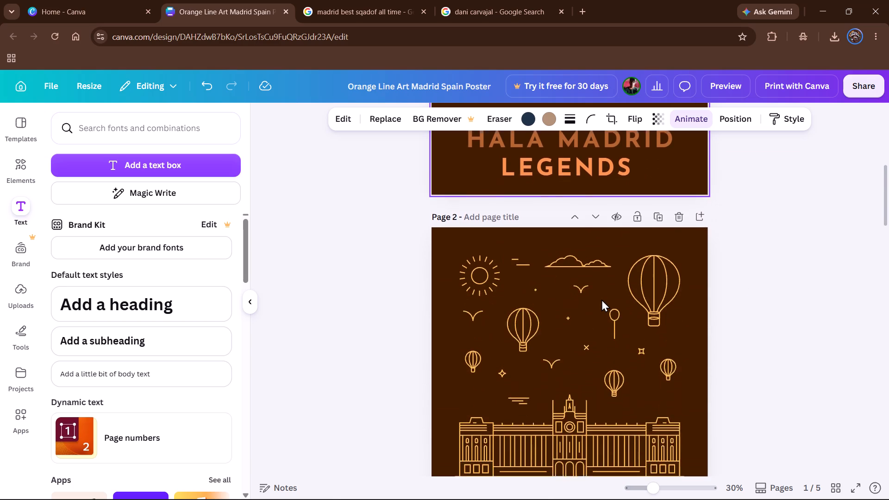
scroll(601, 299, "down", 1)
scroll(601, 299, "up", 4)
left_click(597, 310)
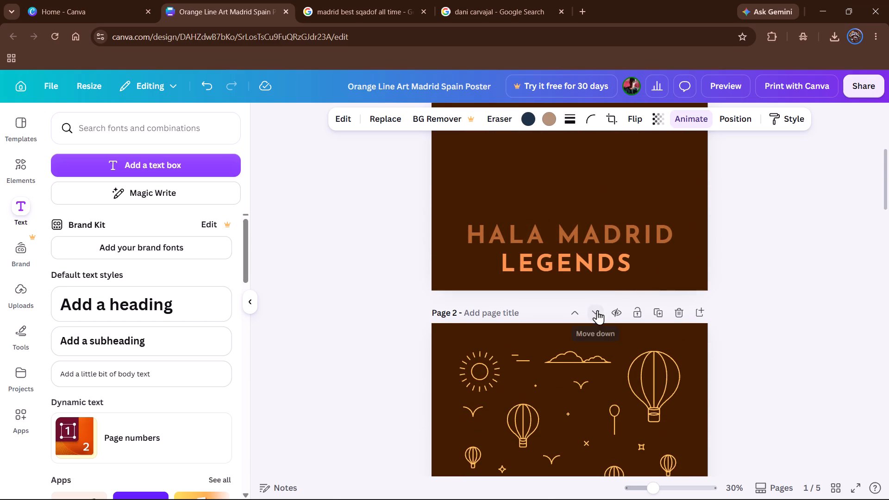
left_click(576, 312)
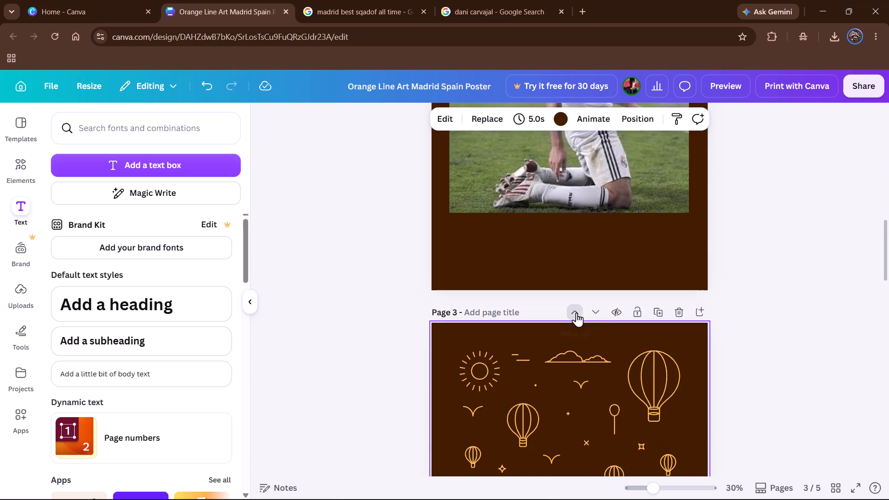
left_click(574, 309)
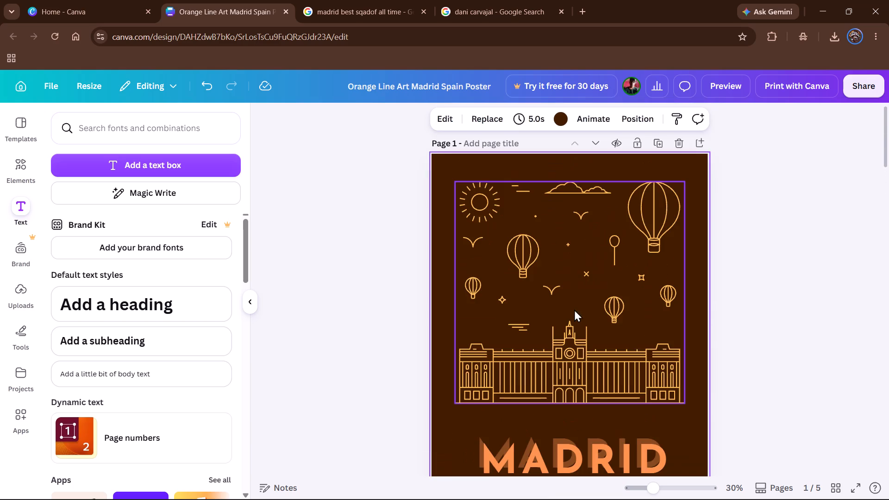
Add a new blank page after the Dani Carvajal page at the end of the poster.
scroll(574, 309, "down", 8)
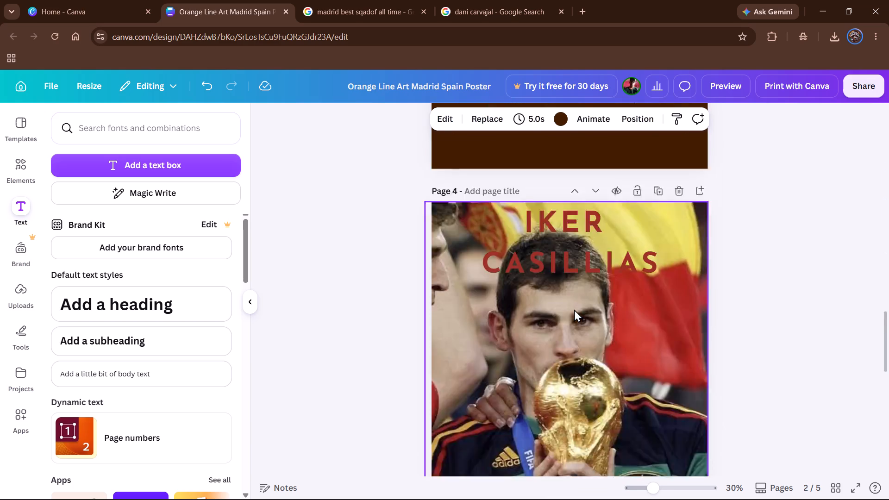
scroll(574, 309, "down", 2)
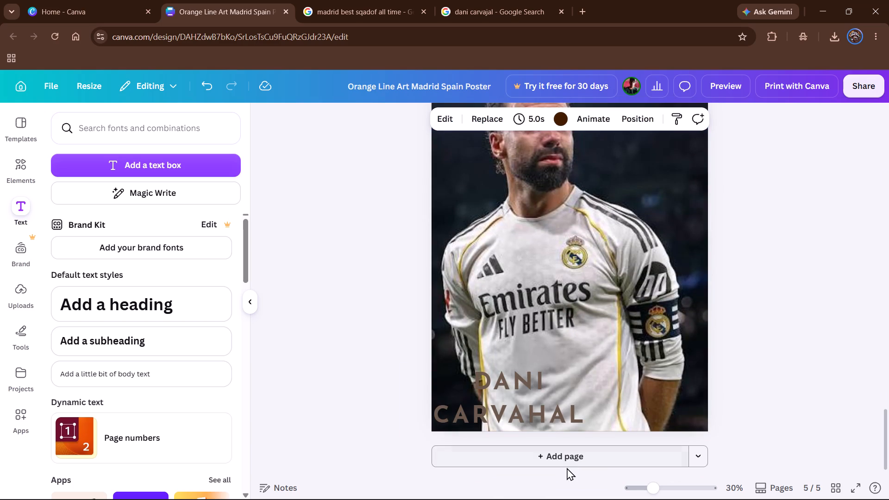
left_click(567, 456)
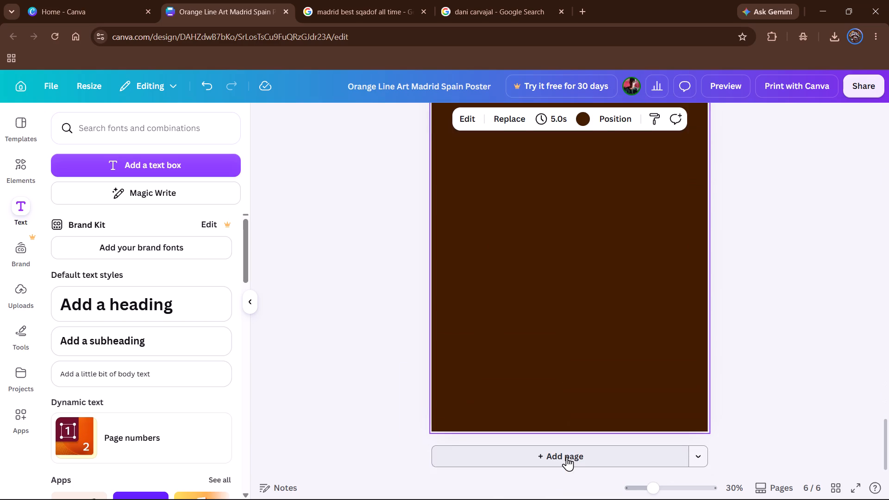
Consult the all-time starting XI list for the next player, and add a SERGIO RAMOS text box on page 6.
left_click(421, 0)
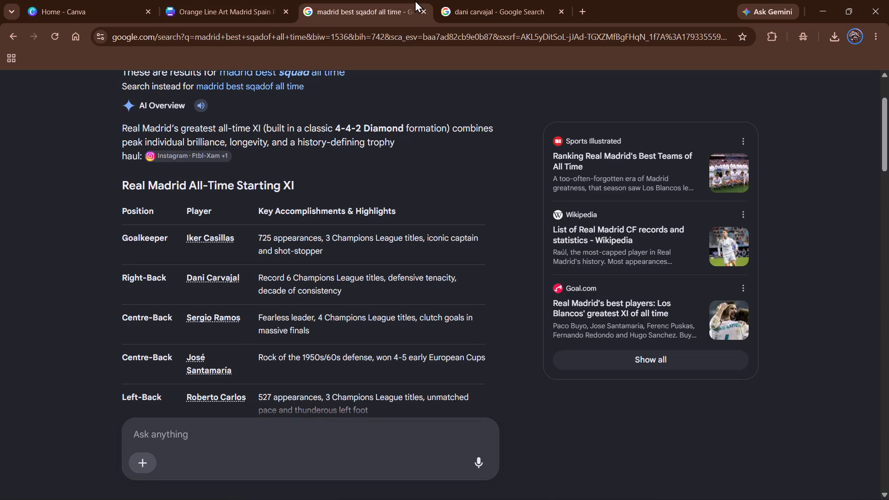
left_click(458, 12)
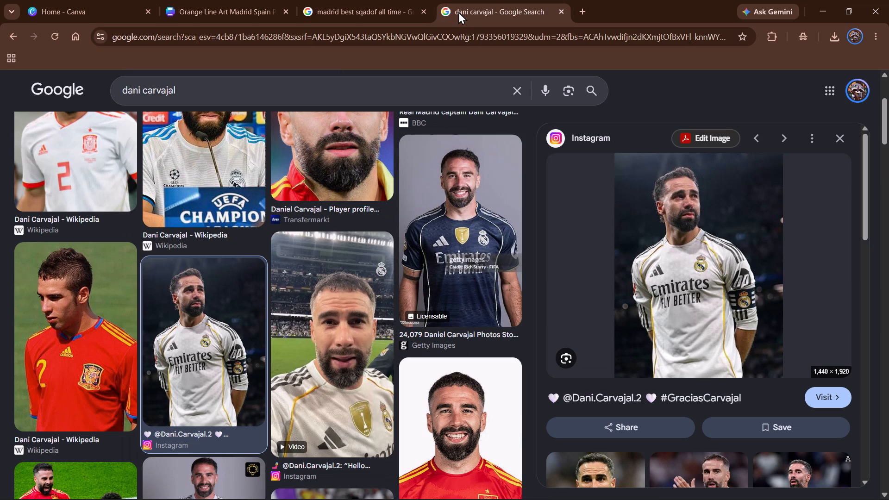
left_click(388, 0)
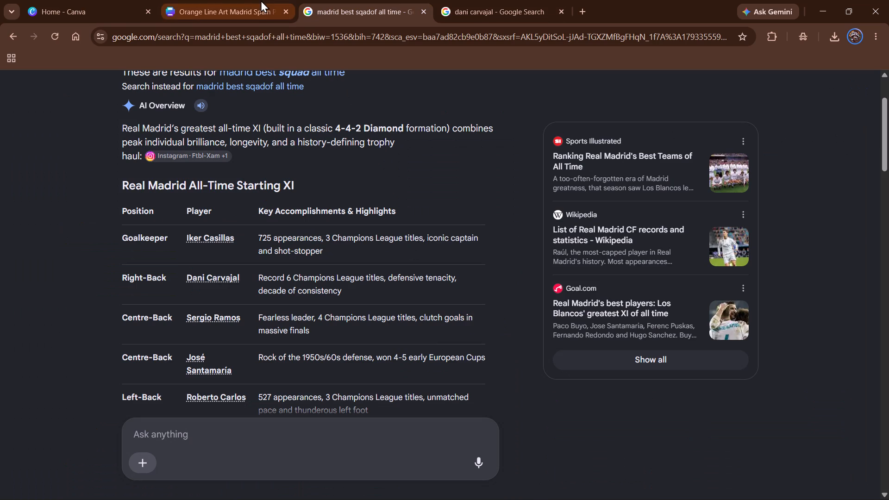
left_click(261, 0)
left_click(114, 170)
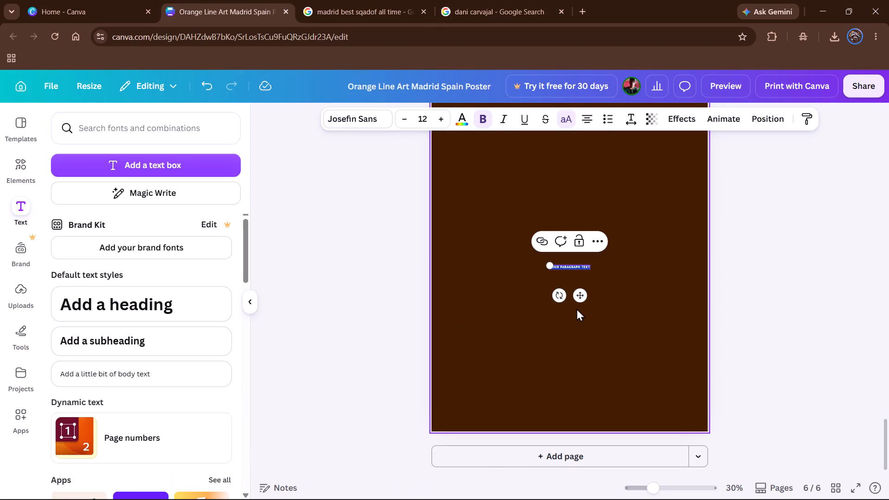
type("Ser")
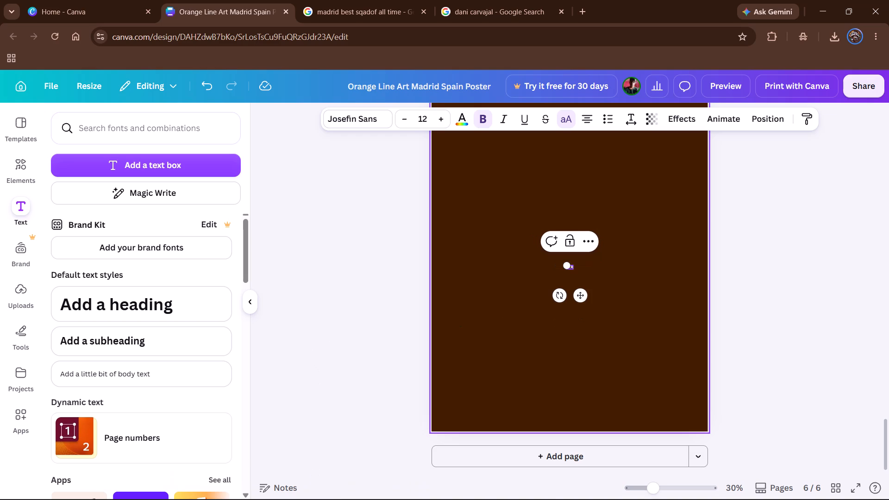
type("gio ramos")
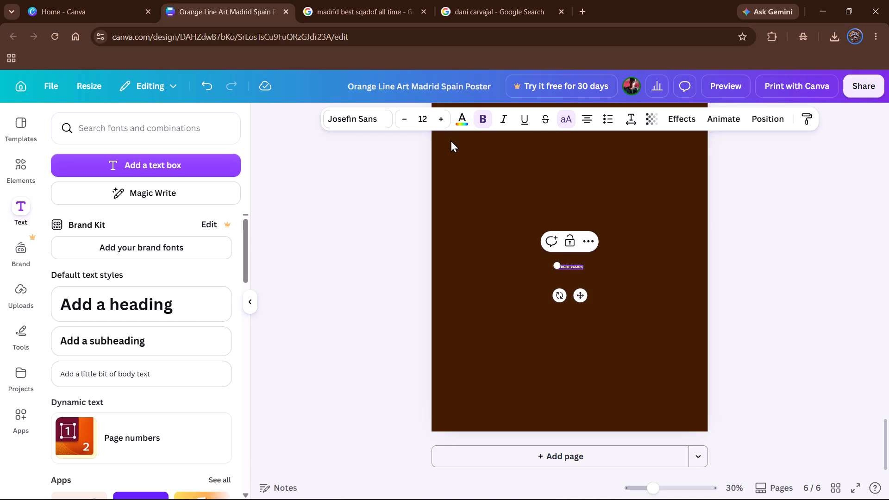
Set the SERGIO RAMOS title to font size 129, and scale its text box down to size 76.
left_click(429, 124)
key("BackSpace")
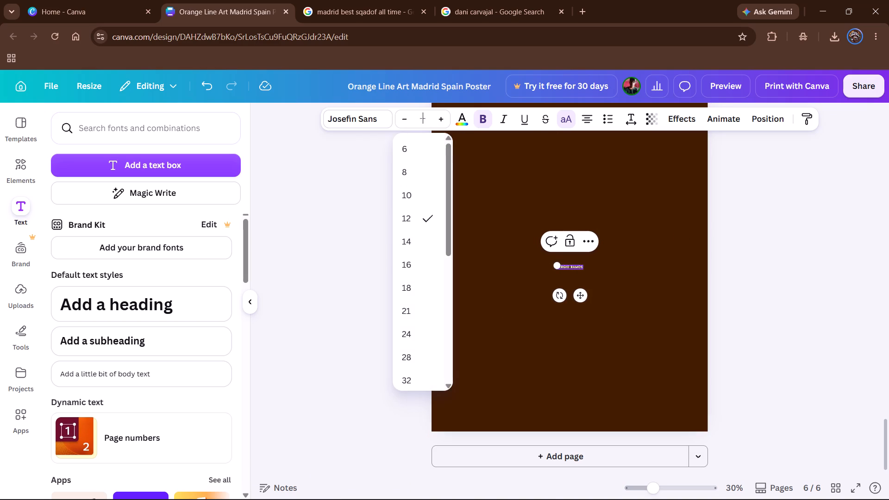
type("129")
key("Return")
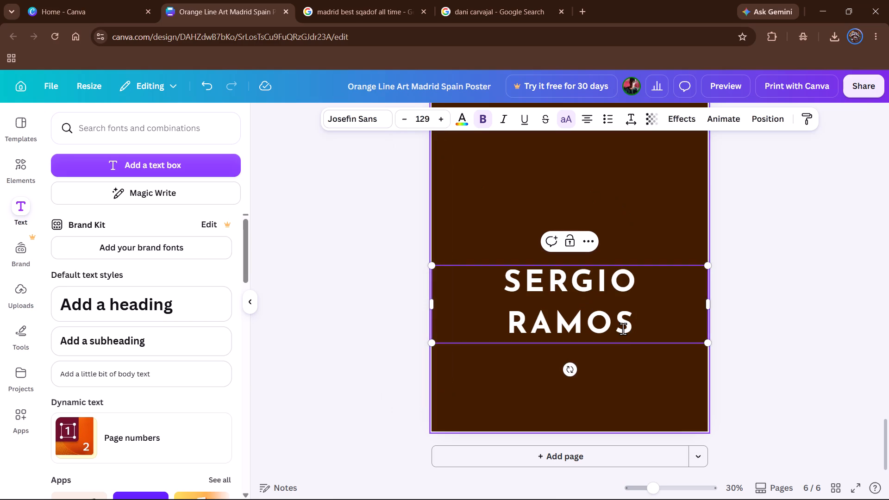
left_click_drag(432, 340, 489, 292)
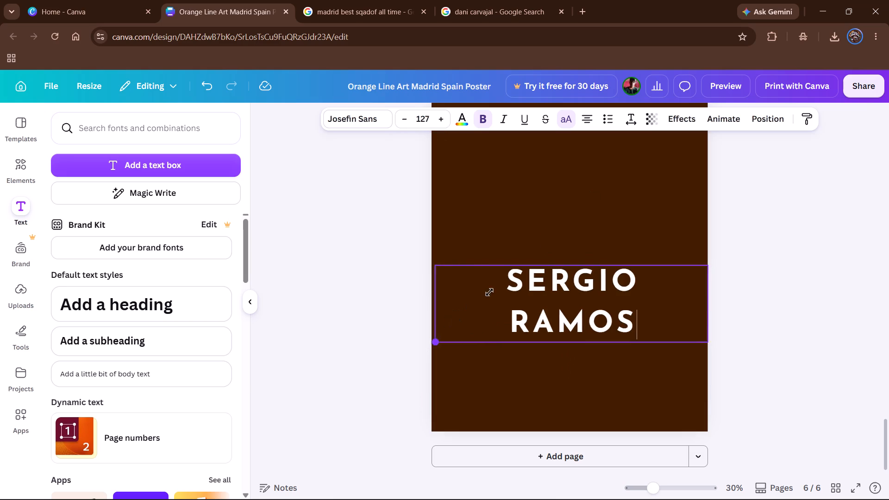
left_click_drag(489, 292, 532, 263)
Move the SERGIO RAMOS title to the upper-right corner of page 6.
left_click_drag(627, 287, 631, 165)
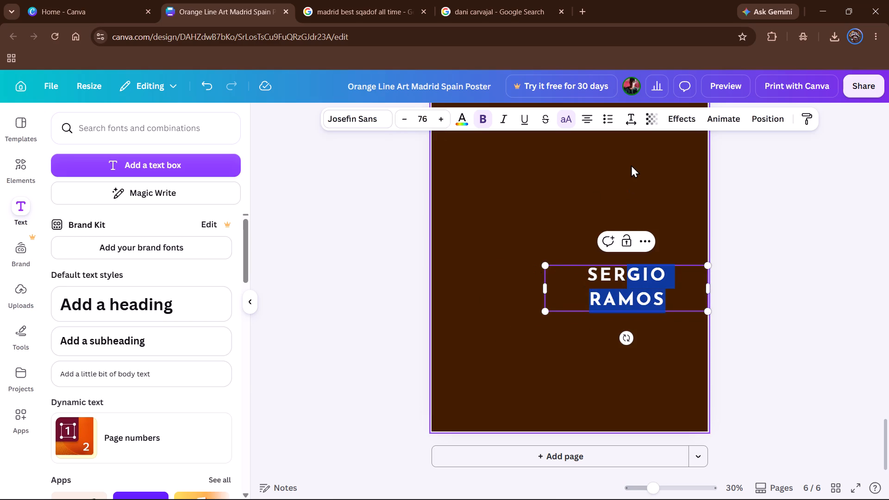
left_click_drag(631, 165, 631, 161)
left_click(631, 161)
left_click_drag(652, 296, 659, 148)
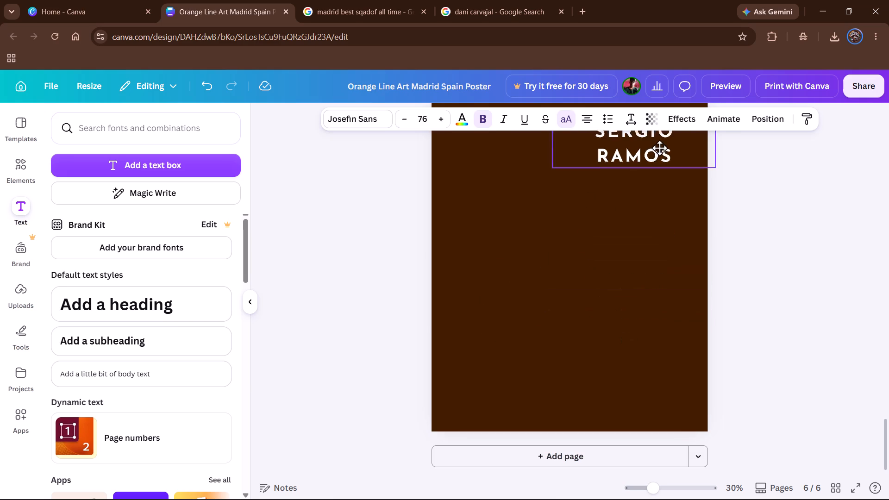
left_click_drag(659, 148, 658, 139)
scroll(658, 139, "up", 2)
left_click_drag(627, 322, 626, 277)
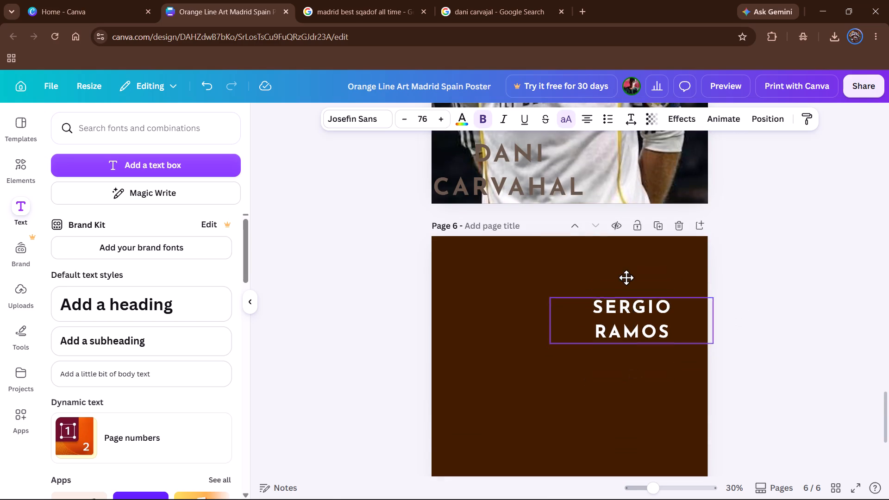
left_click_drag(626, 277, 642, 268)
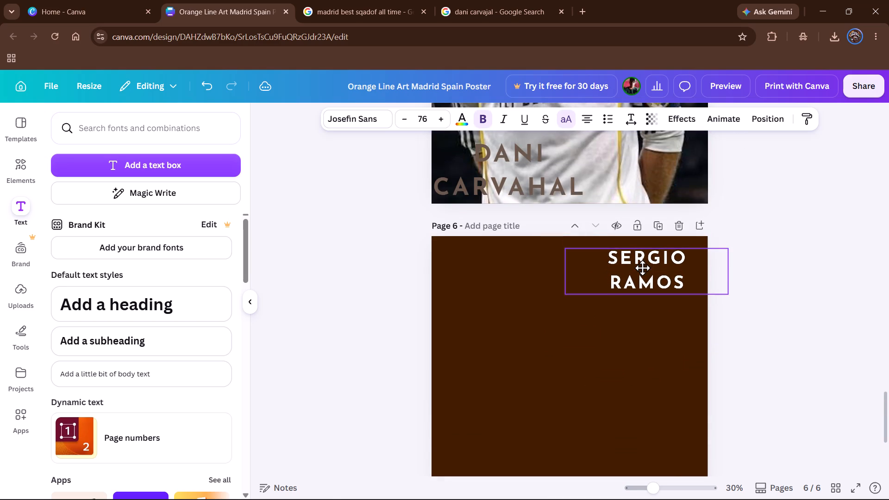
left_click_drag(642, 268, 648, 259)
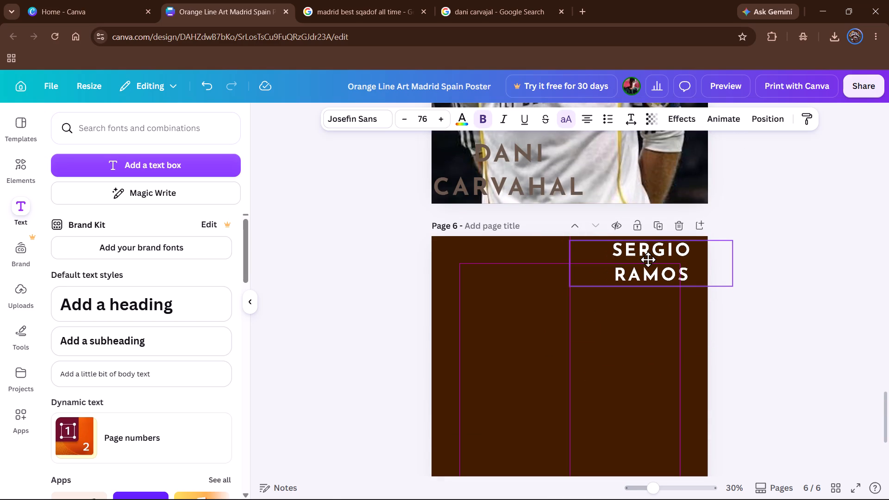
left_click_drag(648, 259, 645, 260)
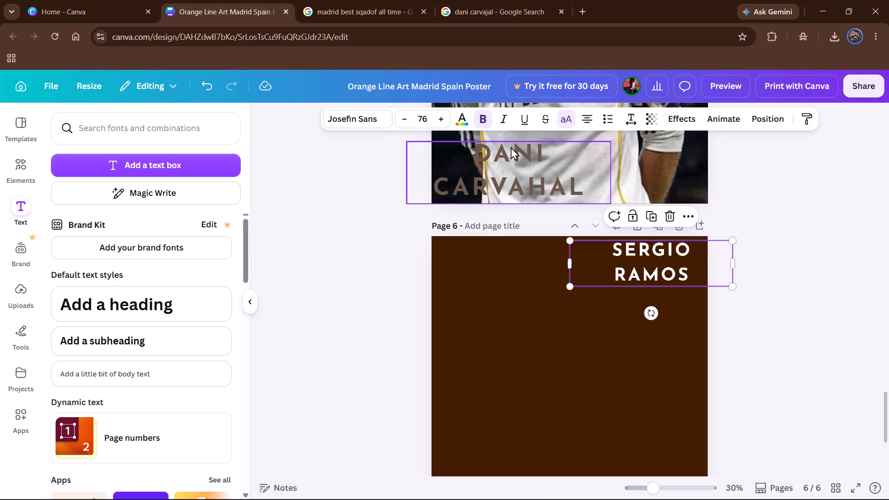
Switch to the Google image search and search for Sergio Ramos in place of Dani Carvajal.
left_click(481, 0)
left_click_drag(180, 88, 77, 91)
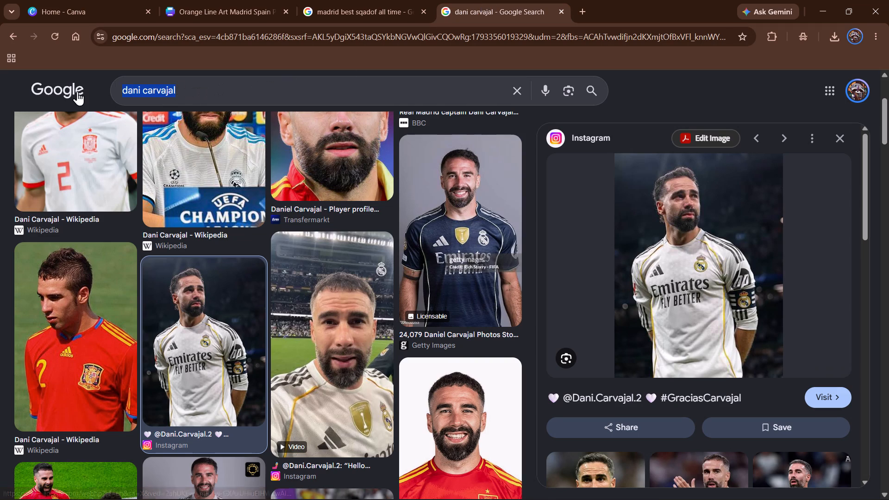
key("BackSpace")
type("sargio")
left_click(149, 108)
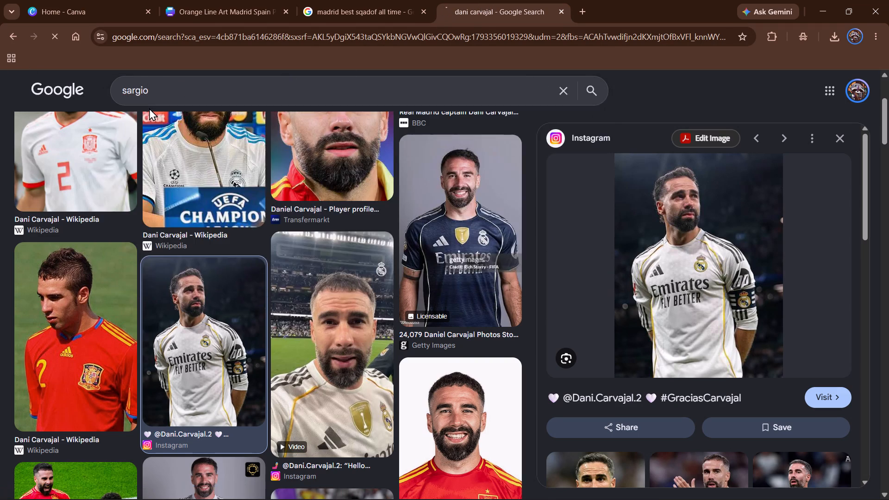
left_click(410, 0)
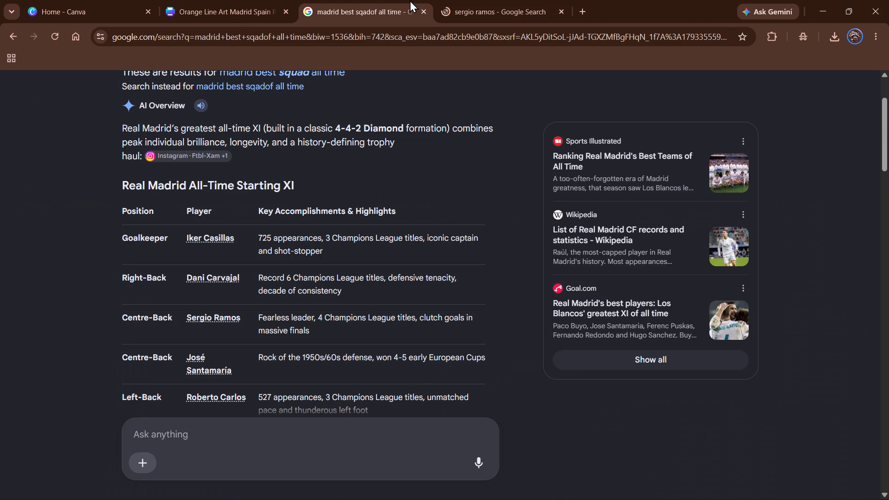
left_click(279, 0)
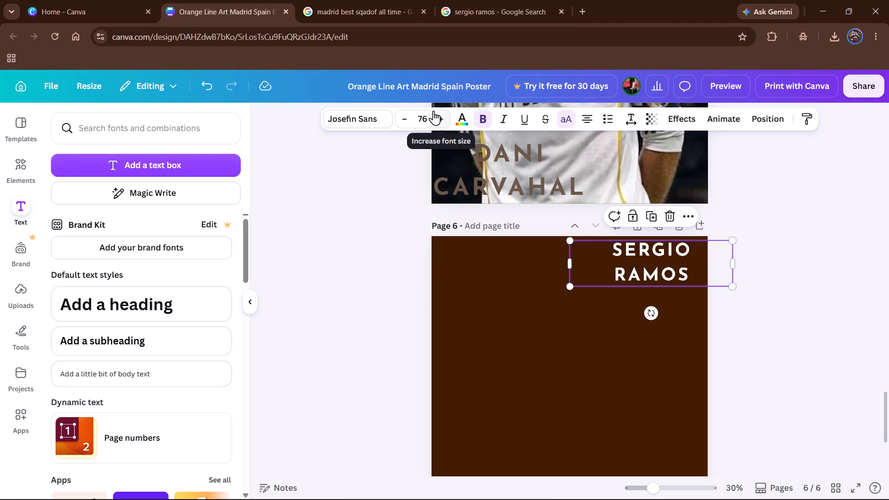
left_click(474, 0)
Save the Facebook photo captioned Sergio Ramos Real Madrid, showing him kissing a trophy, as a JPEG in the Certificates folder.
scroll(469, 259, "down", 2)
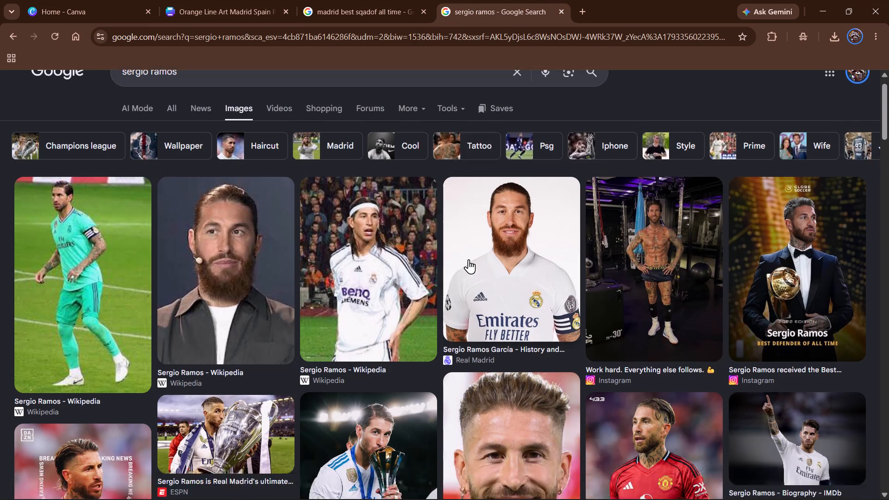
scroll(469, 259, "down", 3)
scroll(469, 259, "up", 1)
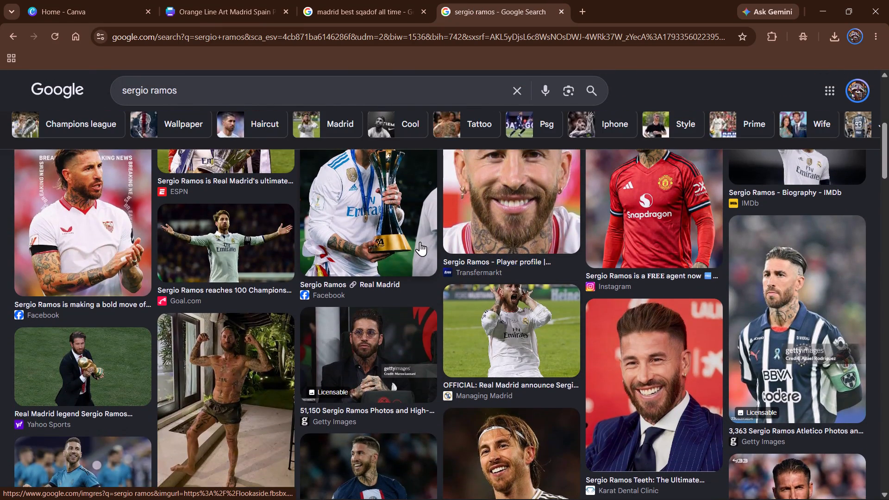
scroll(420, 242, "up", 1)
left_click(384, 258)
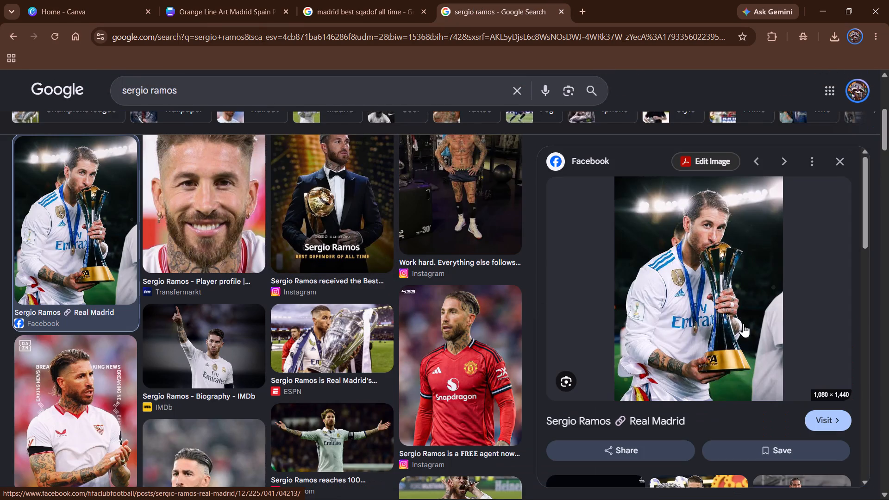
right_click(743, 323)
left_click(632, 209)
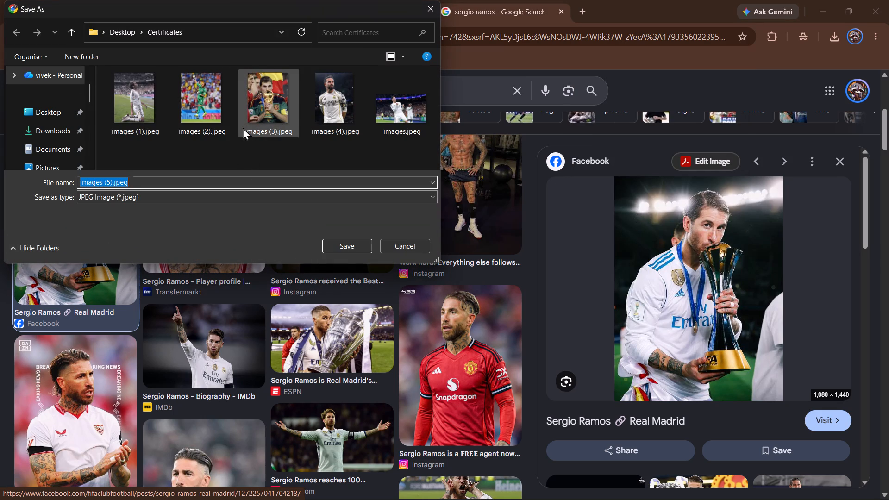
left_click(330, 240)
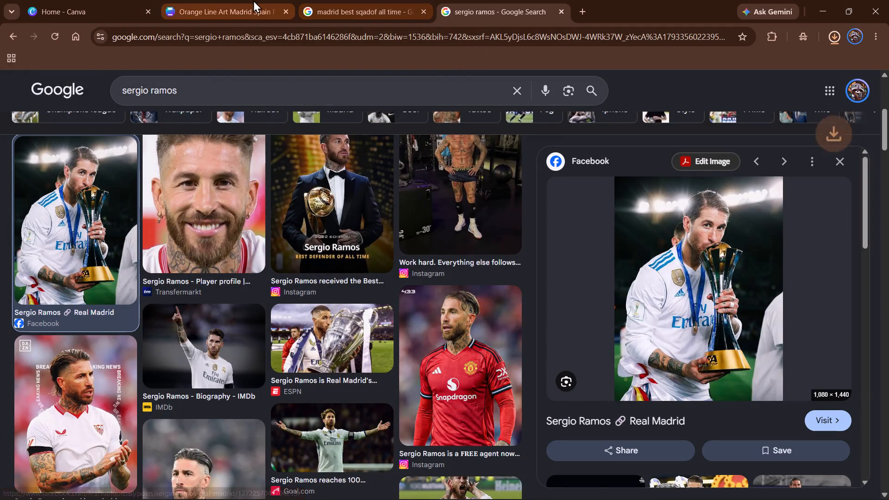
Back in the Canva poster, upload the downloaded photo of Sergio Ramos kissing the trophy and place it on page 6.
left_click(253, 0)
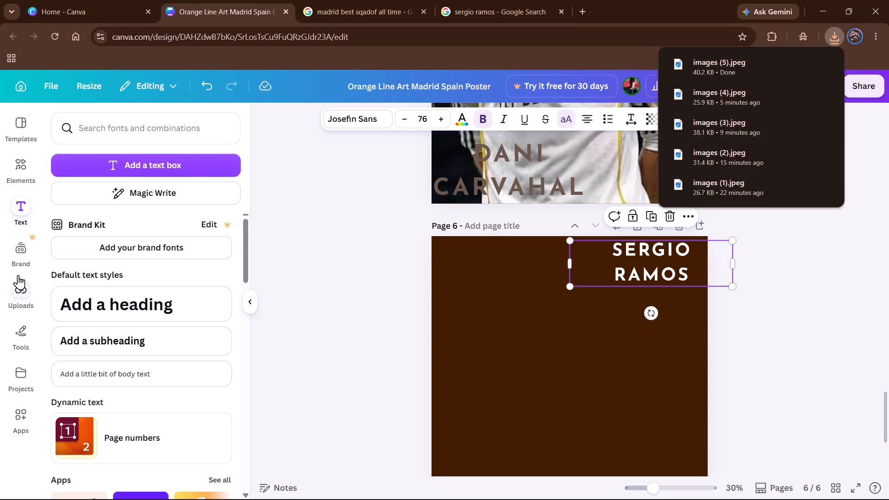
left_click(19, 287)
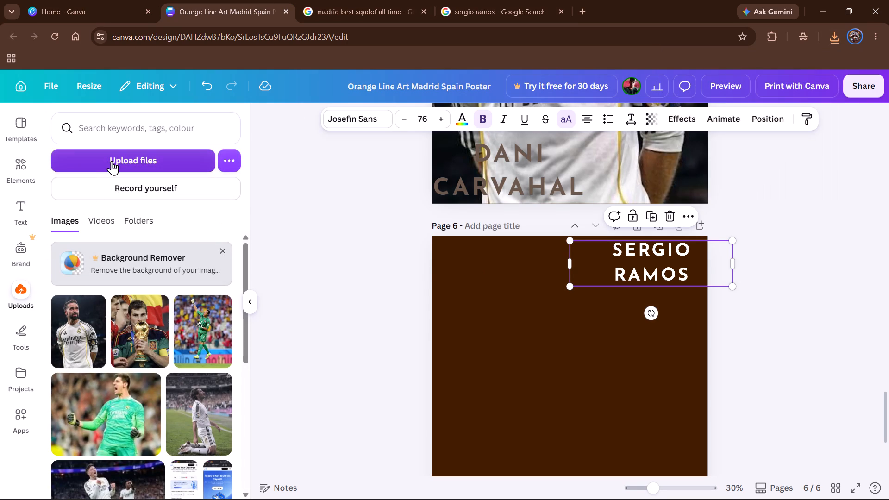
left_click(112, 161)
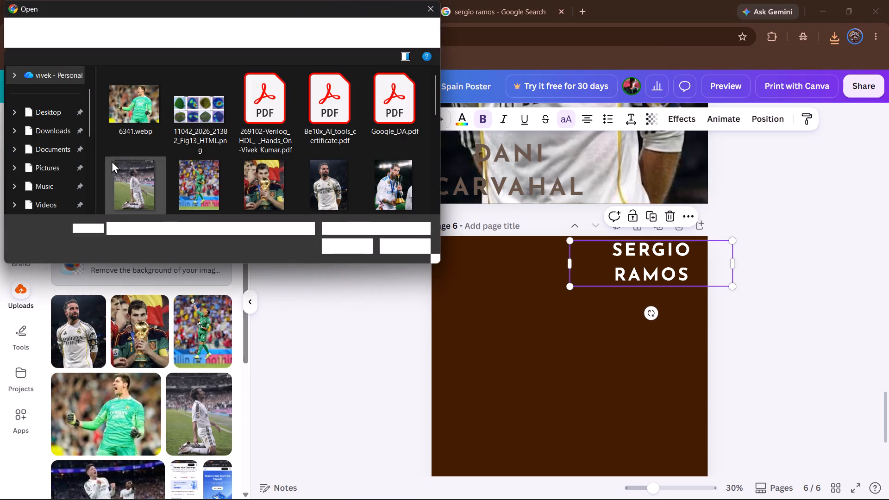
left_click(387, 183)
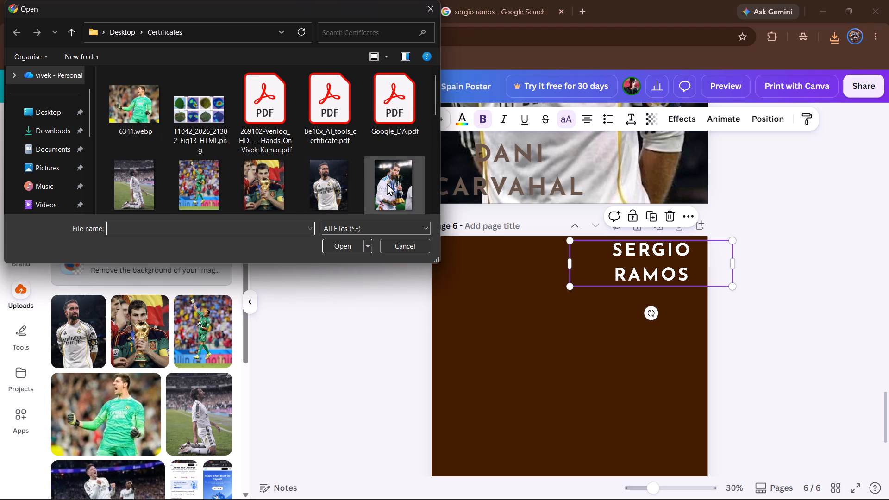
key("Return")
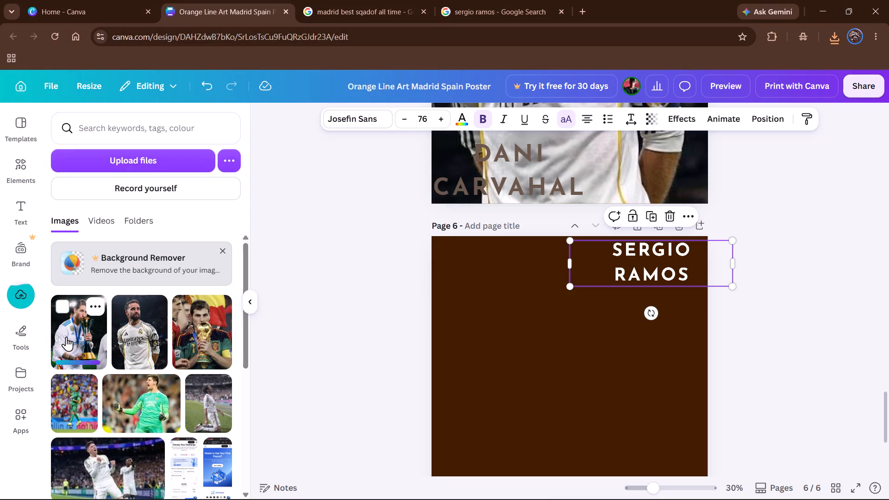
left_click(66, 337)
Enlarge the Sergio Ramos photo and move it flush into the upper-left corner of page 6.
scroll(595, 341, "down", 3)
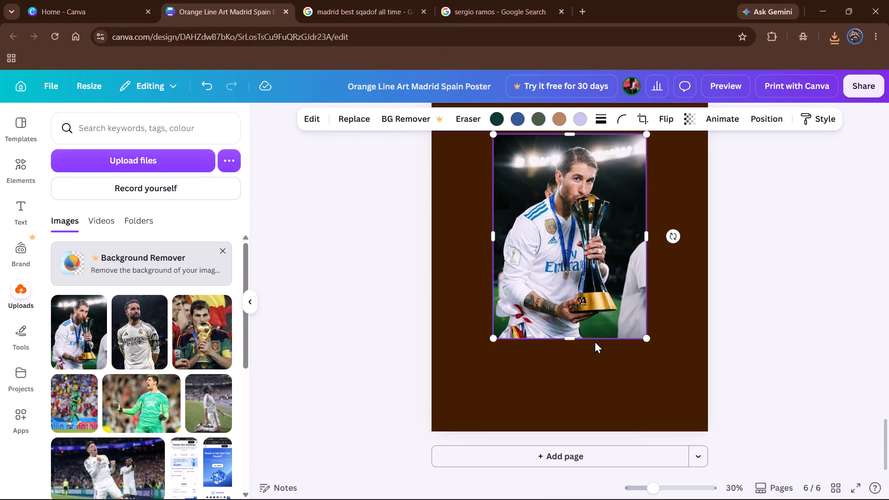
left_click_drag(492, 337, 470, 435)
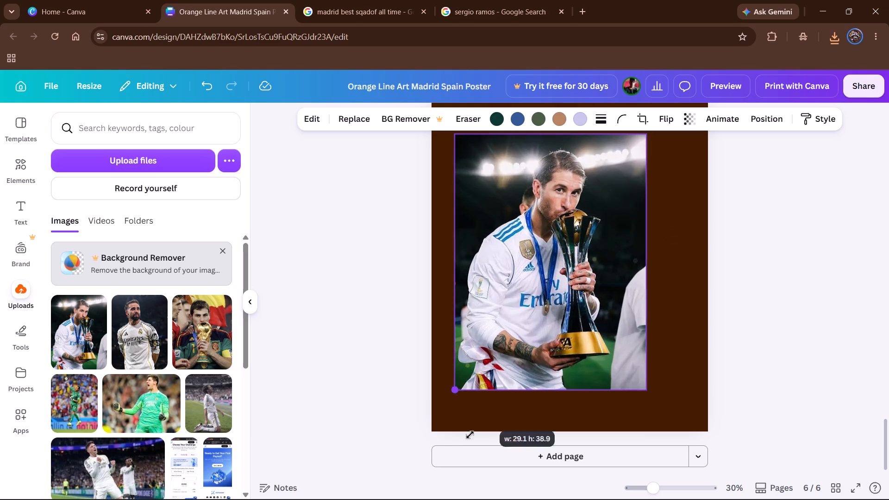
left_click_drag(470, 435, 459, 448)
left_click_drag(578, 290, 563, 213)
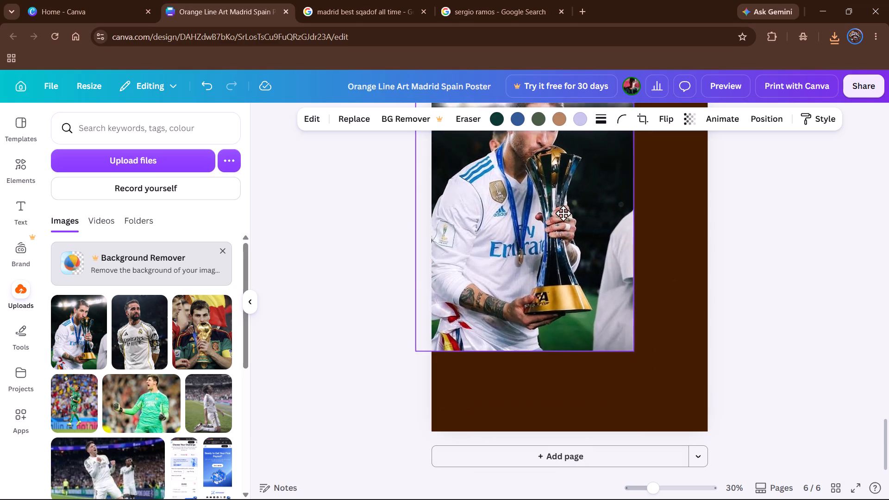
left_click_drag(563, 213, 563, 210)
scroll(563, 210, "up", 2)
left_click_drag(559, 240, 570, 215)
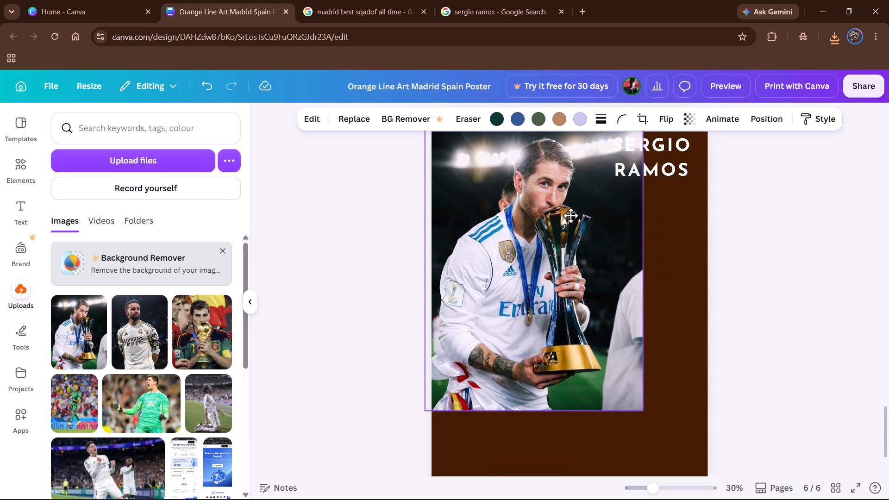
left_click_drag(570, 215, 568, 220)
scroll(568, 220, "up", 1)
left_click_drag(568, 225, 576, 232)
Scale the Sergio Ramos photo to the page's full width and extend its lower edge past the bottom of page 6.
scroll(576, 232, "down", 2)
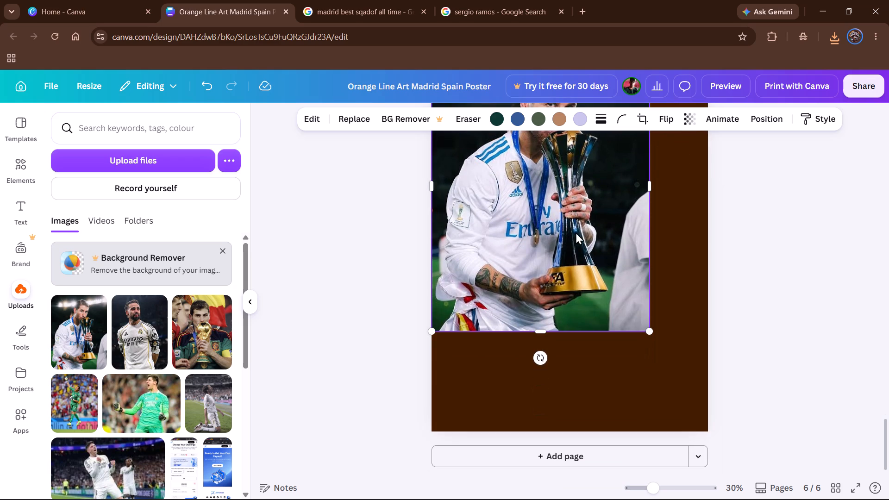
left_click_drag(652, 335, 706, 370)
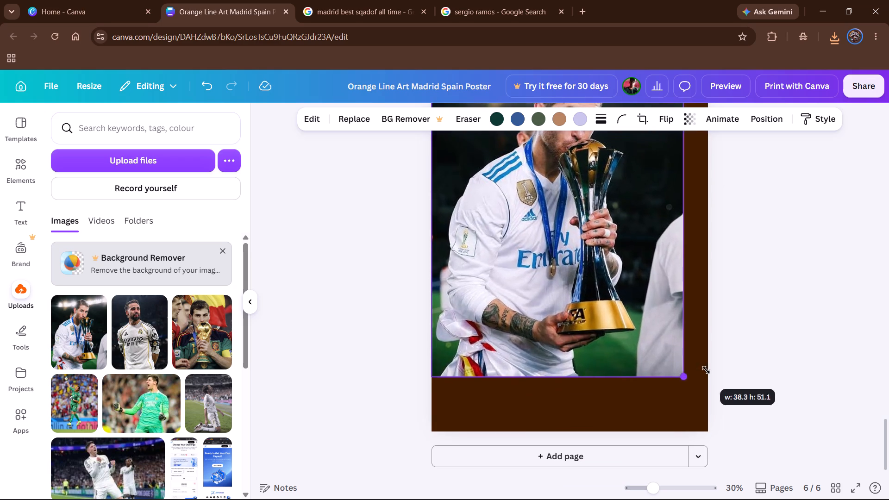
left_click_drag(706, 370, 731, 393)
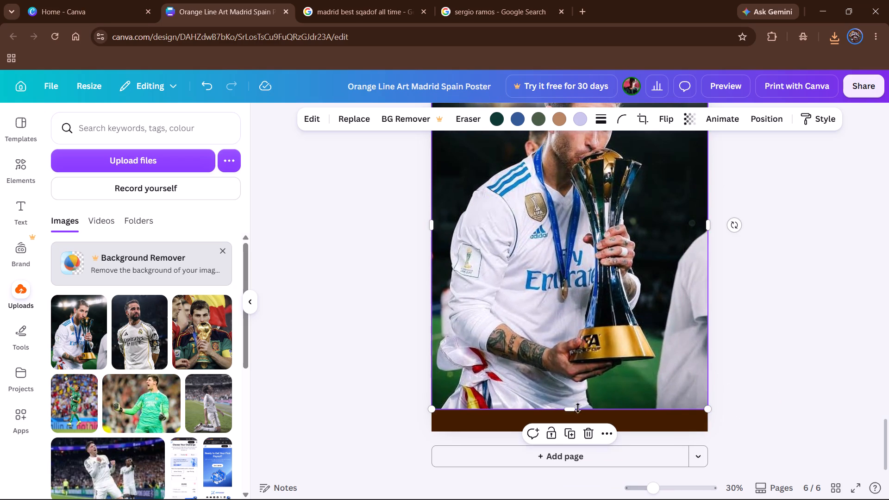
left_click_drag(569, 411, 573, 438)
Insert a line break in the SERGIO RAMOS title so RAMOS sits on a second line.
scroll(573, 438, "up", 2)
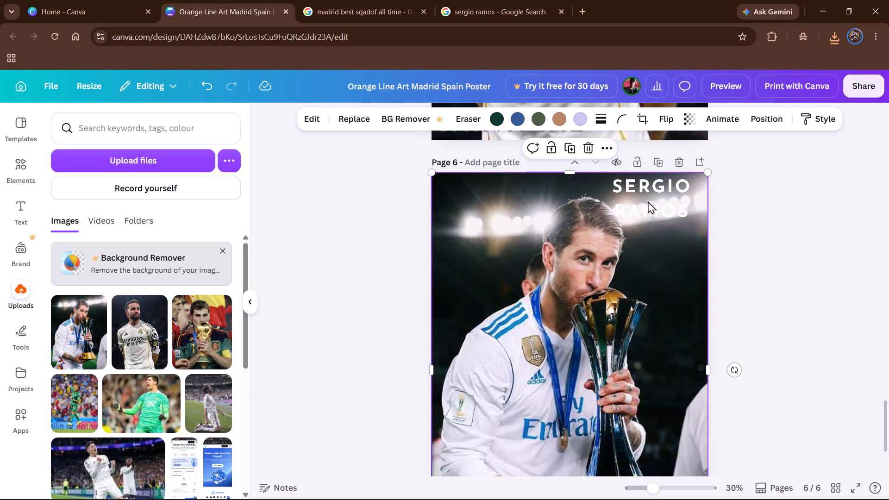
left_click(657, 185)
left_click(474, 117)
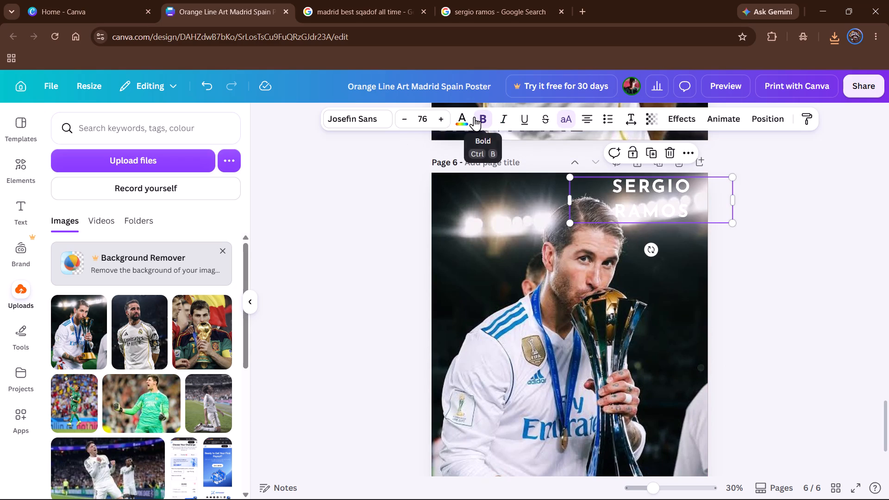
left_click(480, 118)
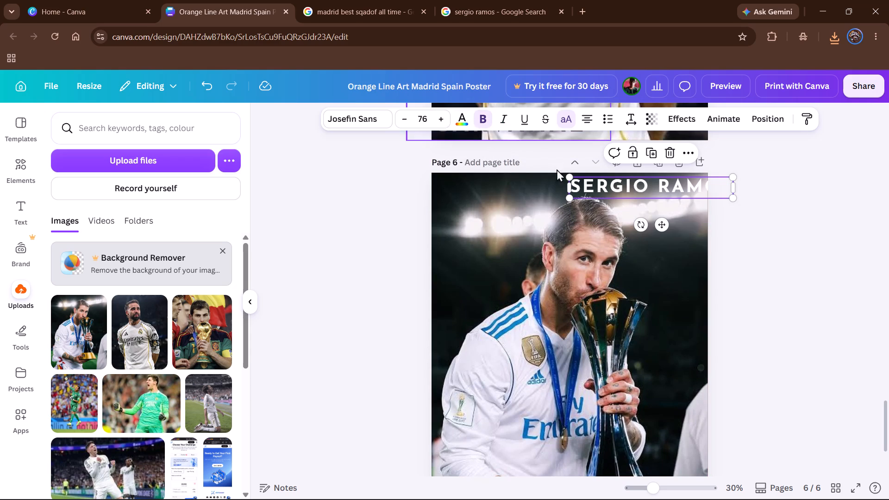
left_click(644, 190)
key("Return")
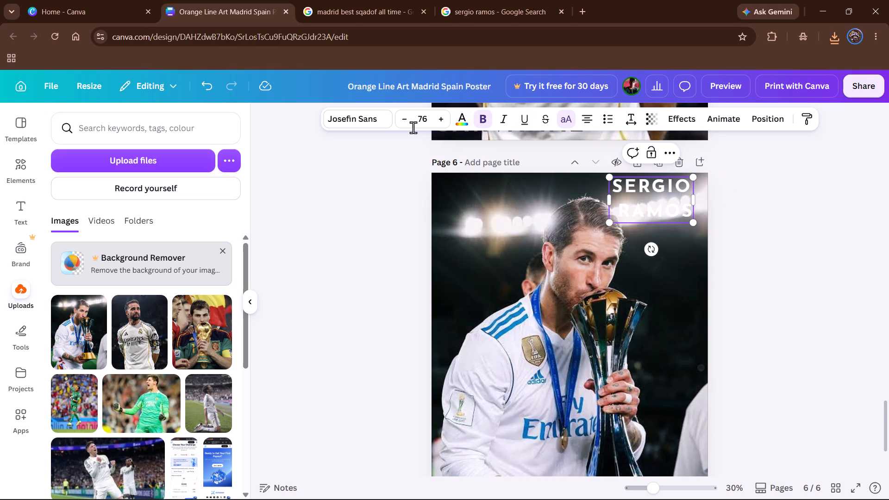
Try several photo colours on the SERGIO RAMOS title and colour all of its text grey orange #b88664.
left_click(464, 123)
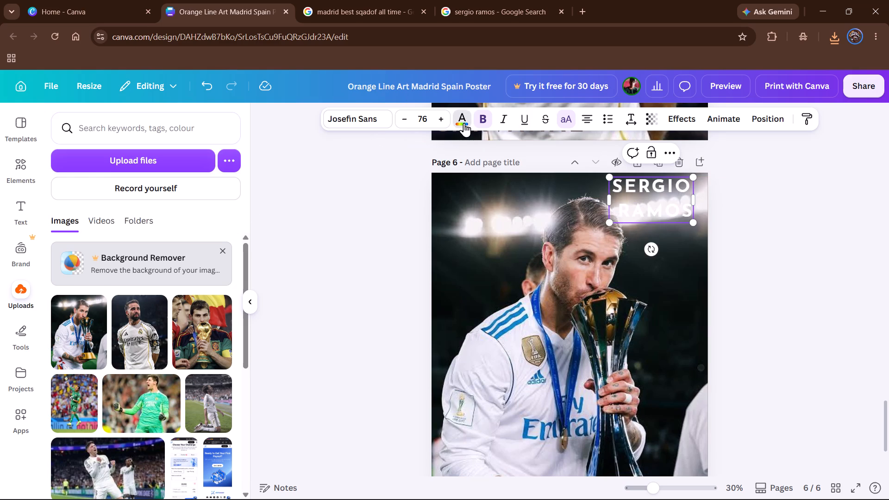
left_click(94, 388)
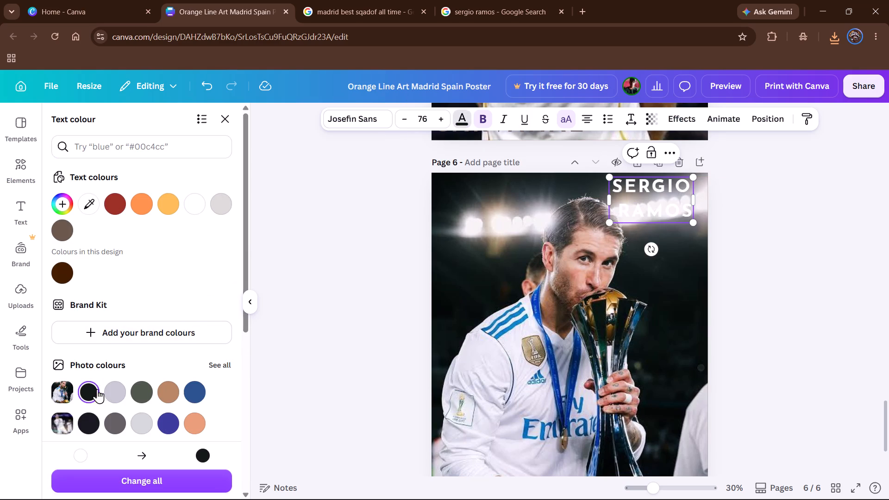
left_click(120, 391)
left_click(139, 391)
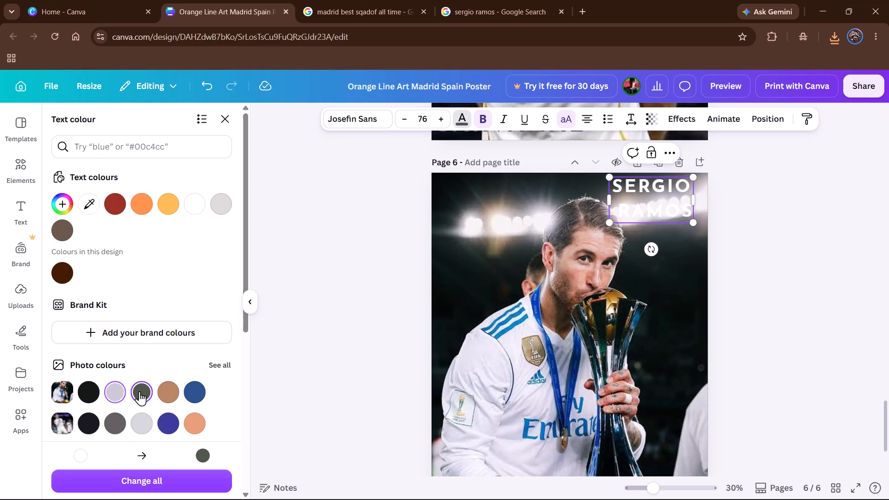
left_click(170, 391)
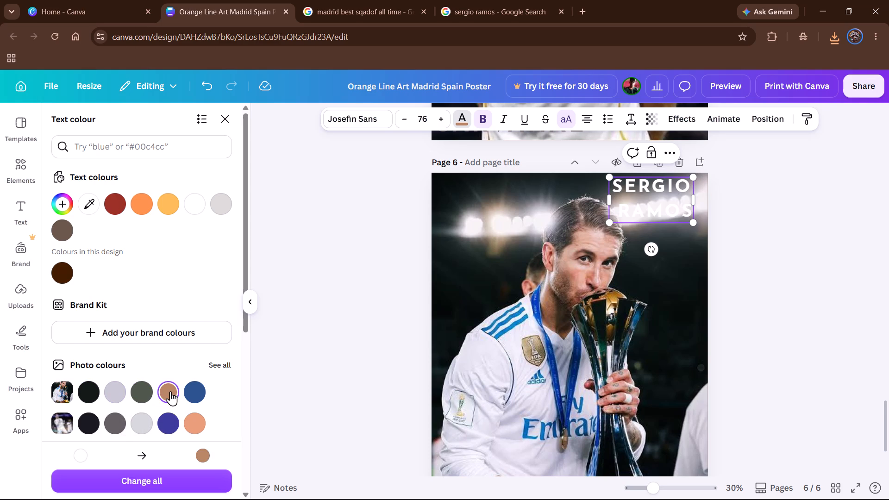
left_click_drag(616, 191, 656, 206)
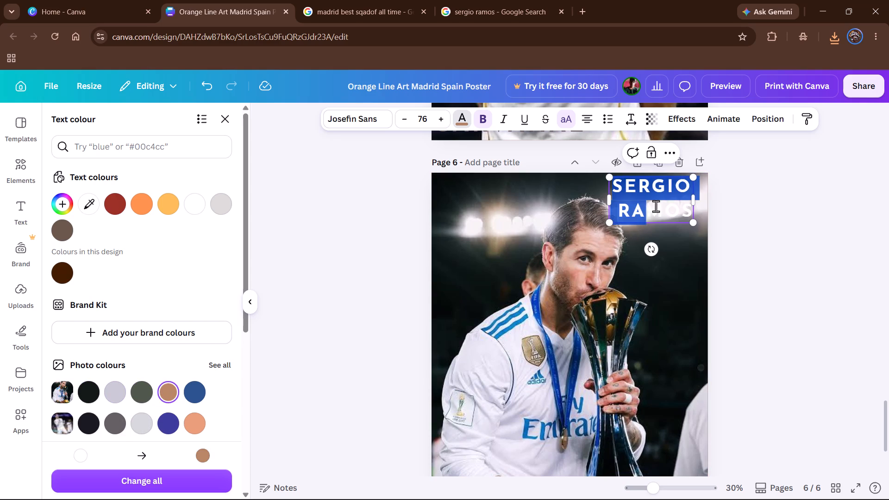
left_click_drag(656, 206, 693, 219)
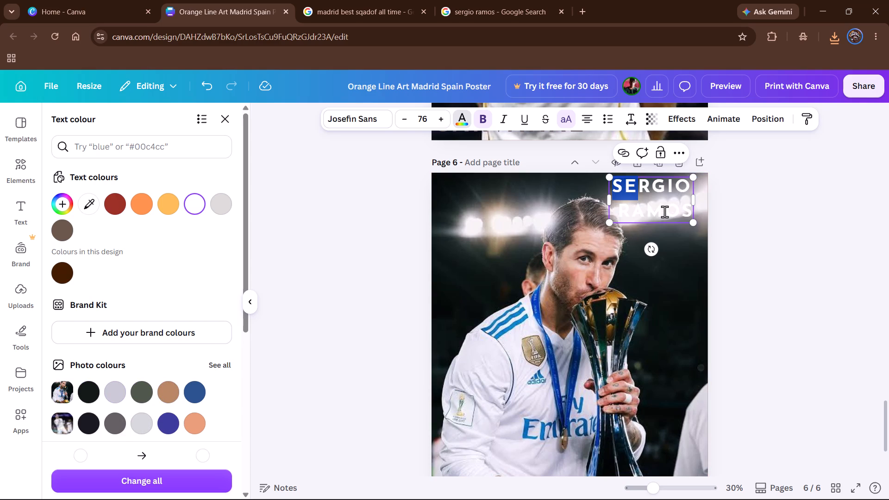
key("ctrl+a")
left_click(170, 394)
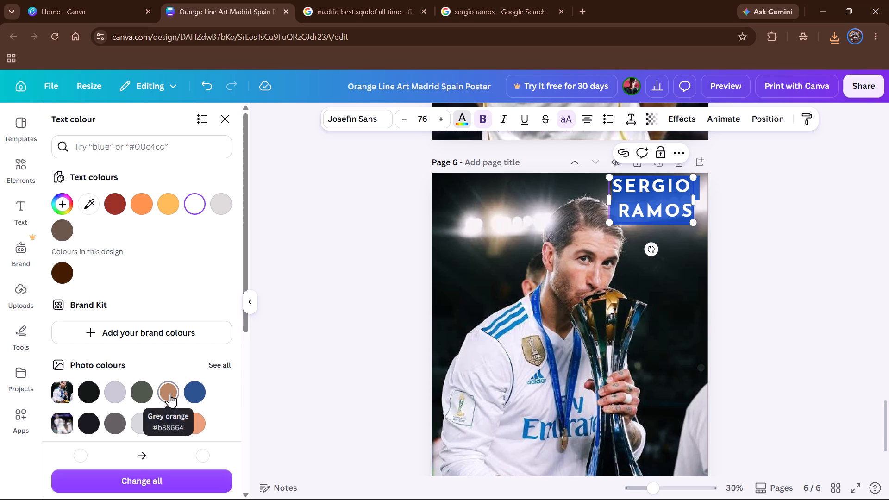
left_click(134, 394)
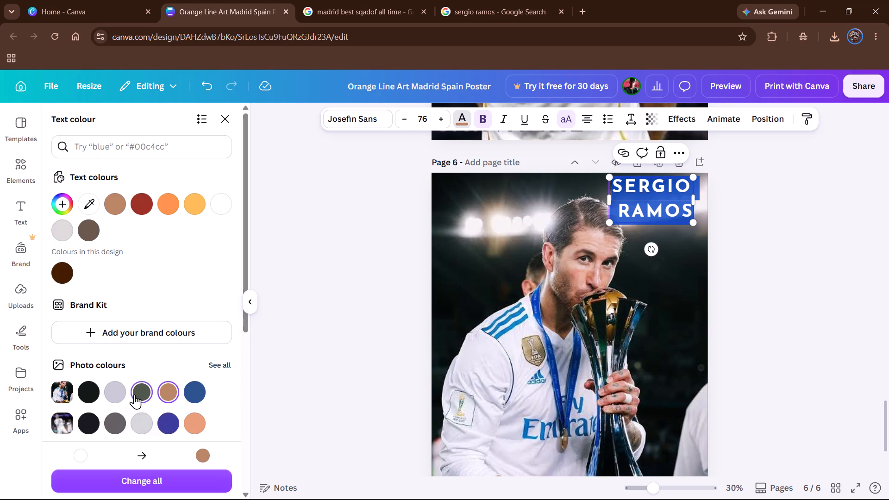
left_click(202, 389)
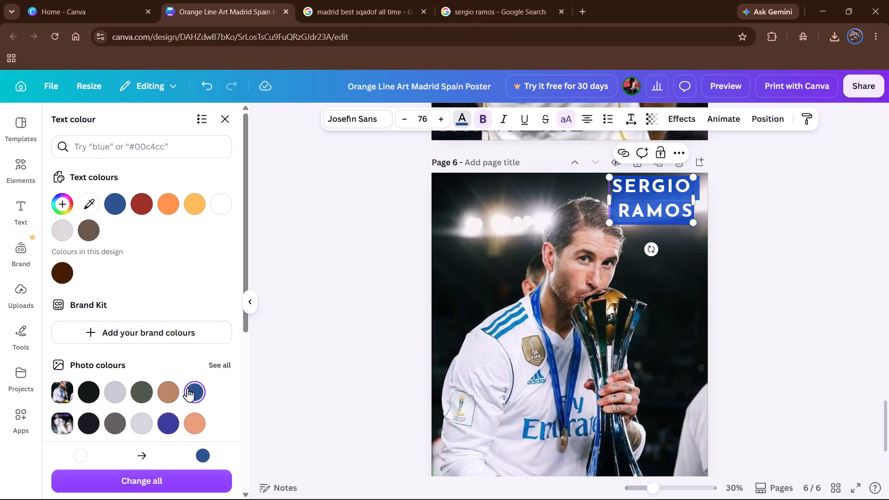
left_click(181, 387)
left_click(178, 388)
left_click(488, 303)
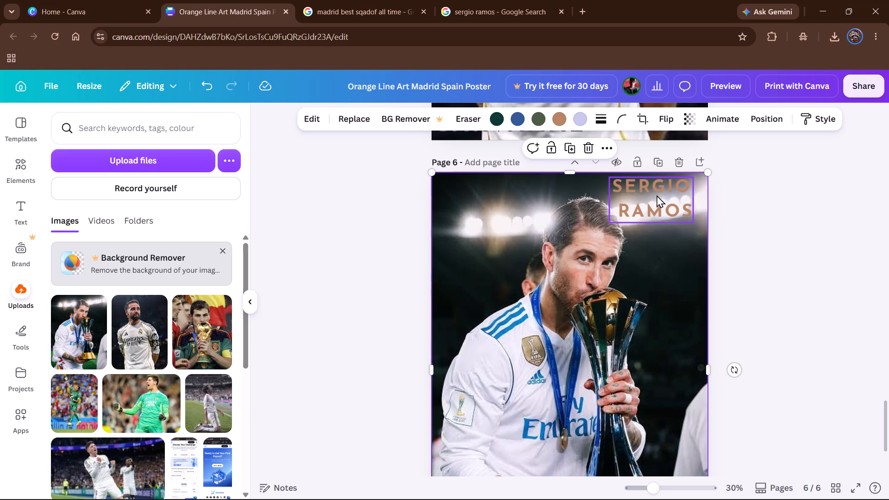
Delete the extra space in front of RAMOS in the title's second line.
left_click(657, 195)
left_click(623, 209)
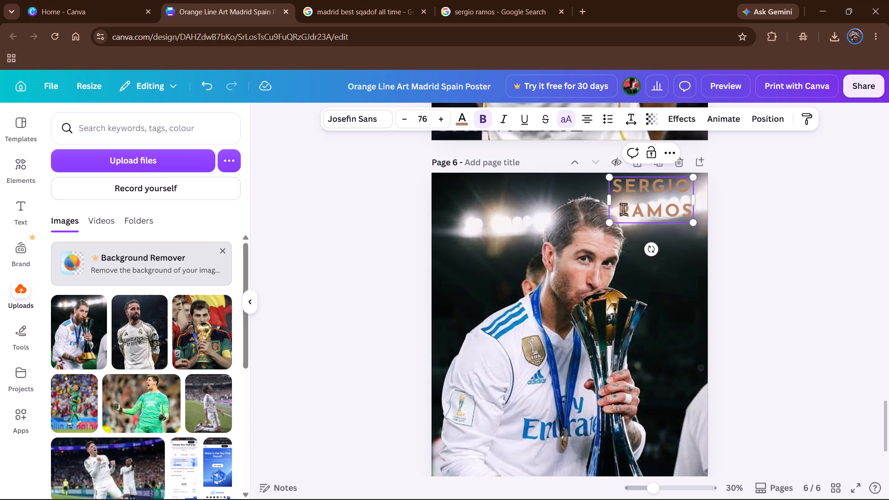
key("Left")
key("Right")
key("BackSpace")
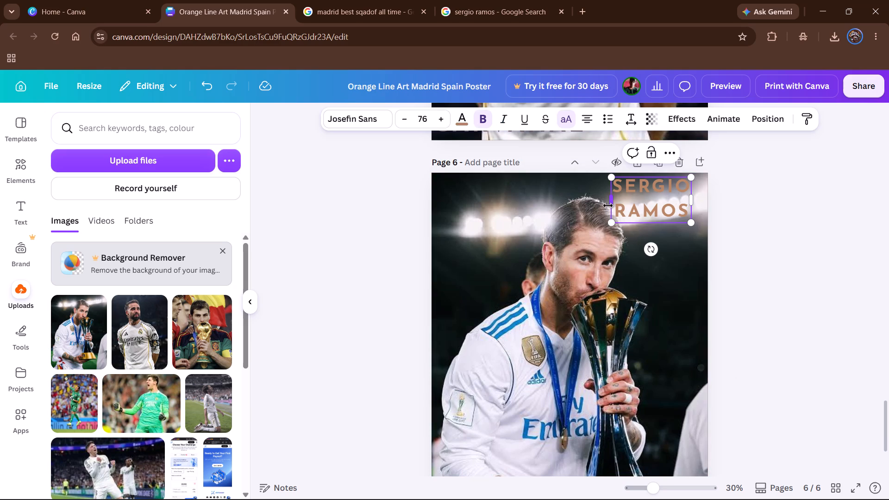
Widen the SERGIO RAMOS text box and align it to the right edge at the top of page 6.
left_click_drag(608, 206, 581, 208)
left_click_drag(634, 201, 655, 203)
left_click(751, 214)
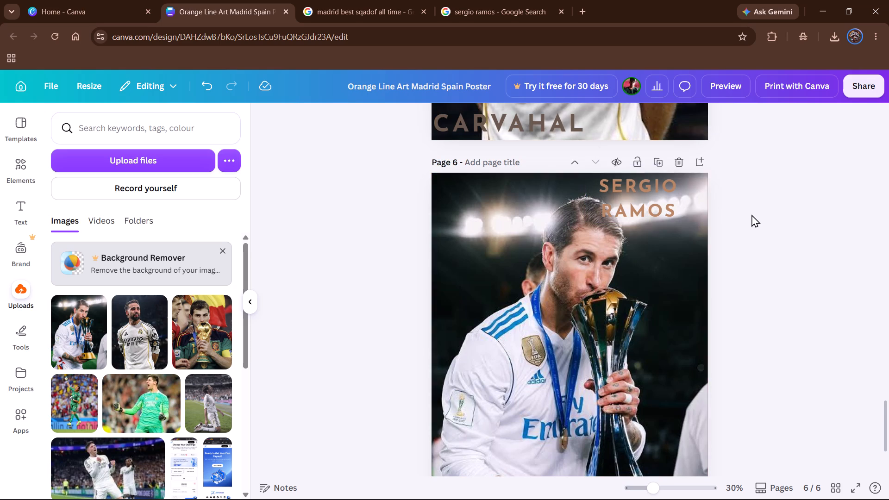
left_click_drag(678, 193, 691, 208)
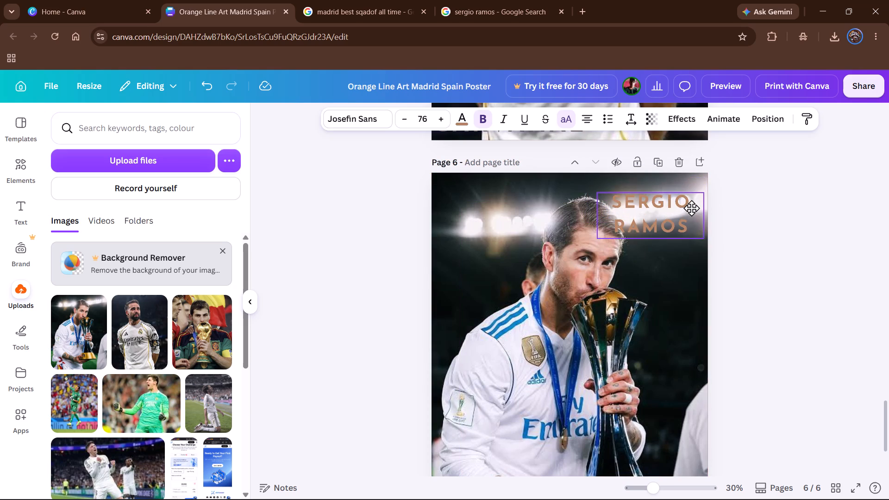
left_click_drag(691, 208, 694, 194)
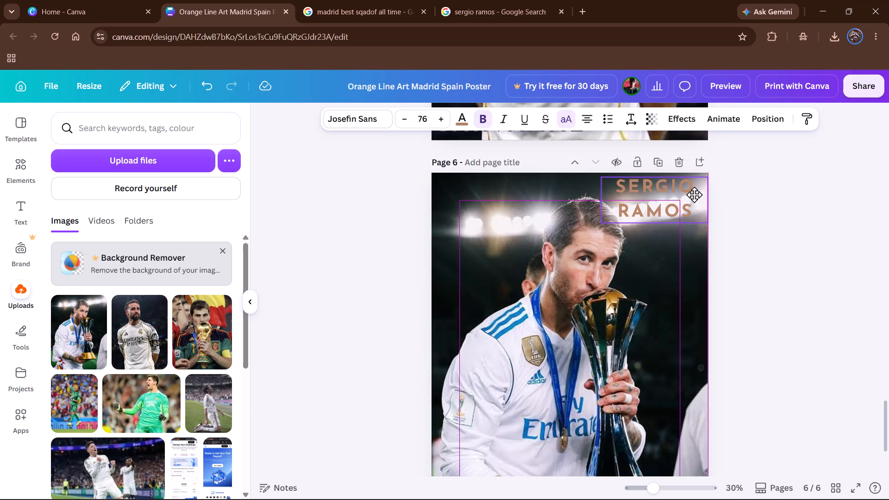
left_click_drag(694, 194, 694, 196)
Add a new text box over the photo on page 6 reading Sergio with Ramos on a second line.
scroll(694, 196, "down", 1)
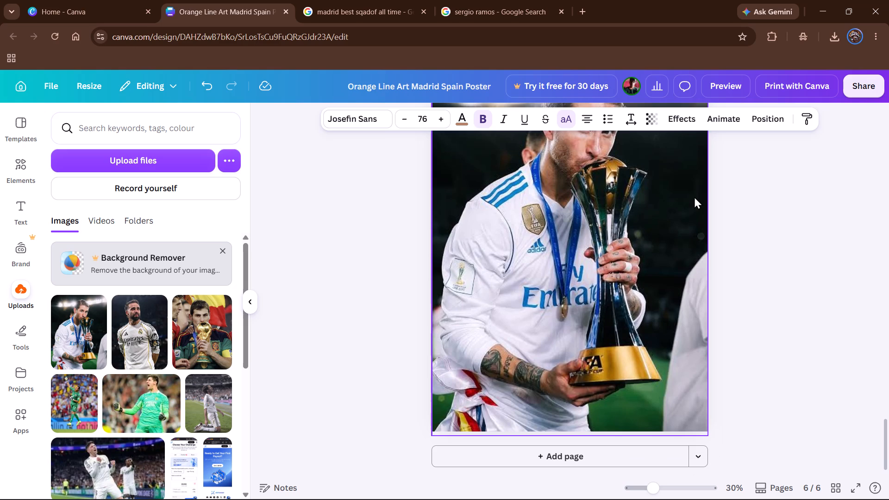
scroll(694, 196, "down", 1)
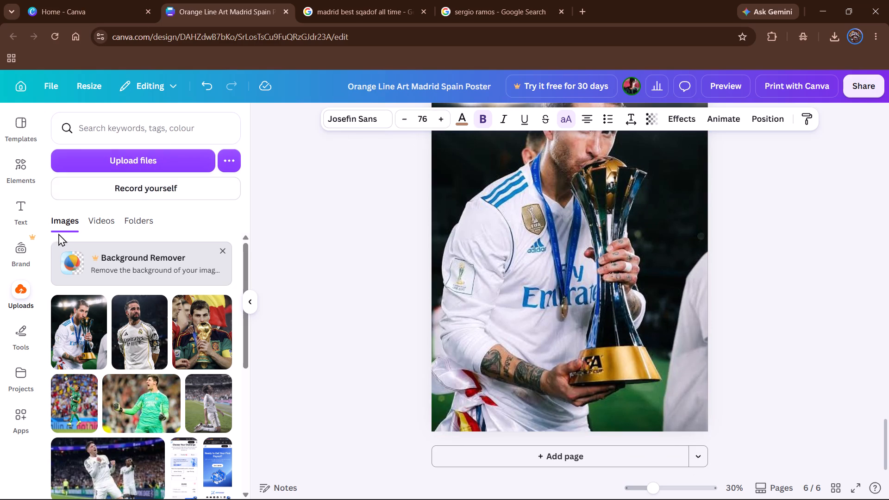
left_click(19, 211)
left_click(143, 162)
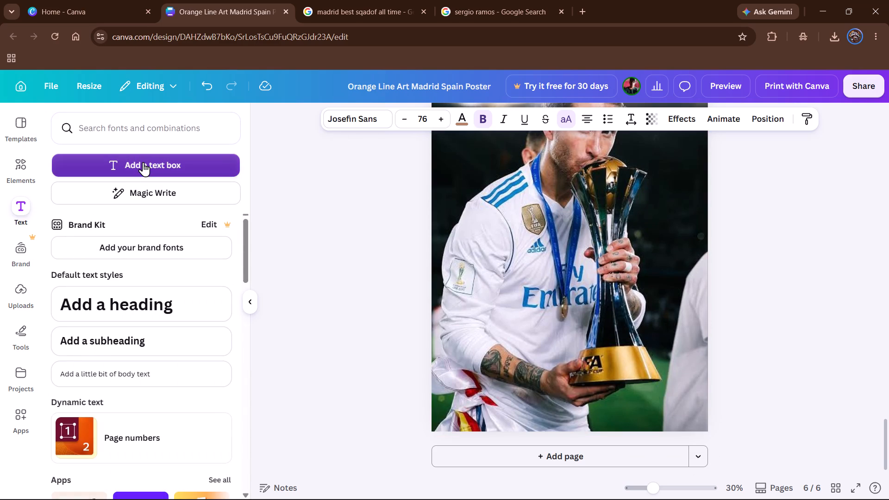
key("shift+s")
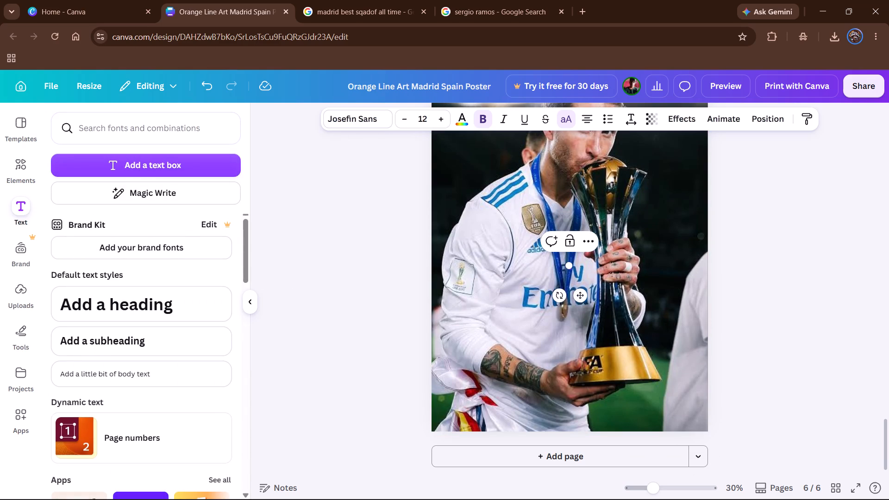
type("ergio Ra")
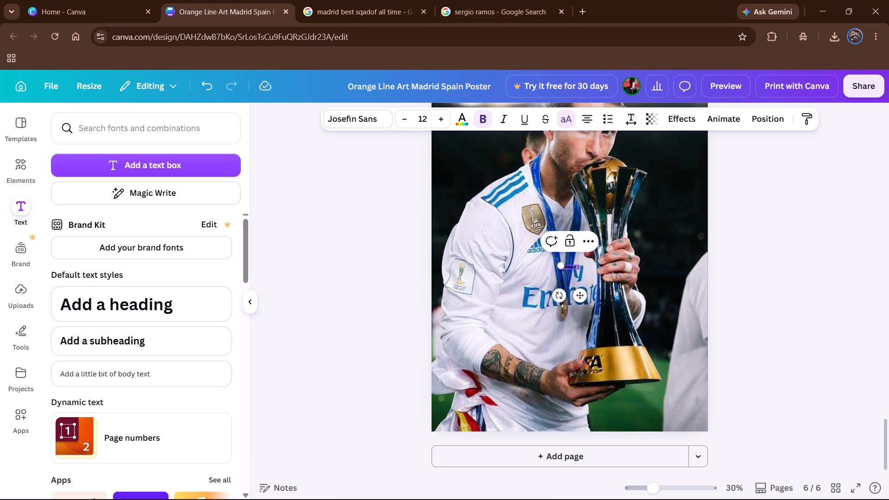
key("BackSpace")
key("BackSpace")
key("BackSpace")
key("Return")
key("r")
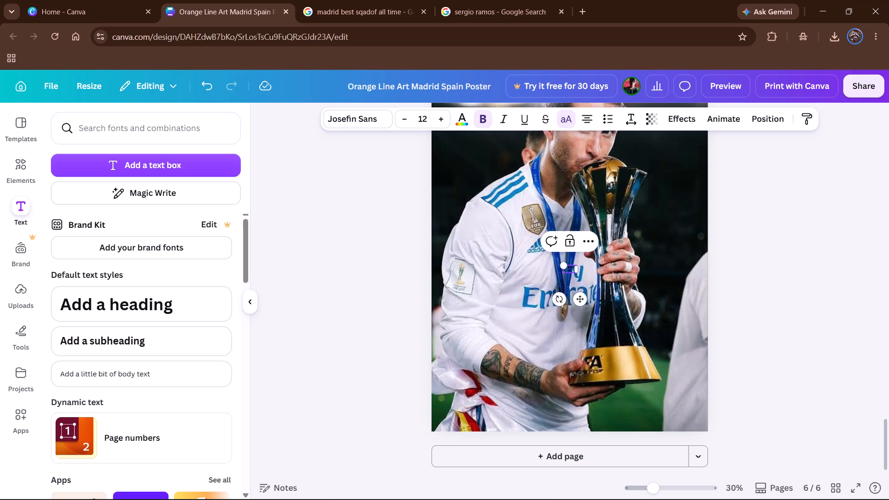
type("amos")
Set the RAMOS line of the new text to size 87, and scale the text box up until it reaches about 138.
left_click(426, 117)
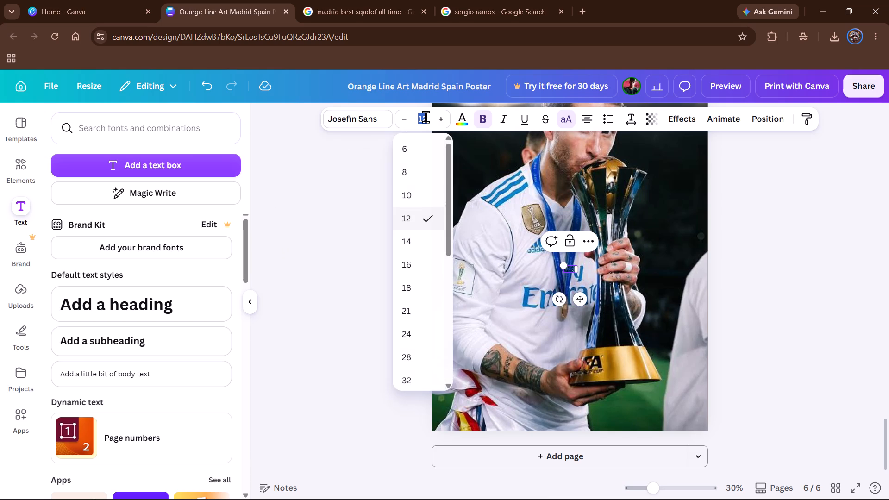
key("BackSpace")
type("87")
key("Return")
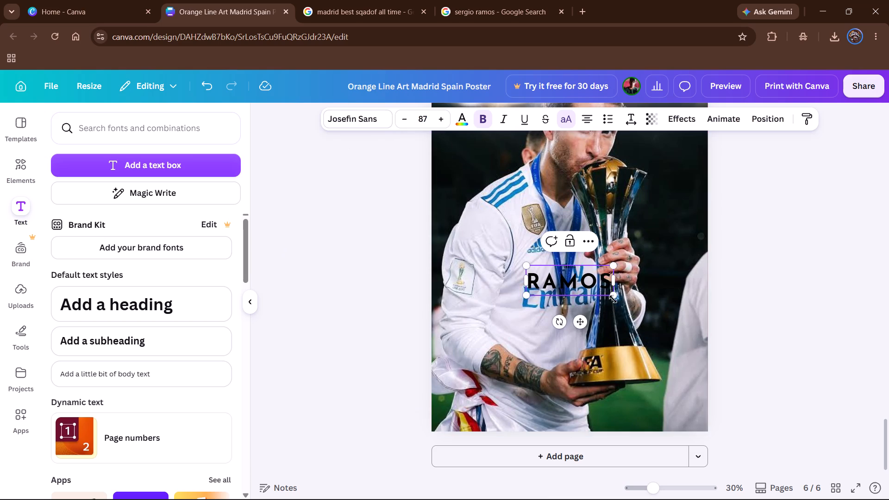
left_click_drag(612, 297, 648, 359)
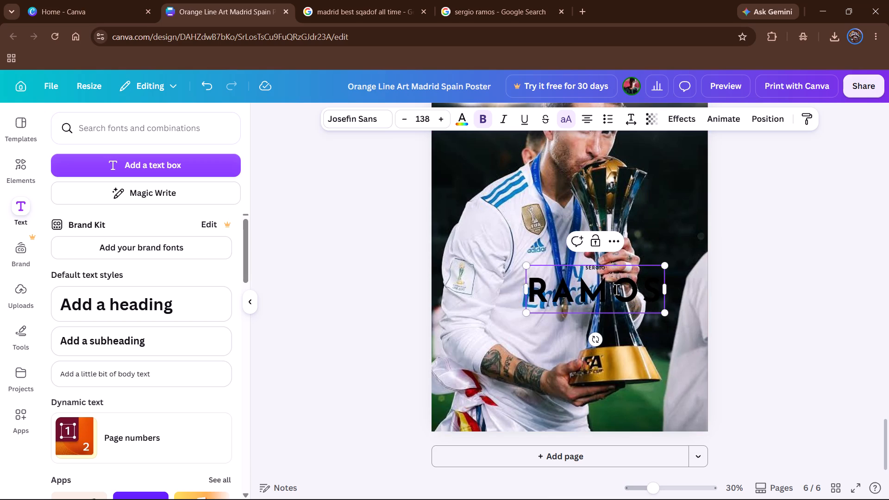
Select both lines of the new SERGIO RAMOS text and try font size 76, settling on 89.
key("ctrl+a")
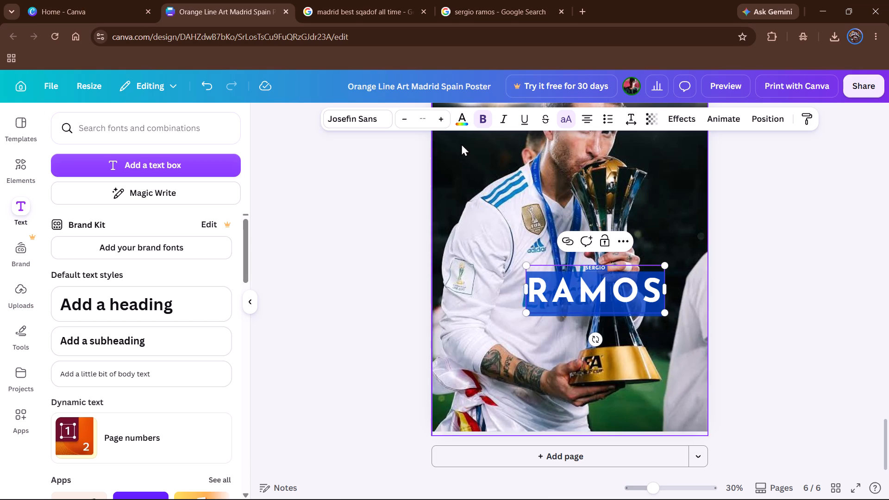
left_click(426, 116)
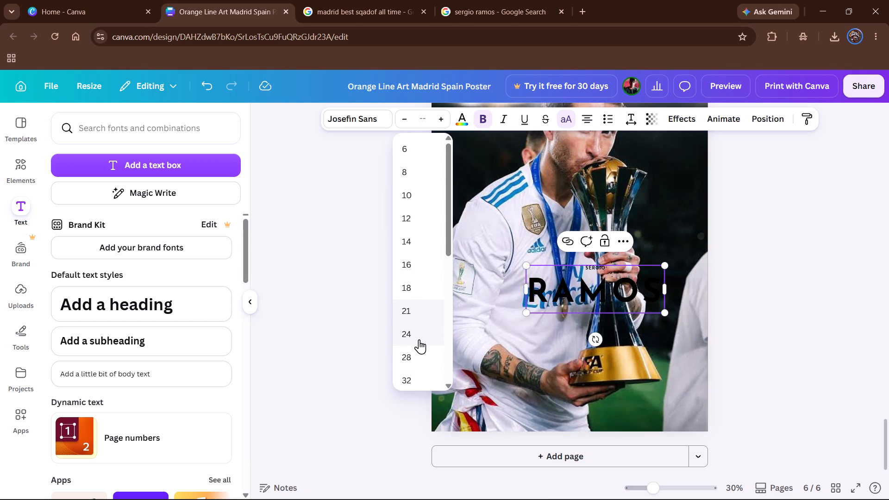
type("76")
key("Return")
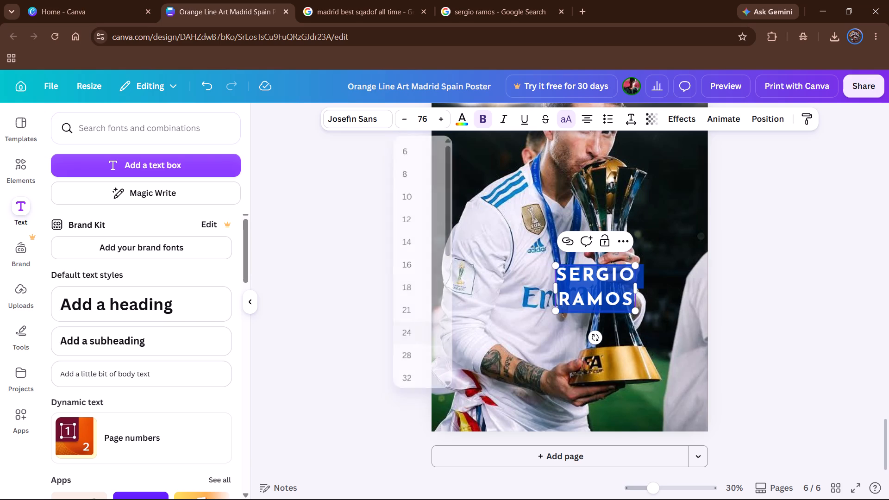
left_click(422, 125)
key("BackSpace")
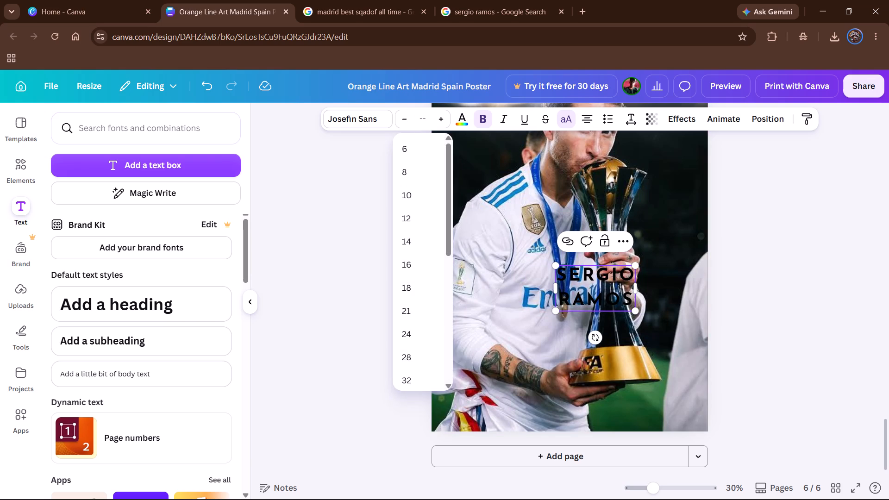
type("89")
key("Return")
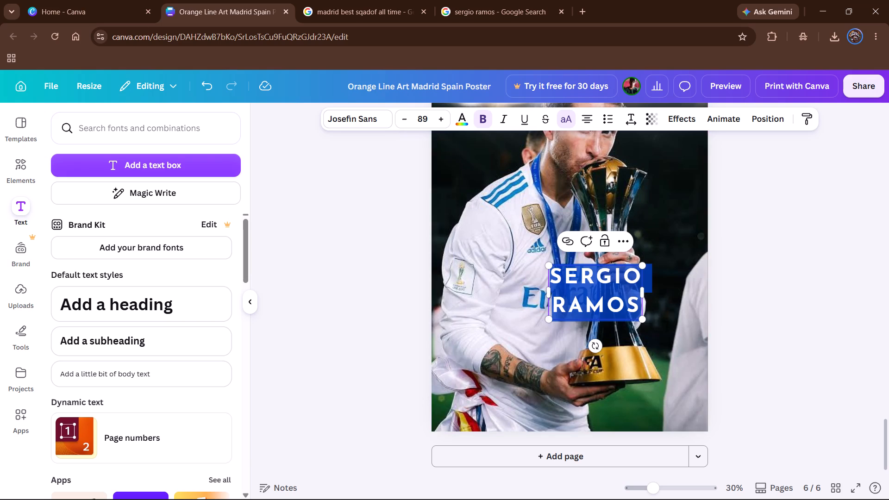
left_click(596, 357)
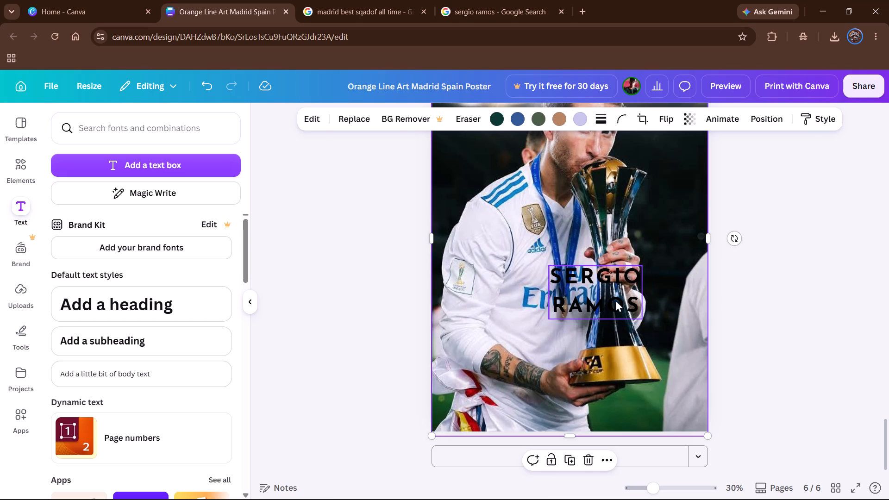
Move the new black SERGIO RAMOS text down to the lower-left part of the page 6 photo.
left_click_drag(615, 292, 515, 386)
left_click_drag(509, 379, 518, 381)
Set only the SERGIO line of the black text to font size 39.
left_click(518, 381)
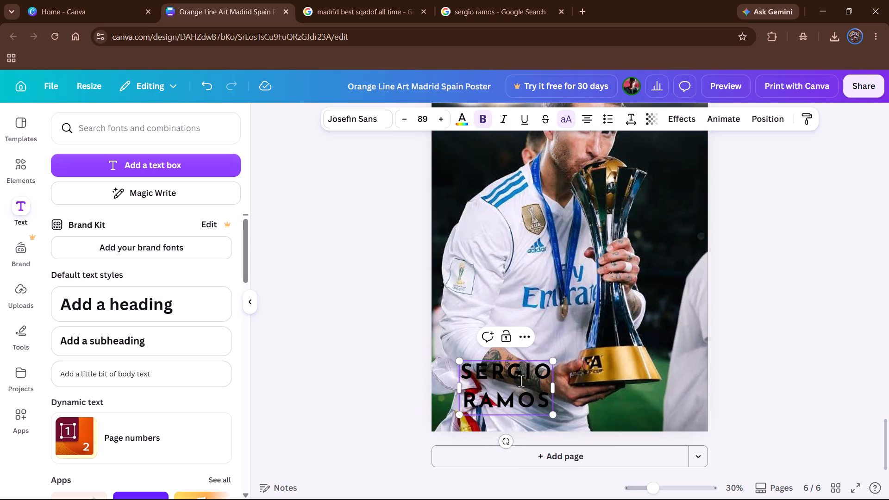
left_click_drag(546, 377, 466, 382)
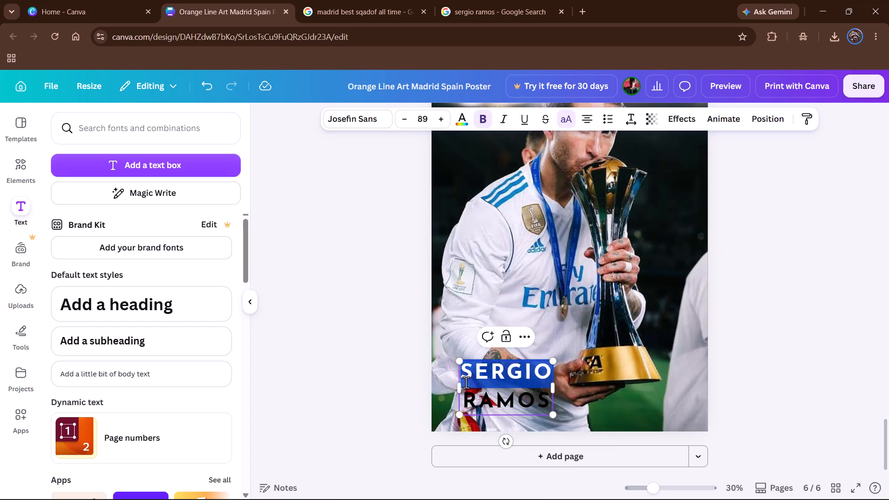
left_click_drag(466, 382, 465, 382)
left_click(426, 119)
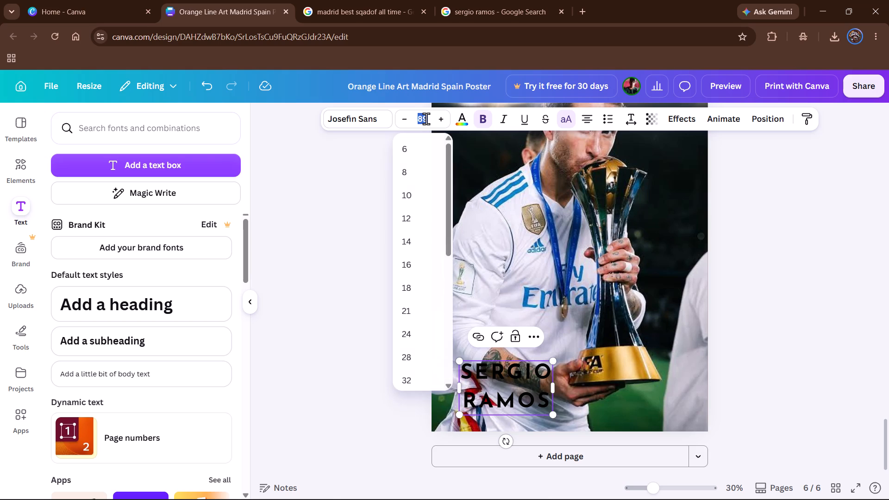
key("BackSpace")
key("7")
key("BackSpace")
type("39")
key("Return")
left_click(620, 297)
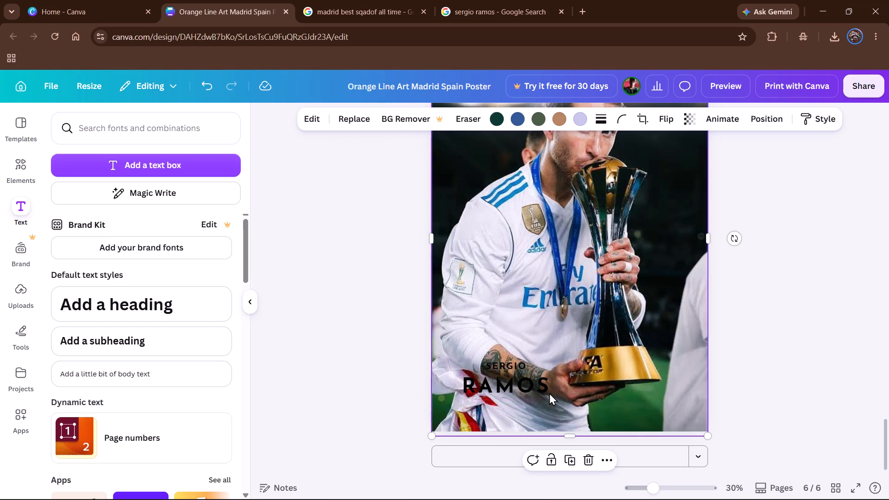
Enlarge the black SERGIO RAMOS text to about half the page width and place it in page 6's bottom-left corner.
left_click(532, 382)
left_click_drag(550, 383, 588, 394)
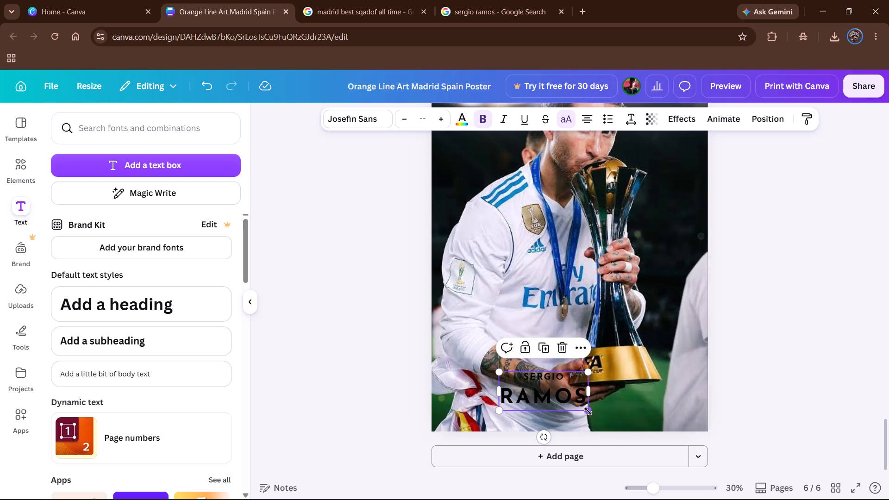
left_click_drag(588, 411, 629, 440)
left_click_drag(582, 403, 560, 403)
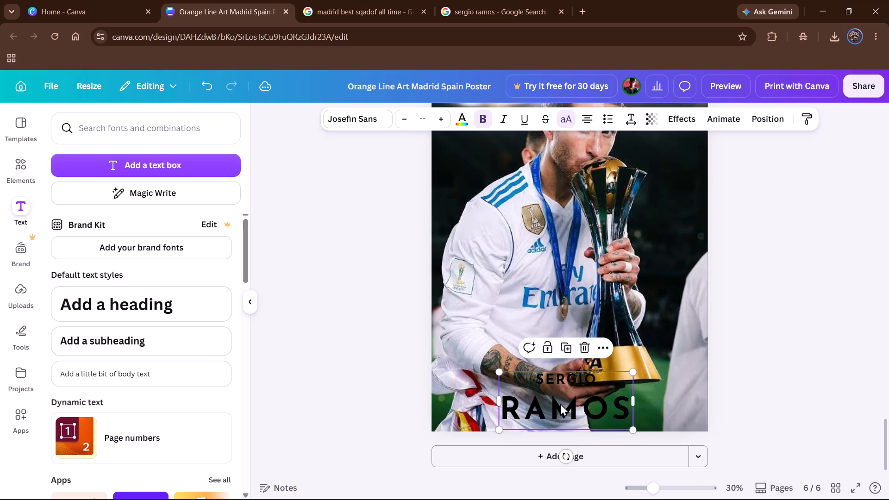
left_click_drag(560, 403, 513, 406)
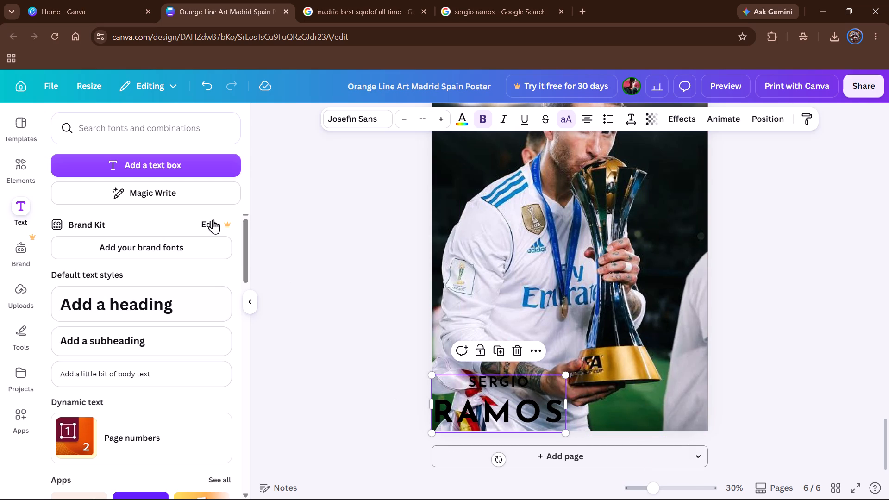
Try several photo colours on the bottom SERGIO RAMOS text, including grey green #4e584b, and settle on the near-black one.
left_click(462, 115)
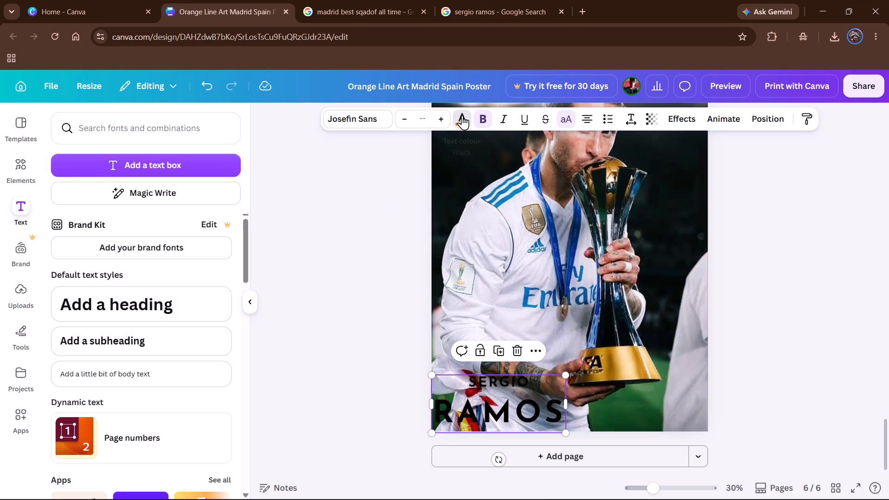
left_click(121, 389)
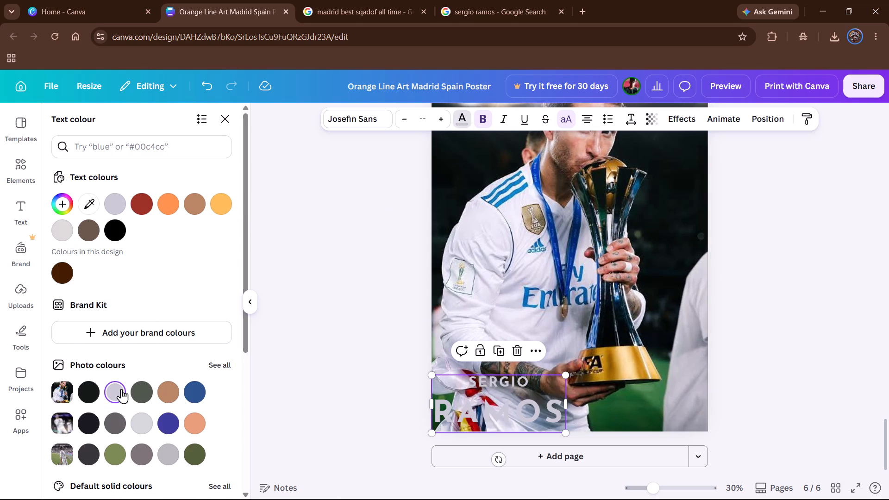
left_click(143, 391)
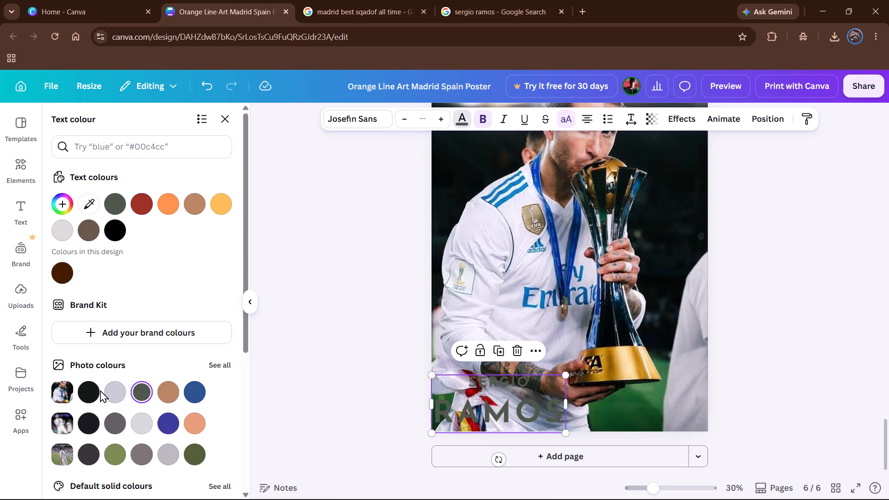
left_click(95, 390)
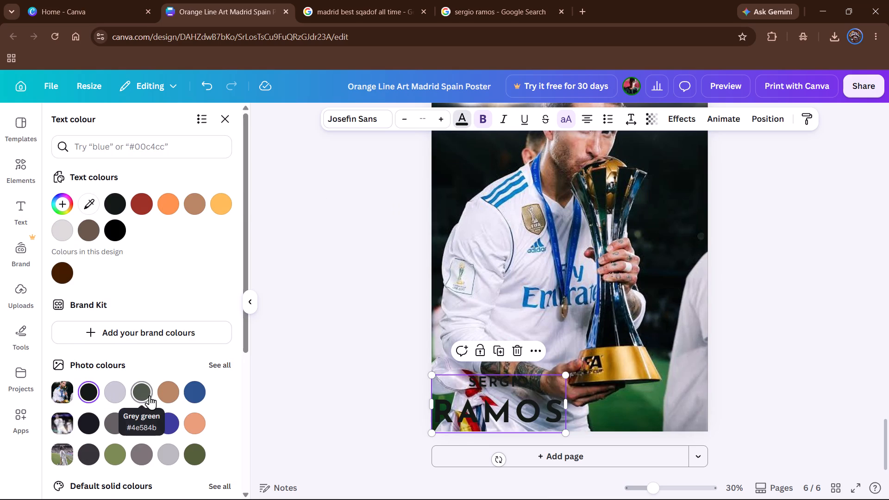
left_click(150, 395)
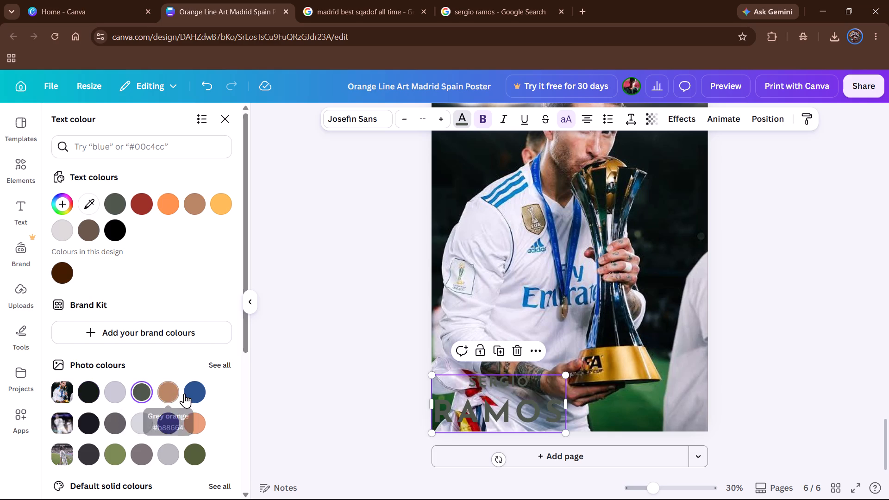
left_click(184, 394)
left_click(90, 393)
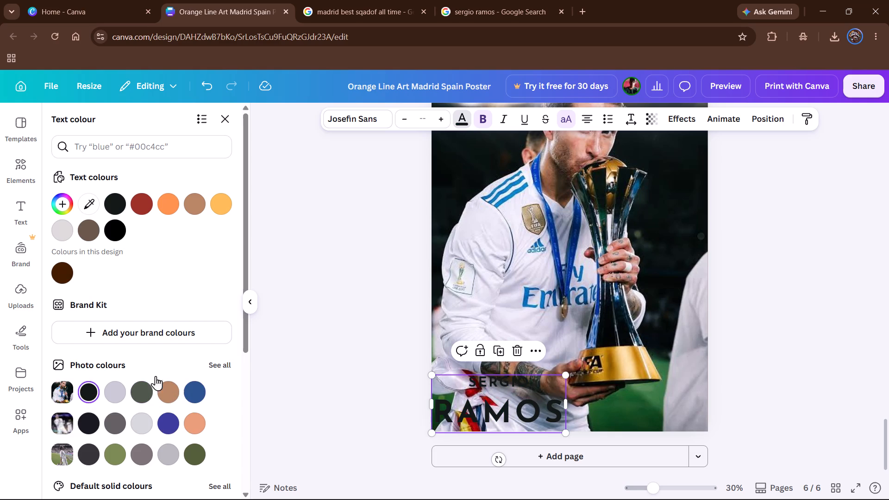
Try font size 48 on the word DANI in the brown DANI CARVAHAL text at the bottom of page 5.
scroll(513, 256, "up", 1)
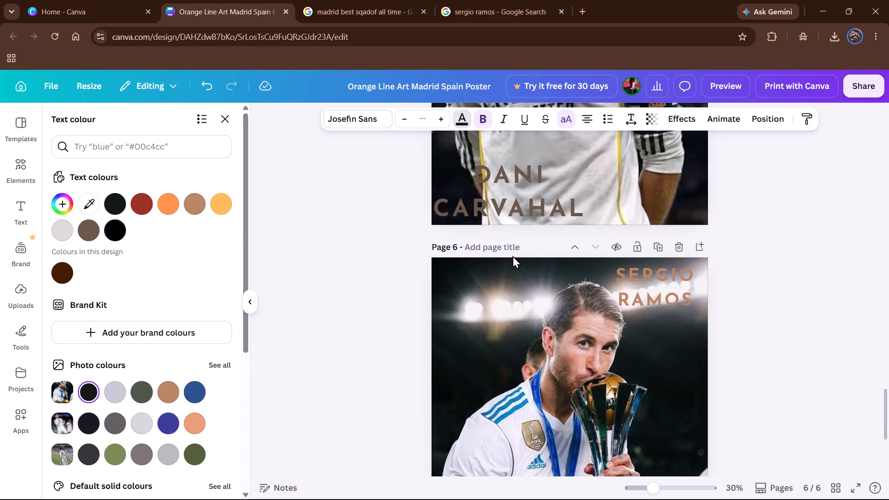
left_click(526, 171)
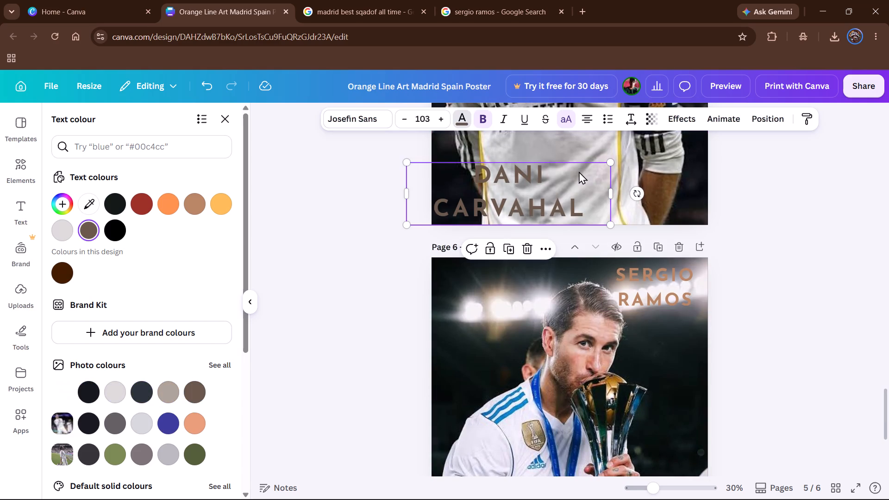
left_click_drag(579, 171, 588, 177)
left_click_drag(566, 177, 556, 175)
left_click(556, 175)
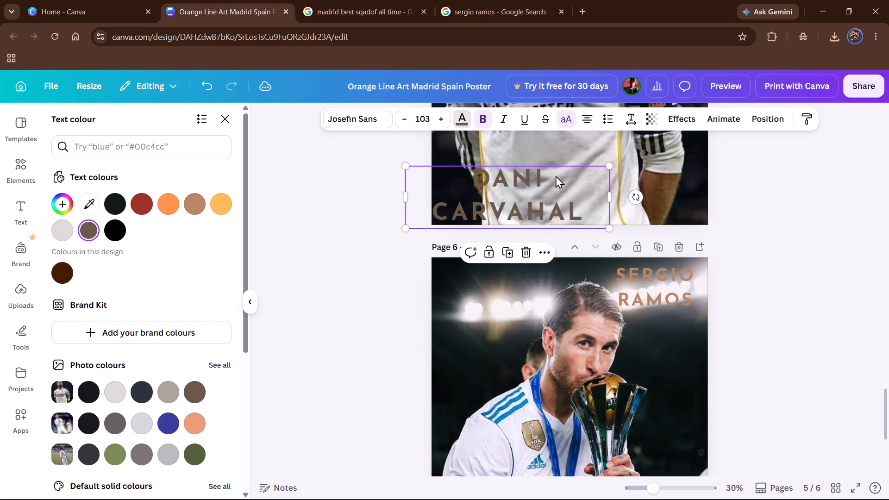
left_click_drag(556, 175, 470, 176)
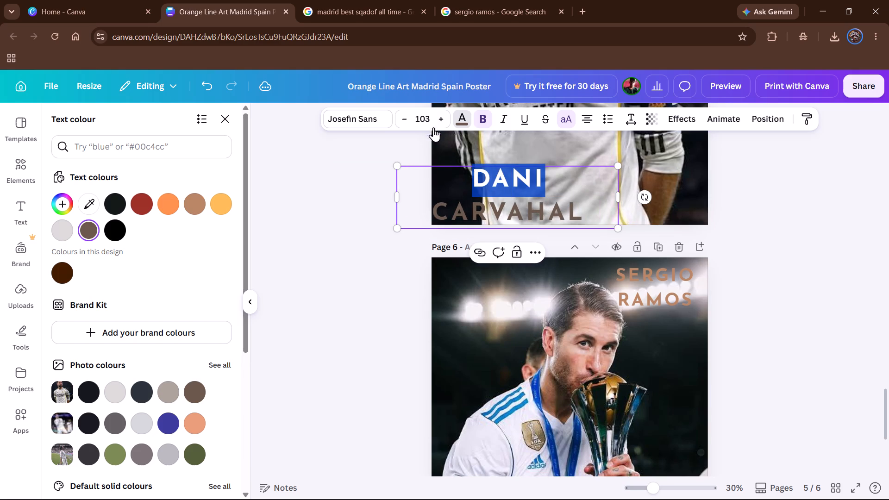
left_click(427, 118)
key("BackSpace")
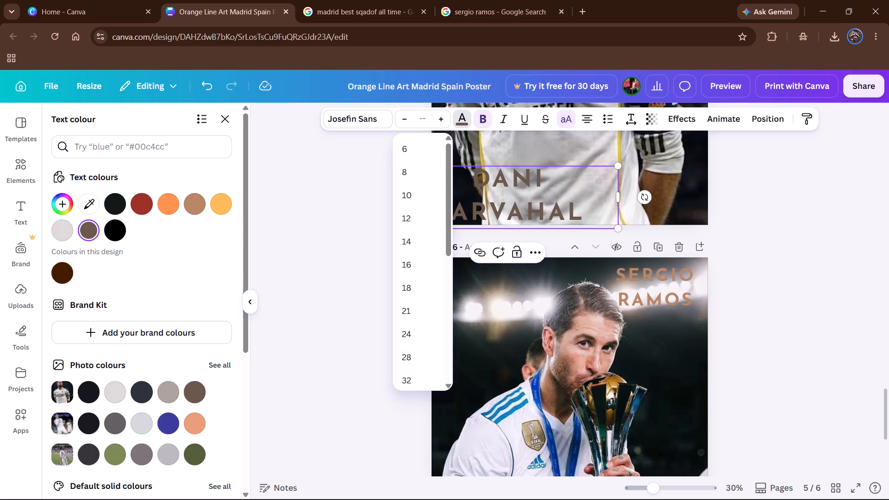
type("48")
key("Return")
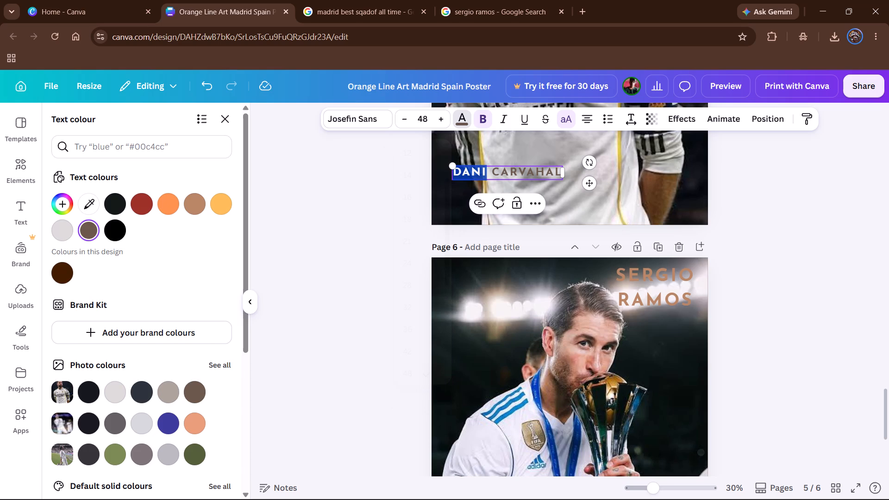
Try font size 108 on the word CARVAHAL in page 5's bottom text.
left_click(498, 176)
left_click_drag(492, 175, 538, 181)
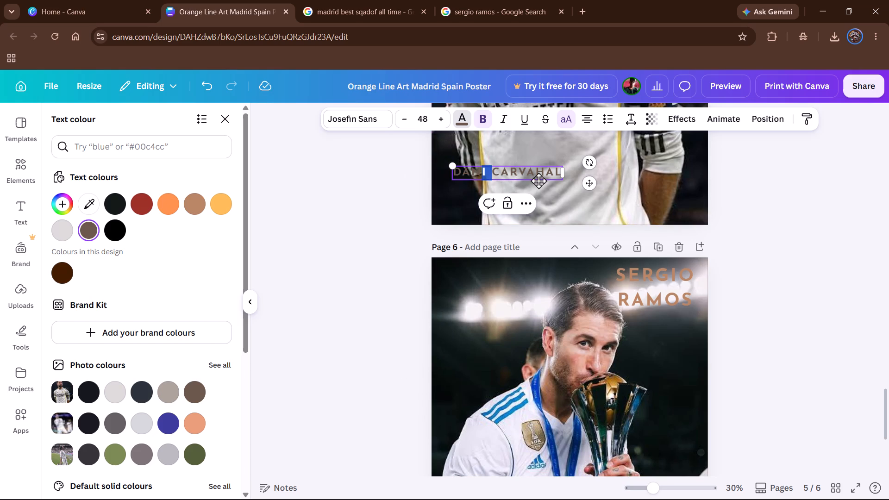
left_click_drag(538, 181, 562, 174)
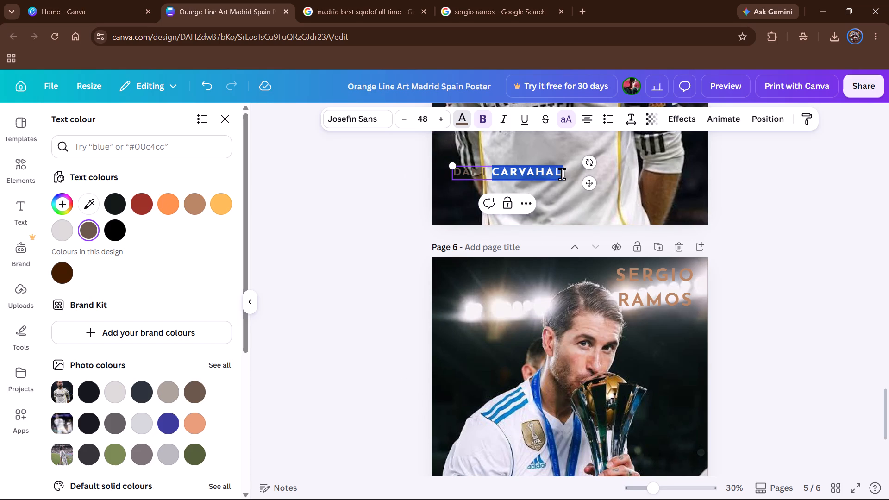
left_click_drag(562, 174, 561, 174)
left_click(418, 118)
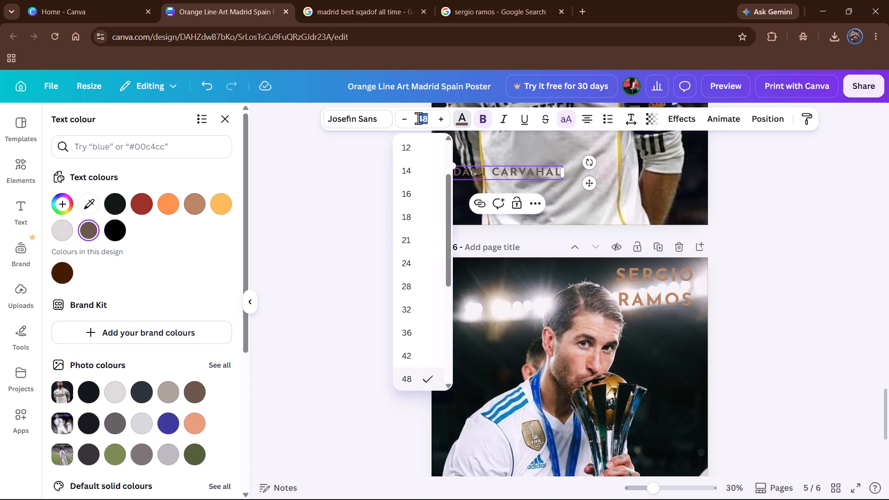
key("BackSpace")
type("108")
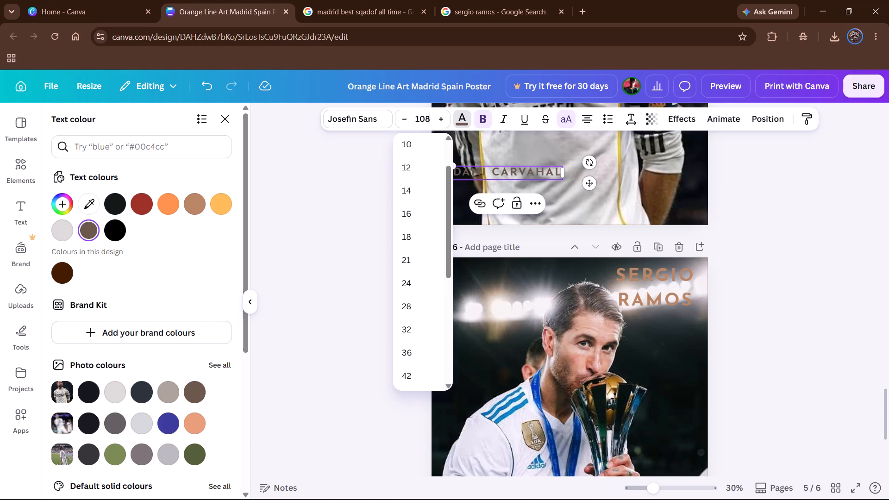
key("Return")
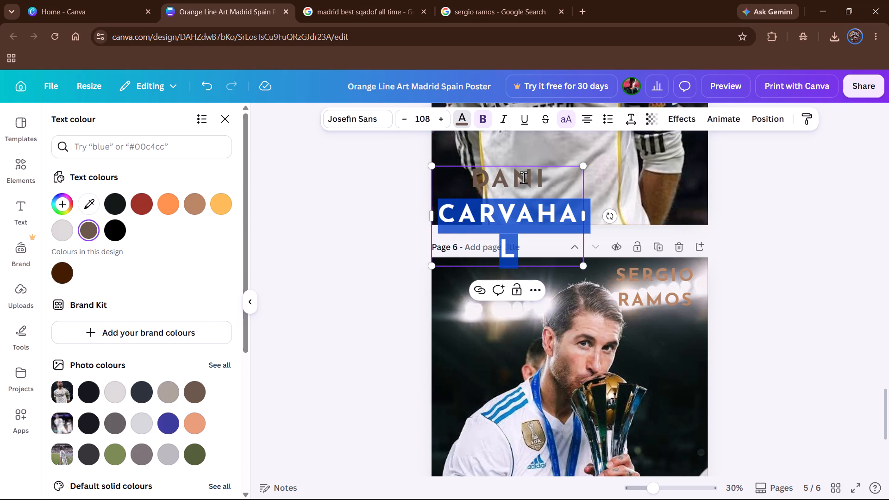
Scale down page 5's bottom DANI CARVAHAL text box and set its font size to 80.
left_click_drag(586, 267, 585, 233)
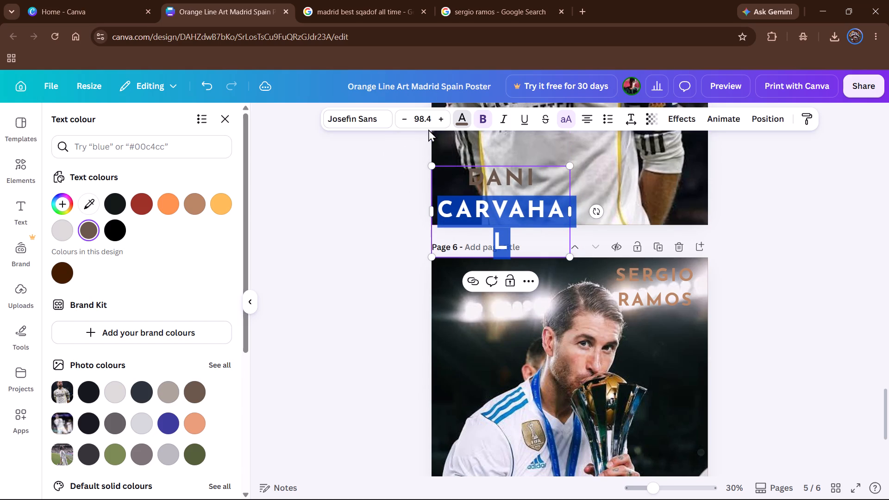
left_click(428, 122)
key("BackSpace")
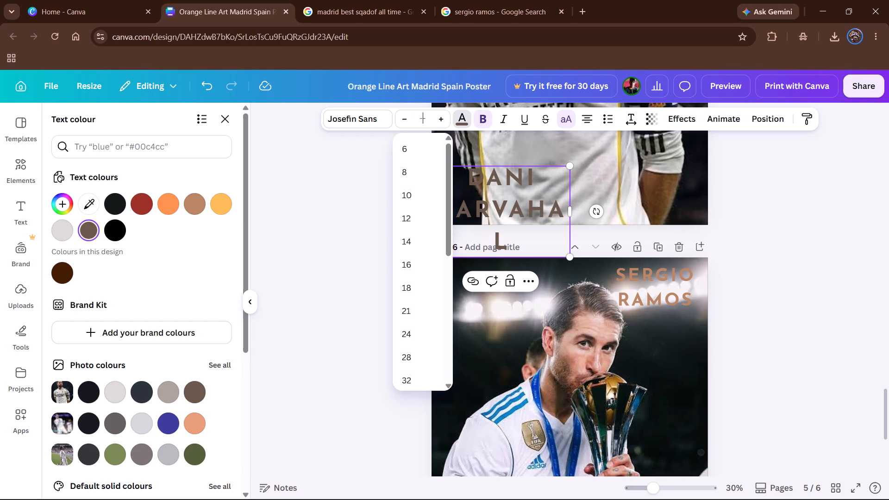
type("80")
key("Return")
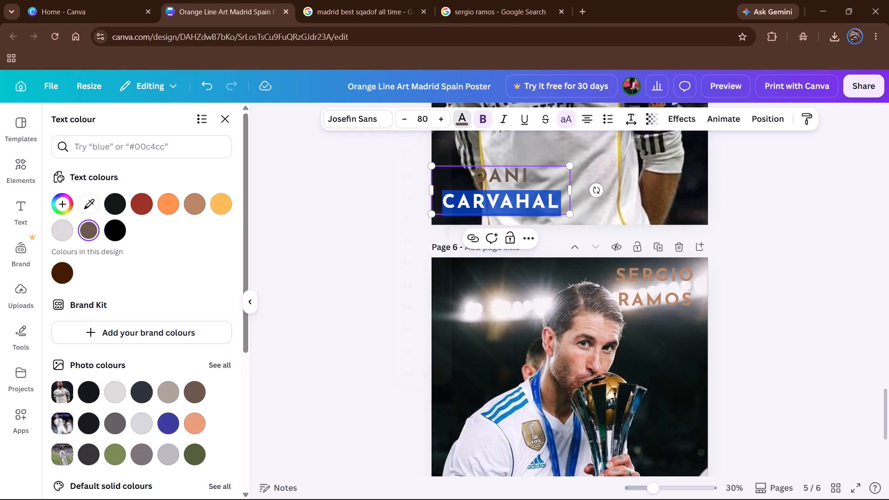
left_click(801, 245)
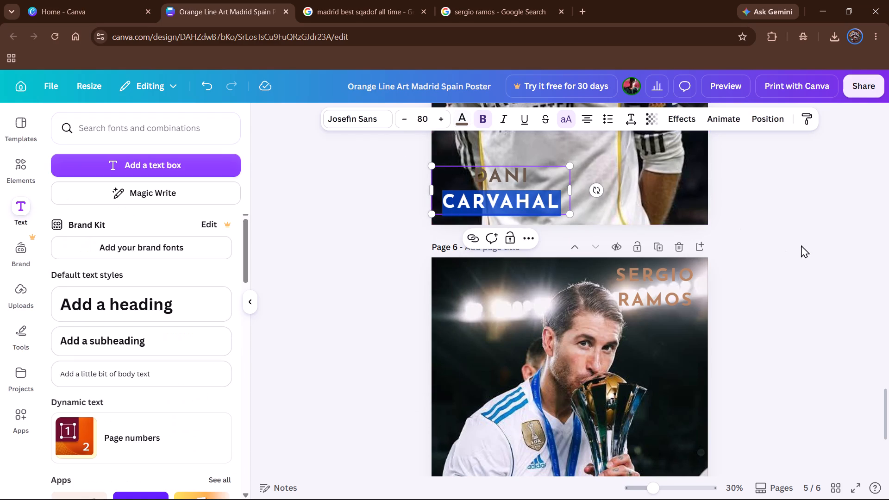
Move the brown DANI CARVAHAL text down into page 5's bottom-left corner.
left_click_drag(558, 183, 557, 195)
left_click(620, 181)
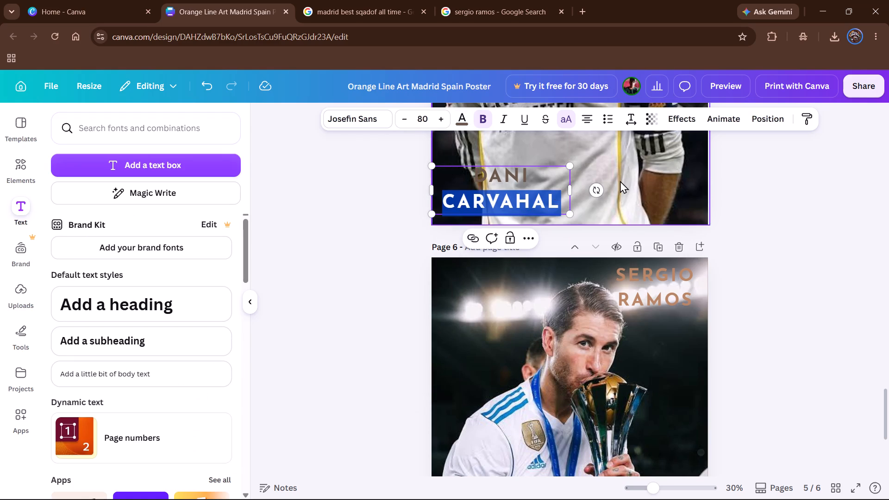
left_click_drag(529, 180, 526, 192)
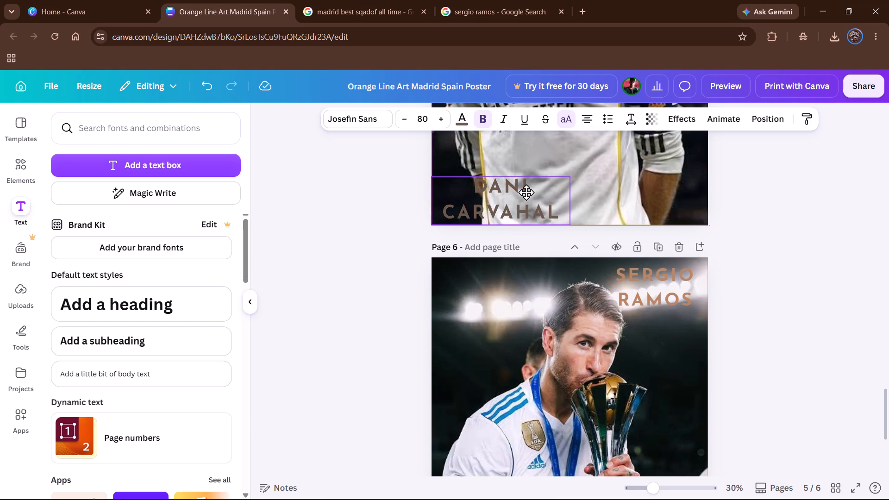
left_click_drag(526, 192, 522, 191)
Review the poster's pages from Sergio Ramos's page 6 up to the Madrid cover and back to Raul's page 3.
scroll(522, 191, "down", 5)
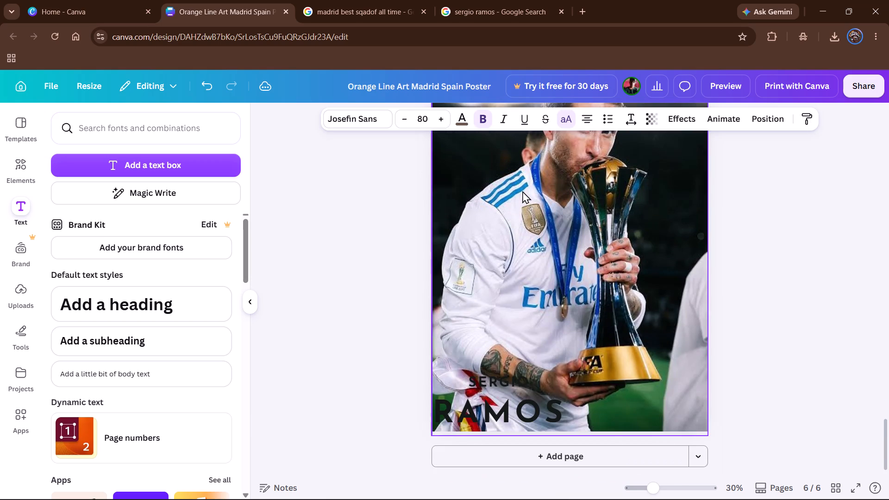
scroll(522, 227, "up", 4)
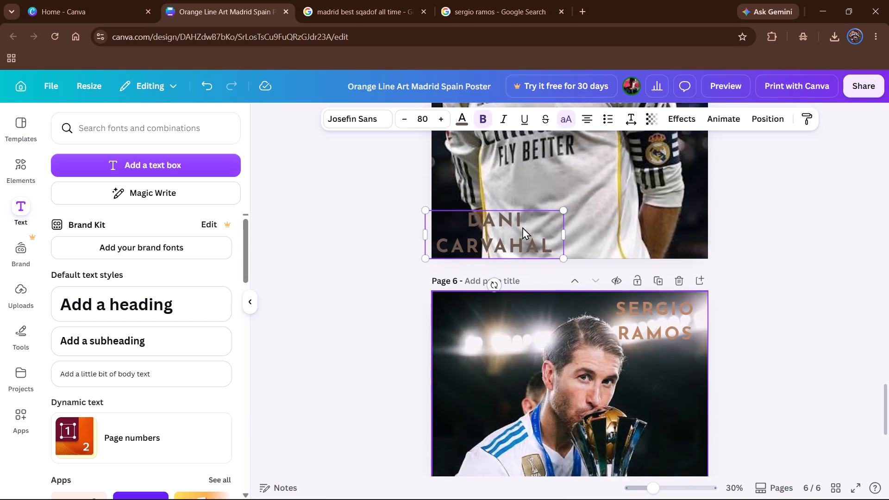
scroll(561, 293, "up", 2)
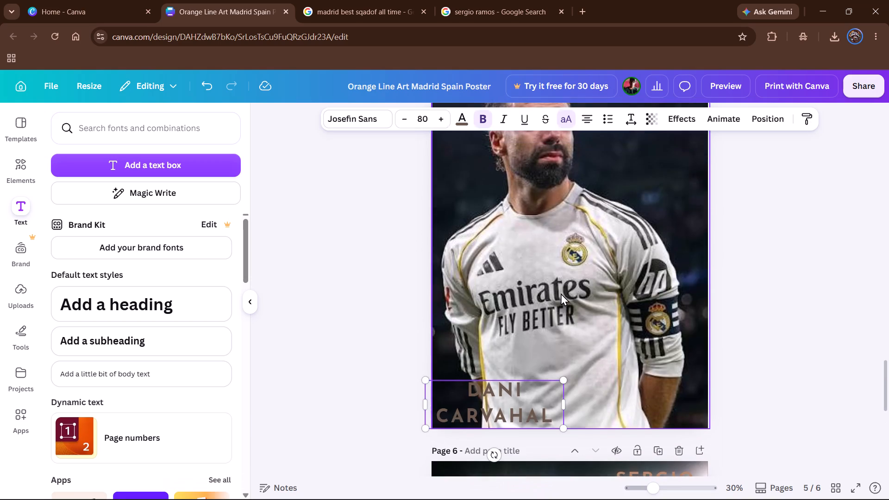
scroll(561, 293, "up", 1)
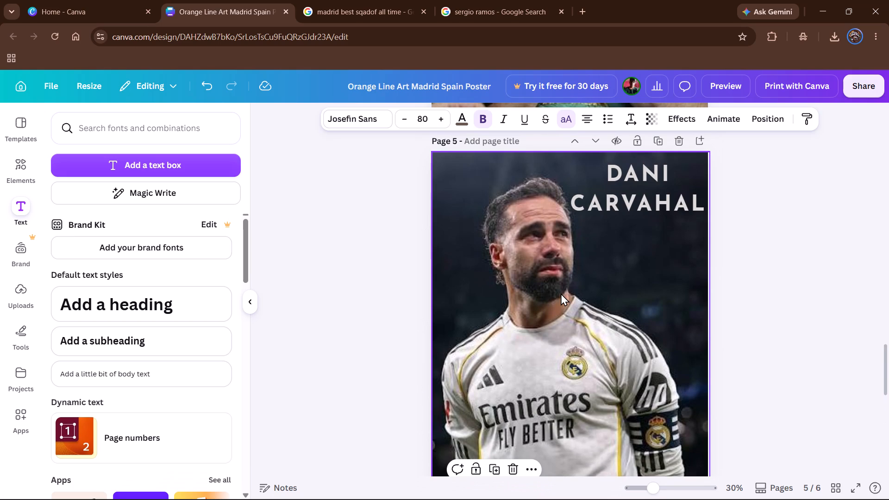
scroll(561, 293, "down", 3)
scroll(561, 293, "up", 8)
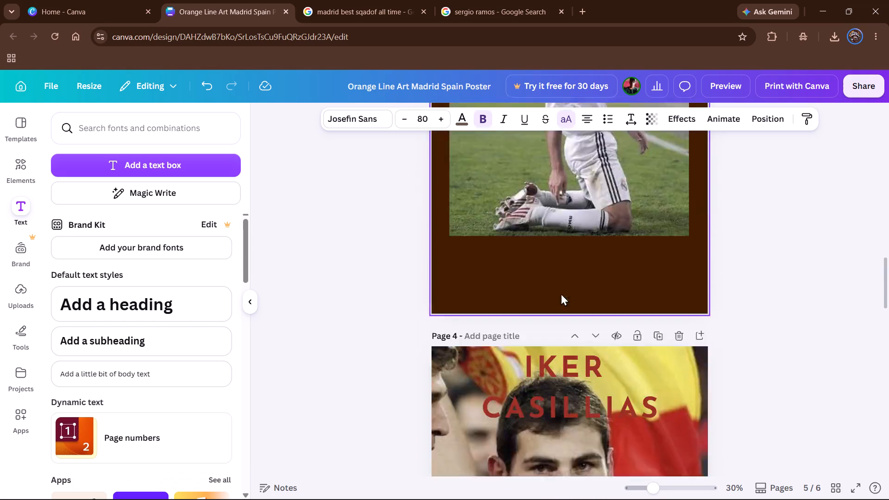
scroll(561, 293, "up", 1)
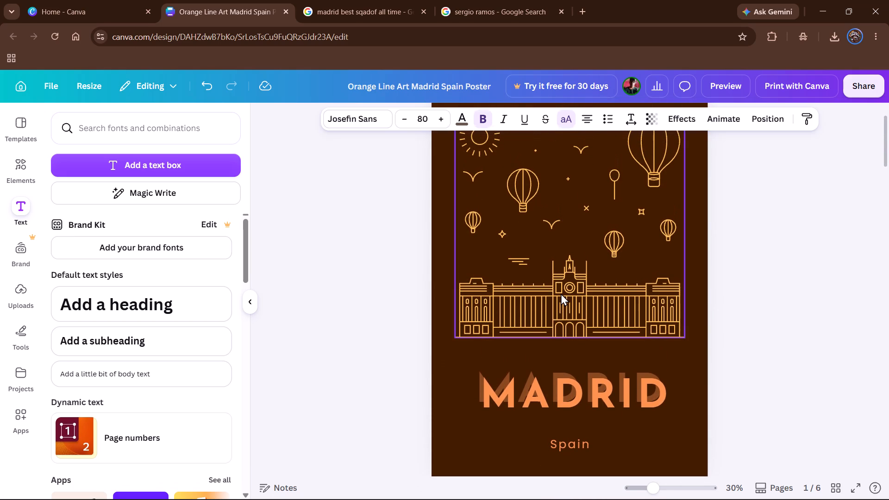
scroll(561, 293, "up", 1)
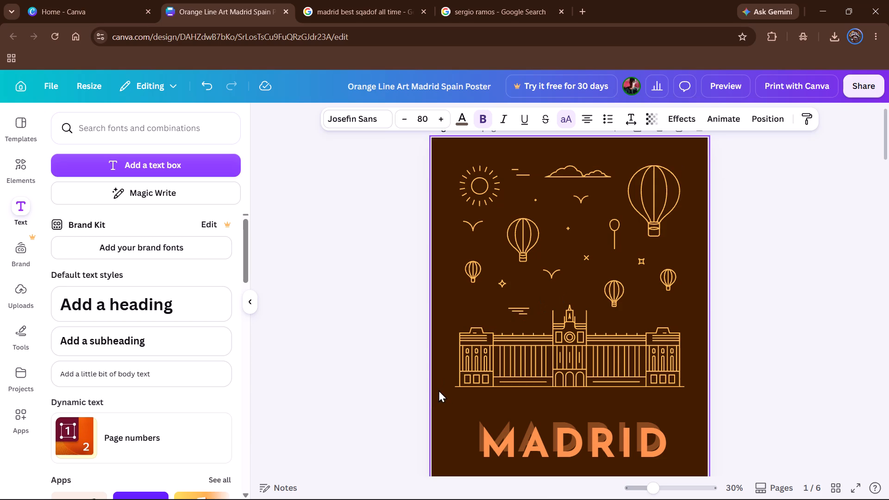
scroll(399, 396, "down", 7)
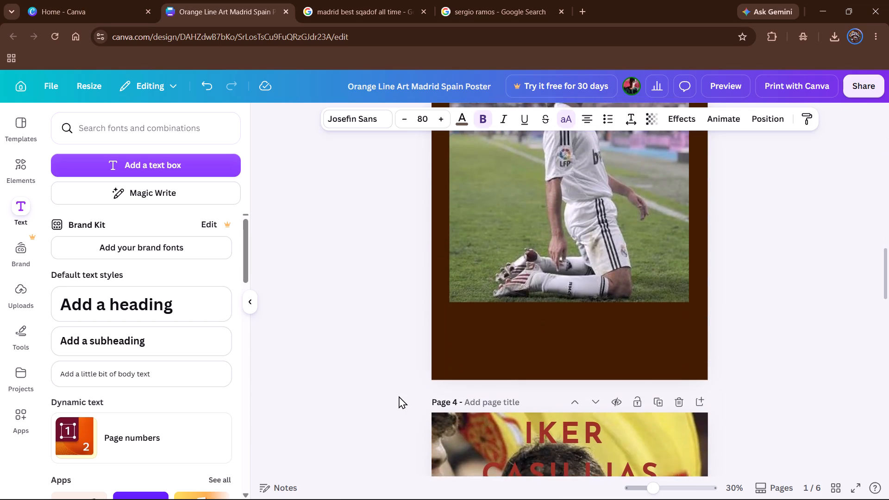
scroll(399, 396, "down", 4)
scroll(399, 396, "up", 6)
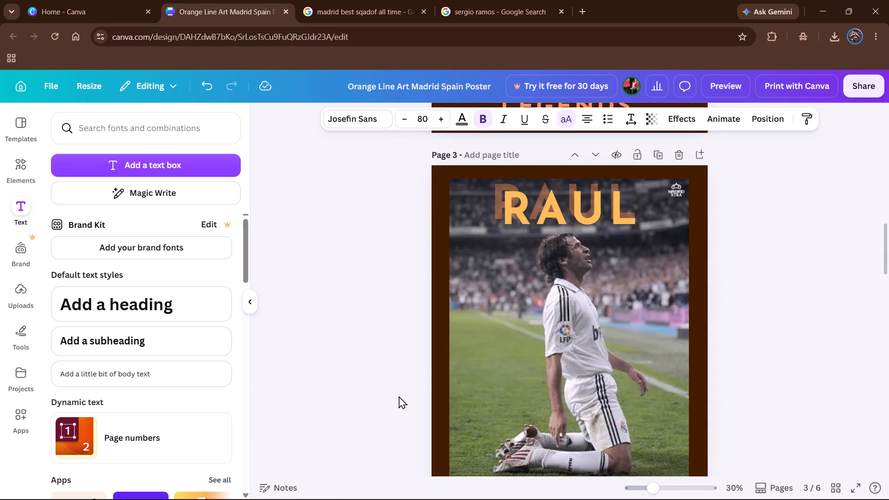
Extend the Raul photo on page 3 to all four page edges so it covers the brown border.
scroll(399, 396, "down", 1)
left_click(524, 373)
scroll(524, 373, "down", 2)
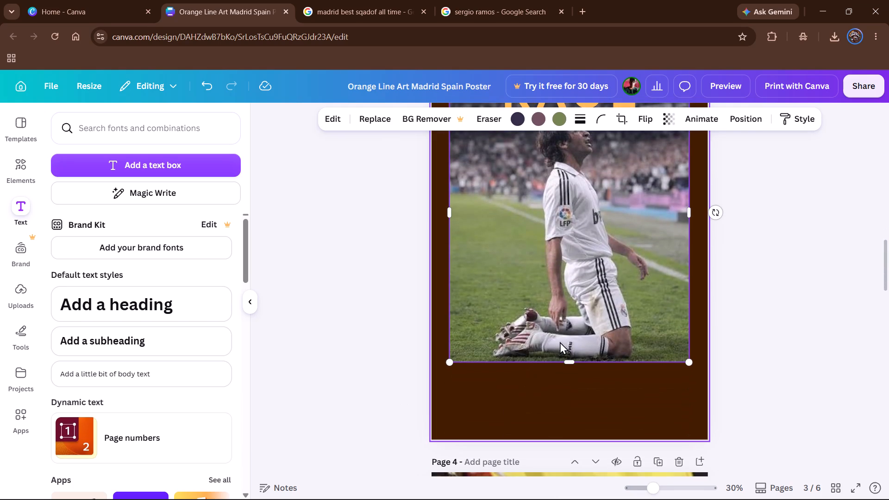
left_click_drag(566, 360, 573, 440)
left_click_drag(448, 247, 429, 246)
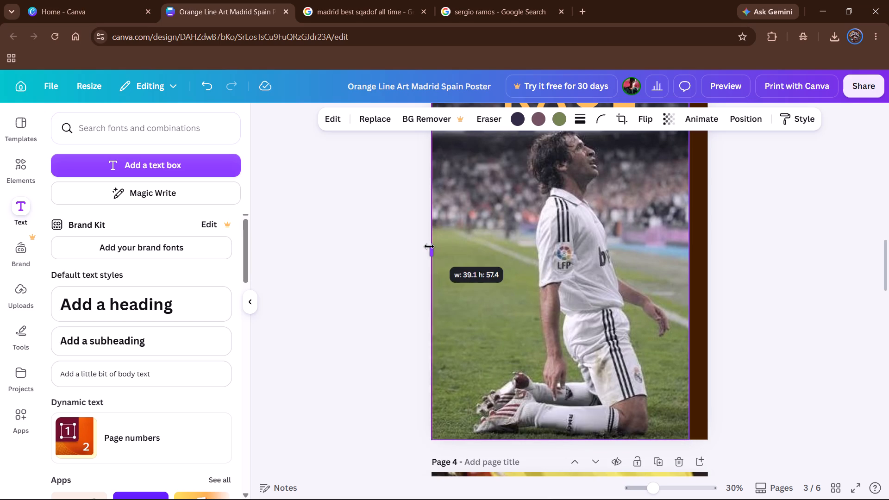
left_click_drag(429, 246, 427, 246)
scroll(427, 246, "up", 1)
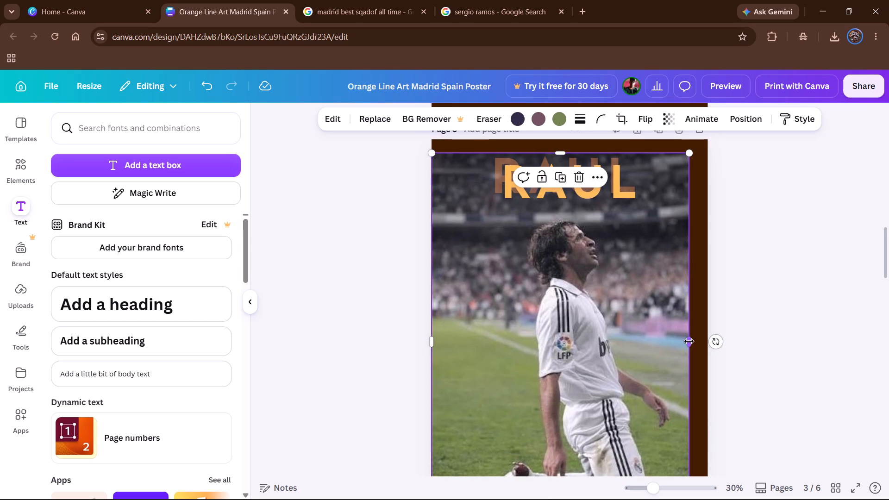
left_click_drag(689, 341, 708, 344)
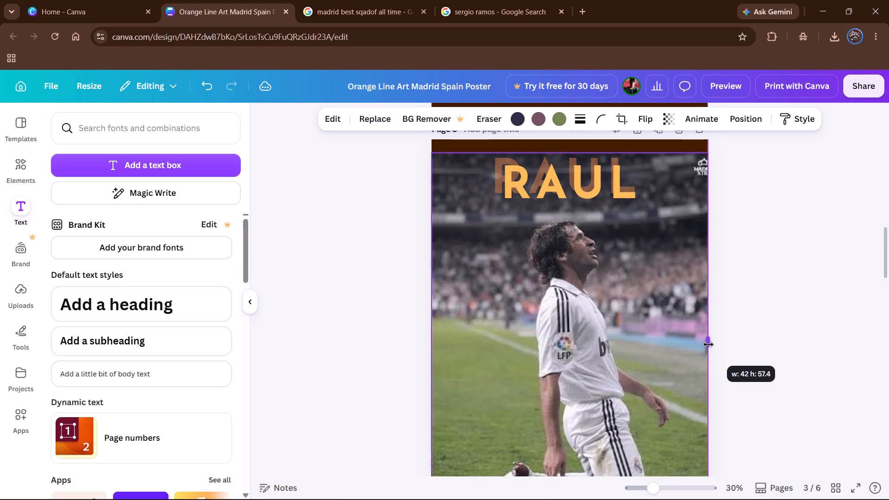
left_click_drag(708, 344, 708, 344)
left_click_drag(573, 154, 570, 130)
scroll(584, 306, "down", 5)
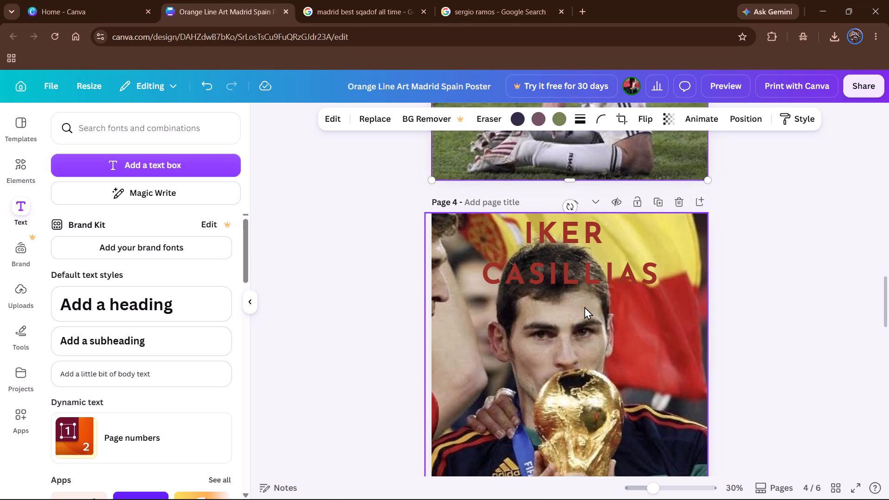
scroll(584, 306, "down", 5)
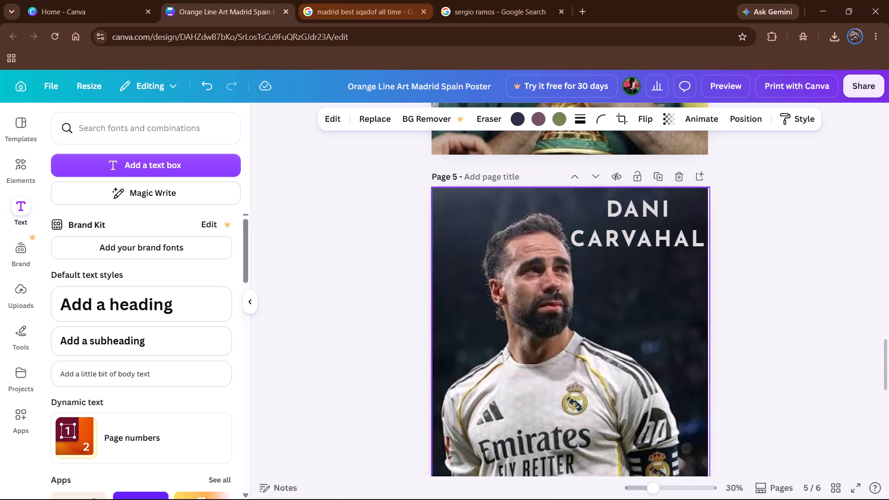